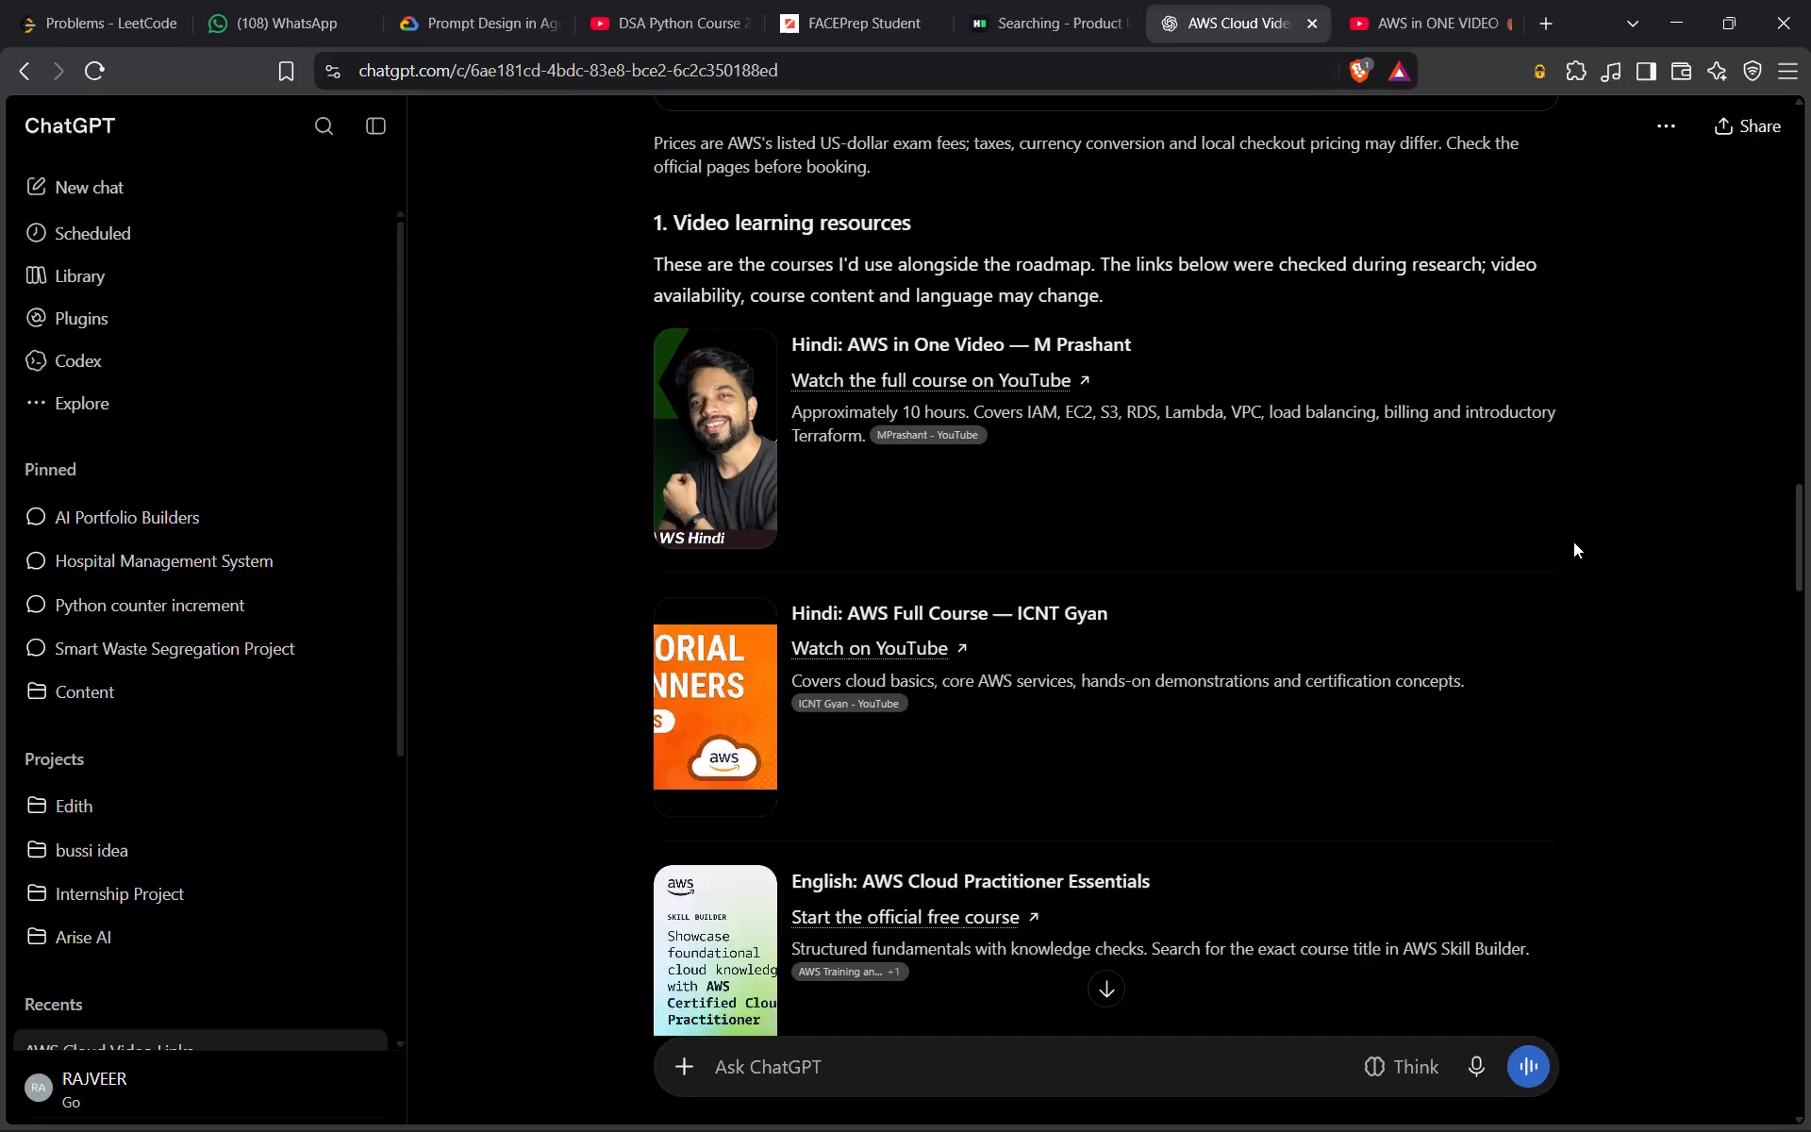
Search the web for "word" in a new browser tab.
key(ctrl+t)
text(word)
key(Return)
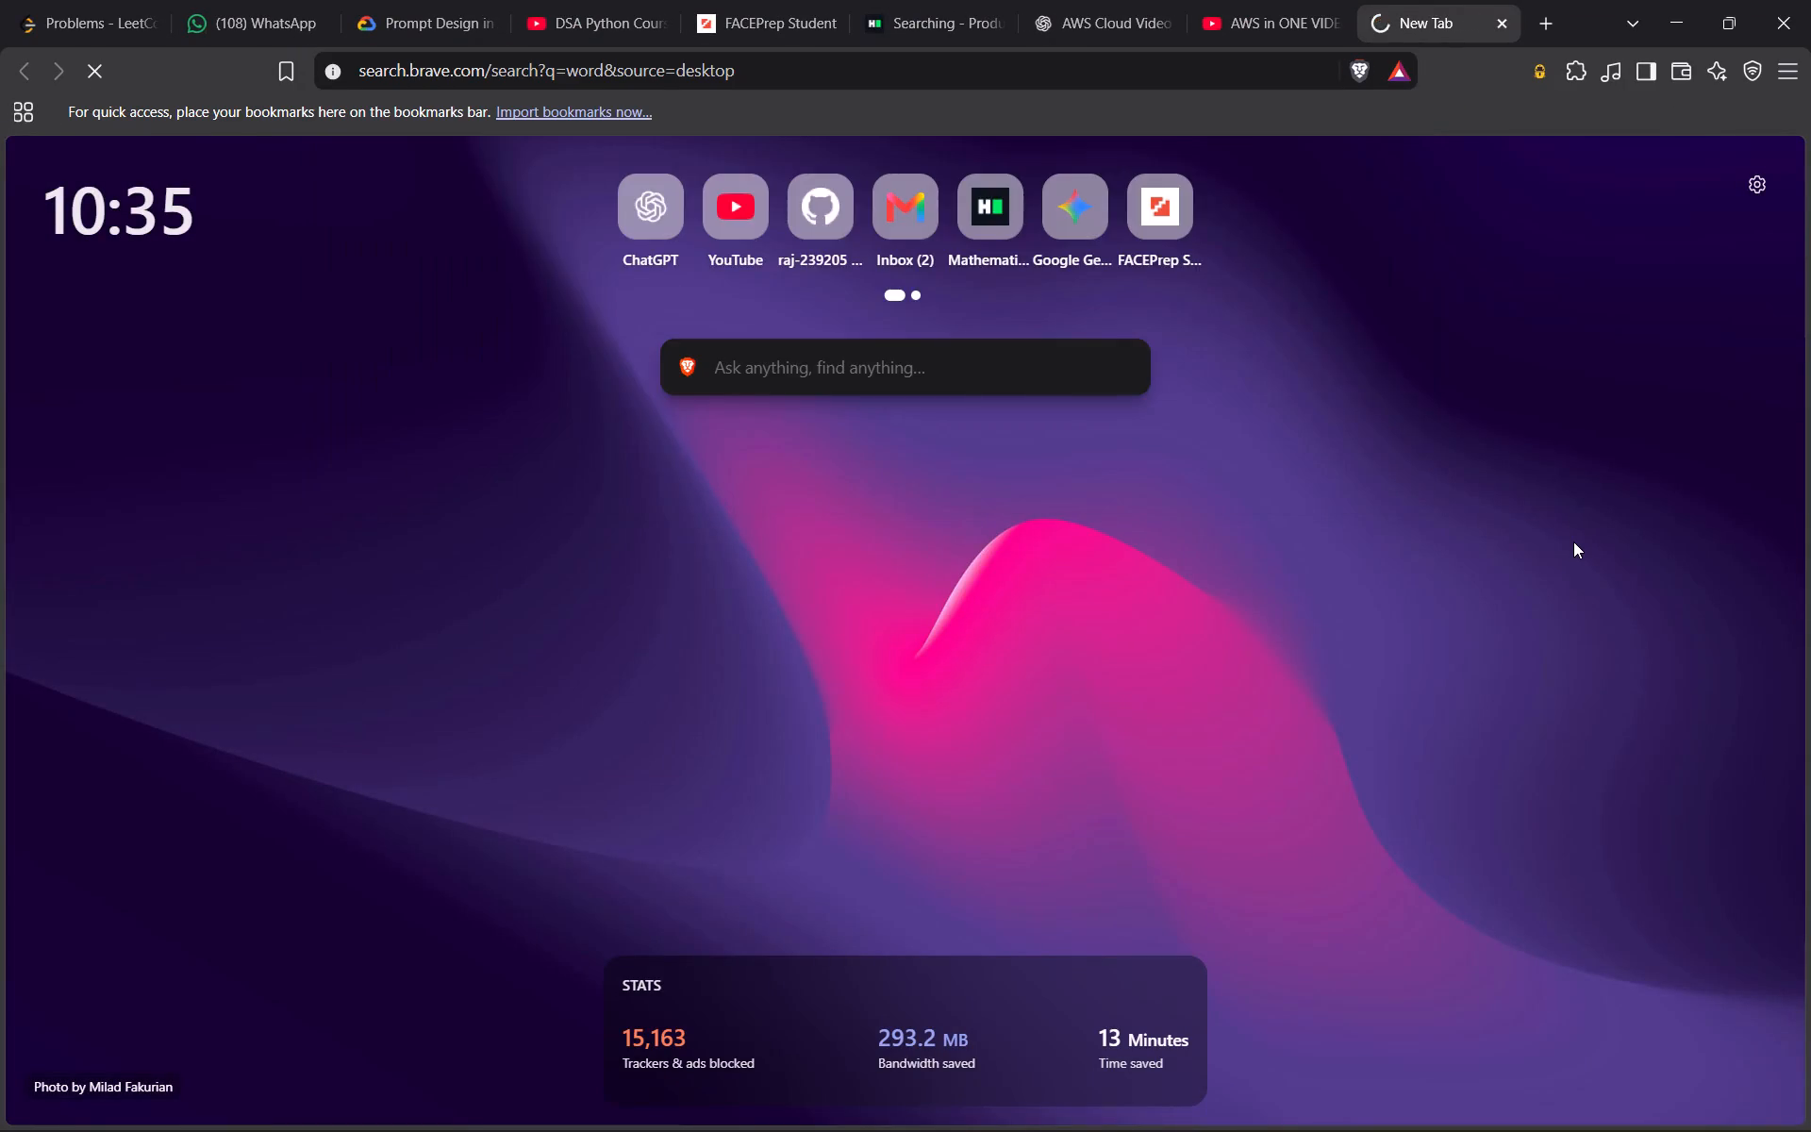
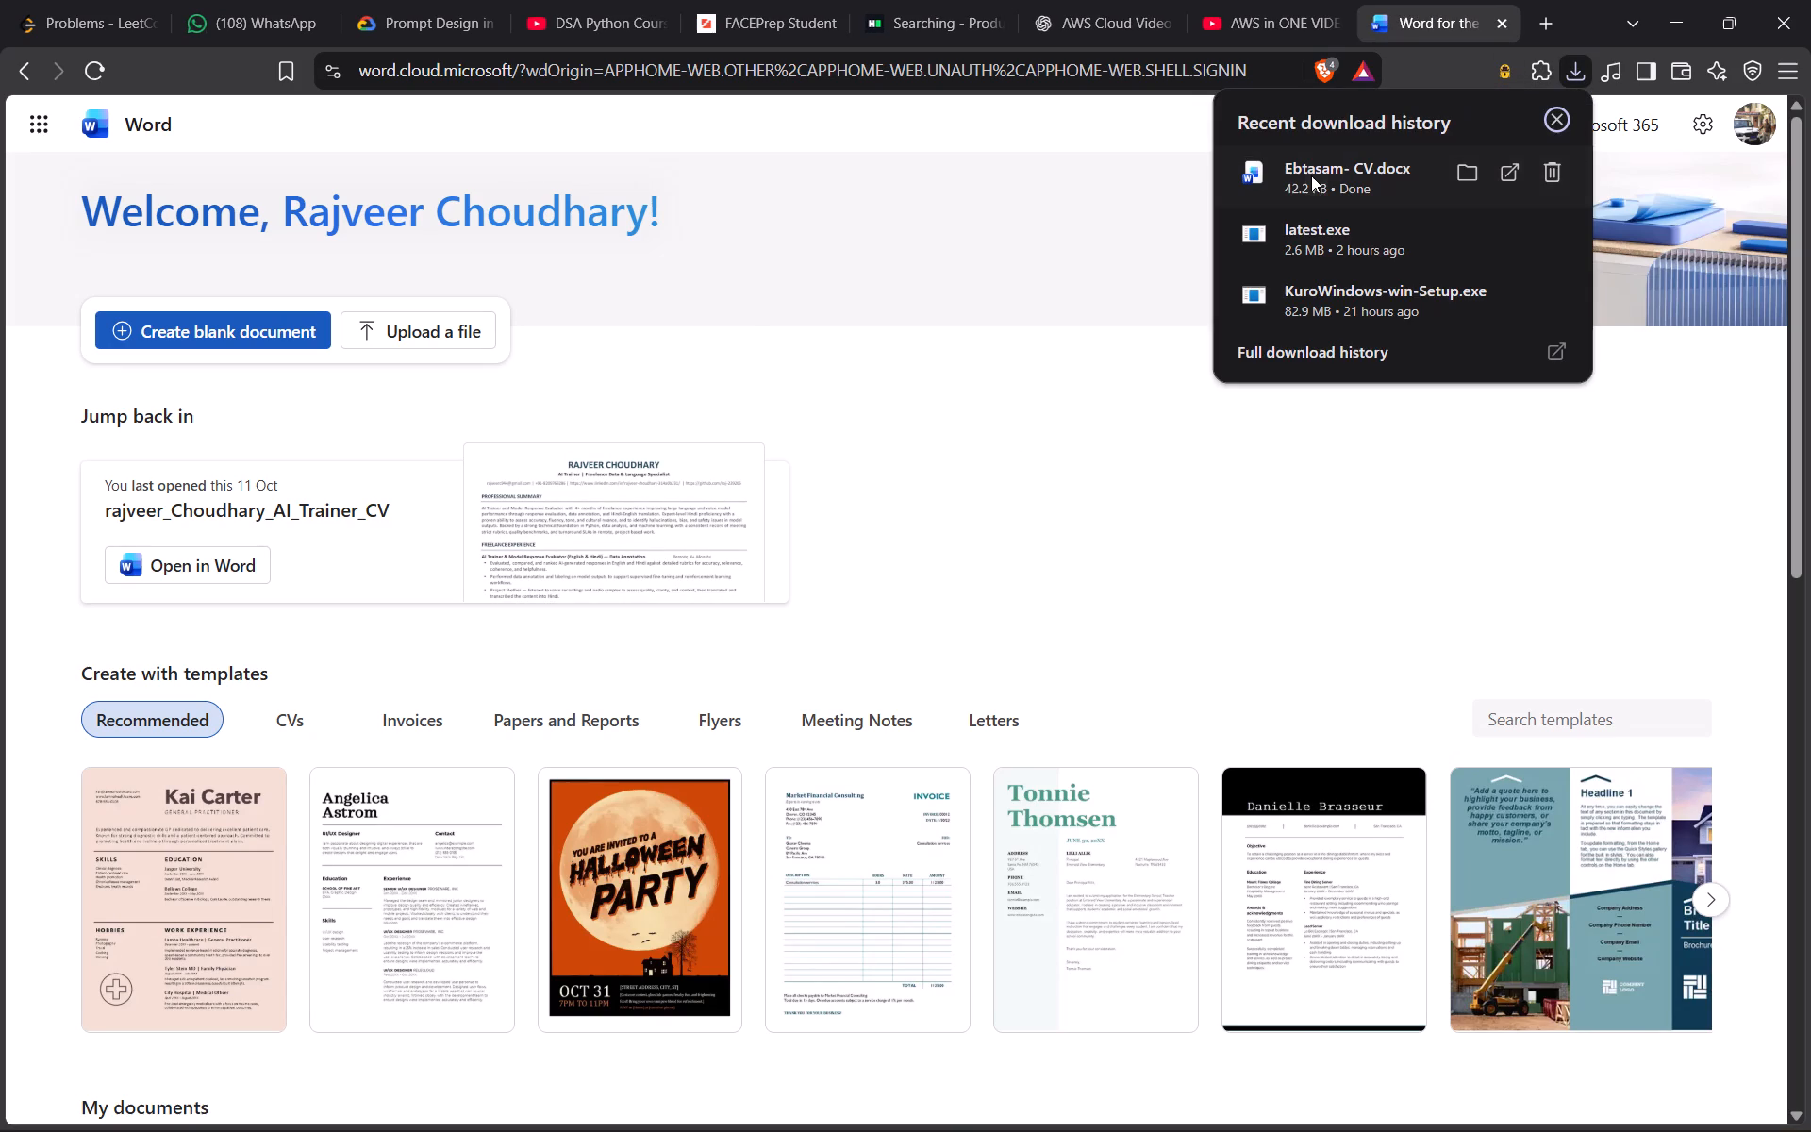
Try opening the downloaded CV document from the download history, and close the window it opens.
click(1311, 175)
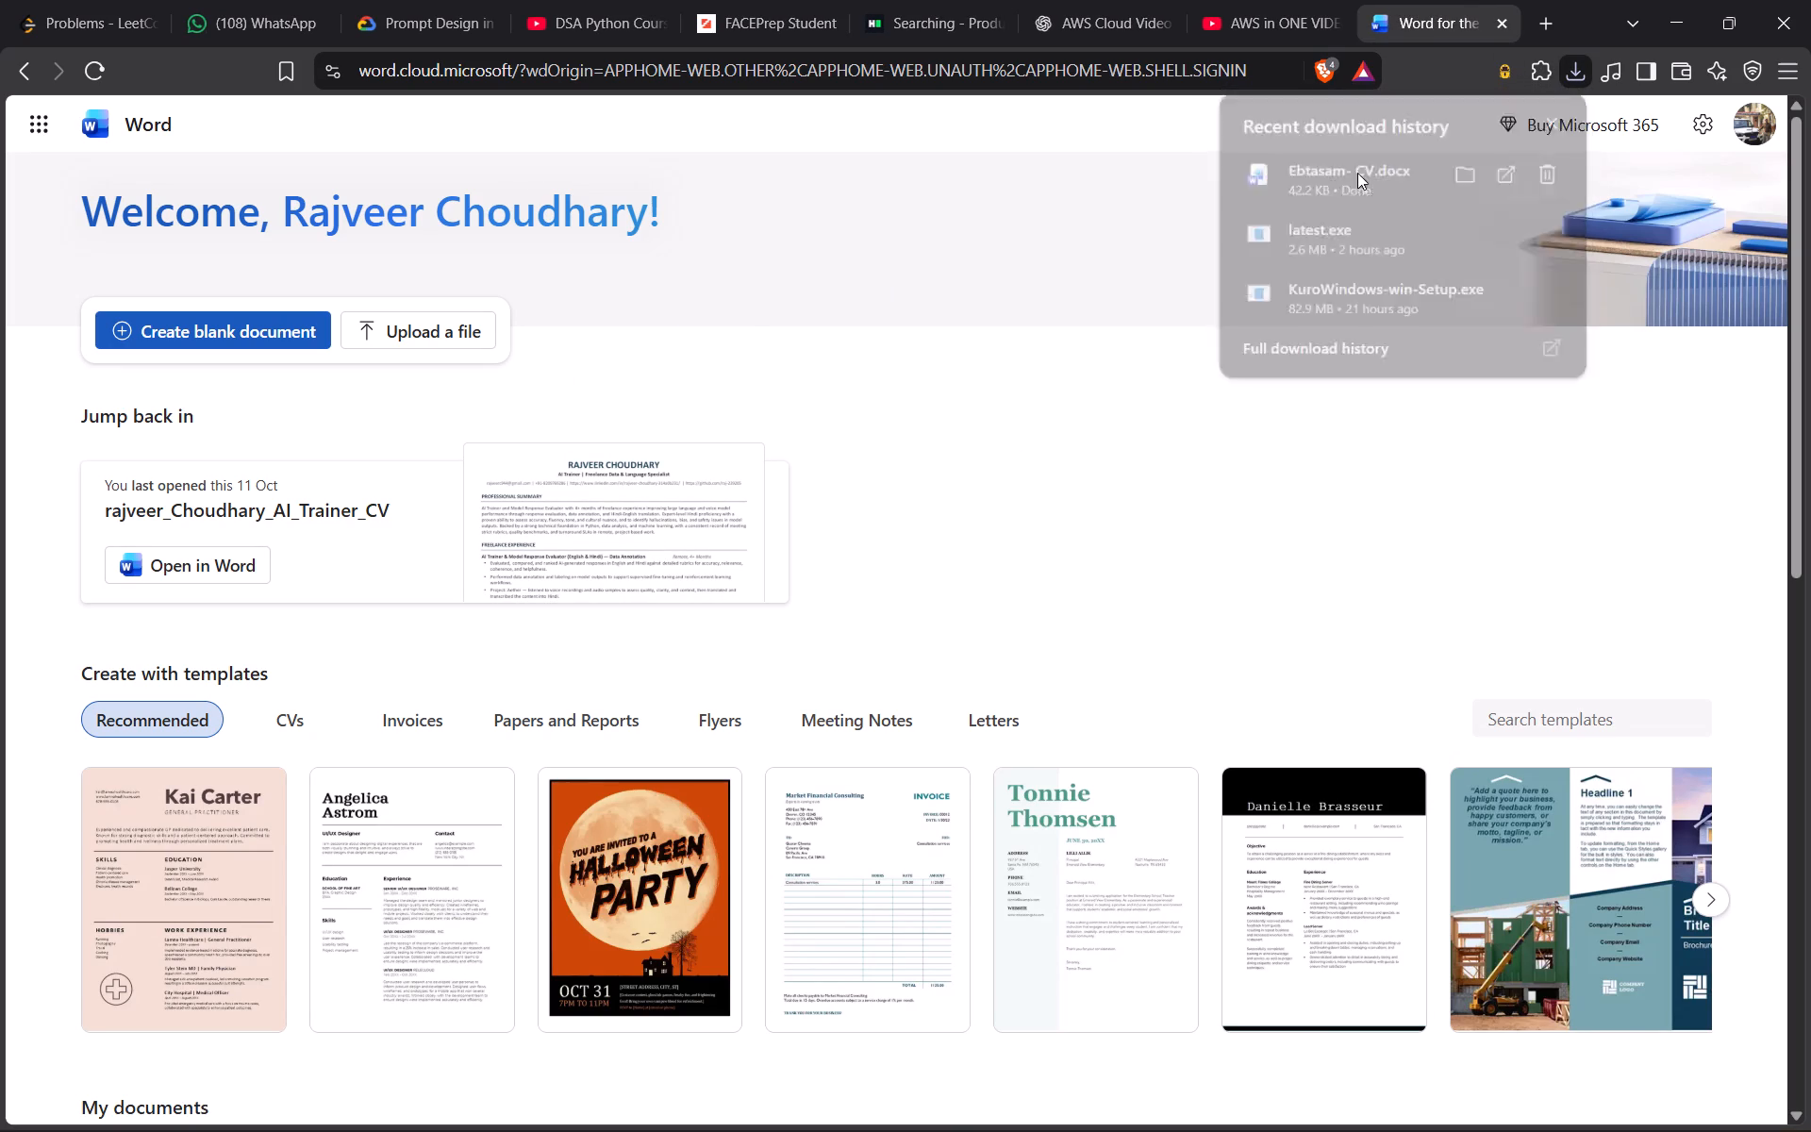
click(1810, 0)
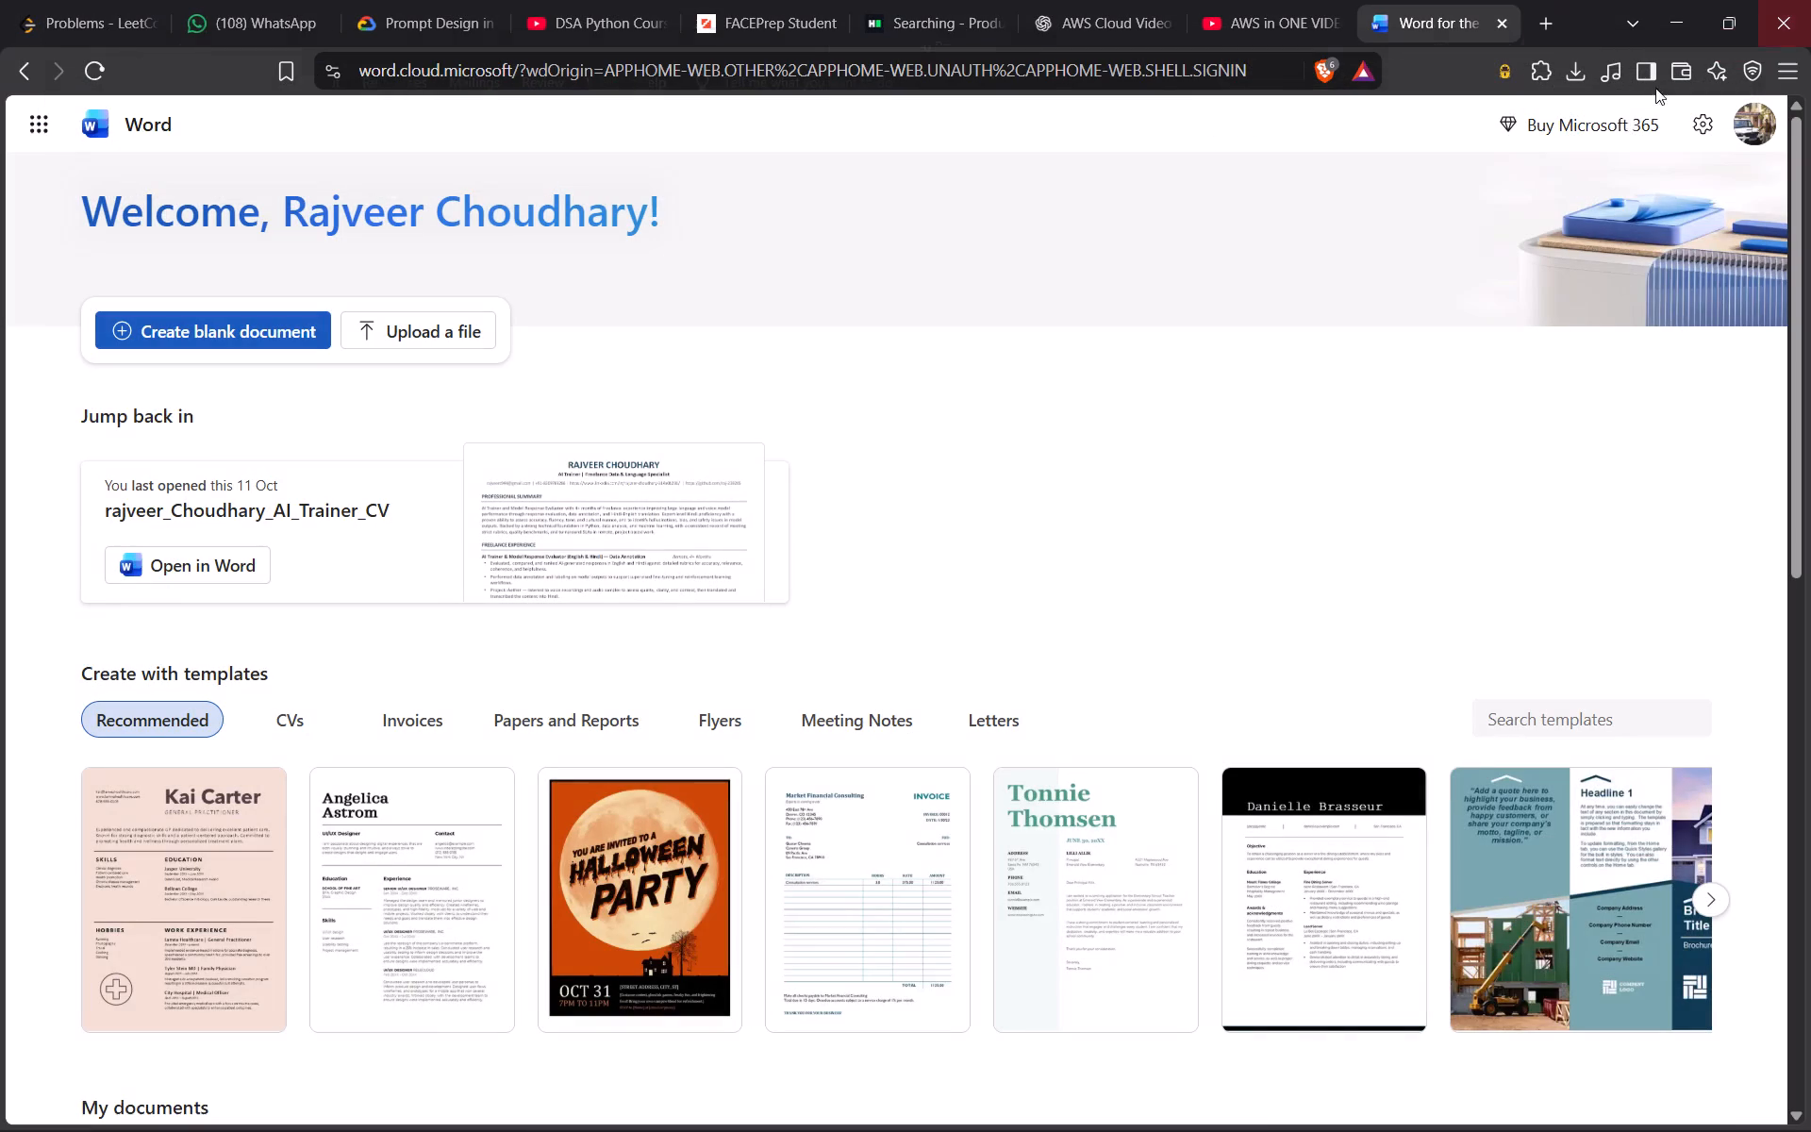
Upload the downloaded CV document from the Desktop folder to Word online, and clear the recorder window covering it.
click(1577, 70)
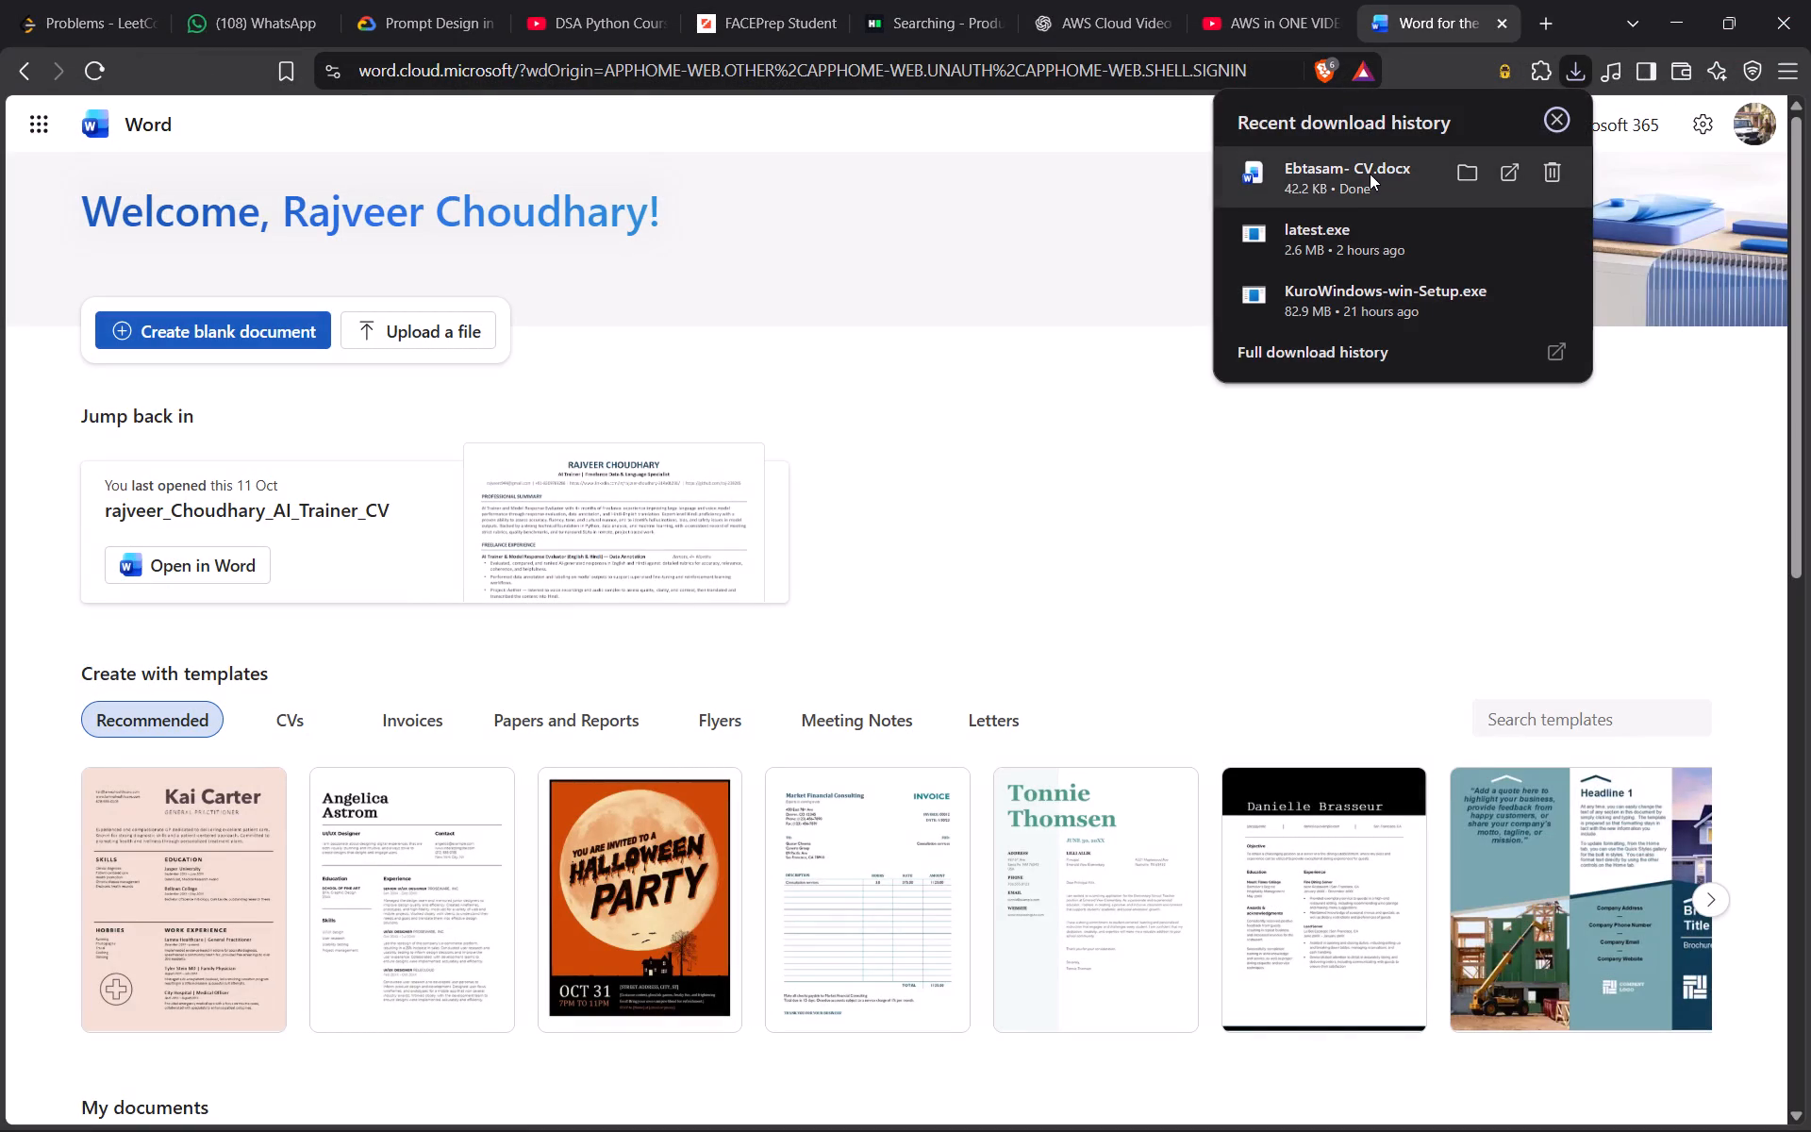
drag(1370, 174, 428, 325)
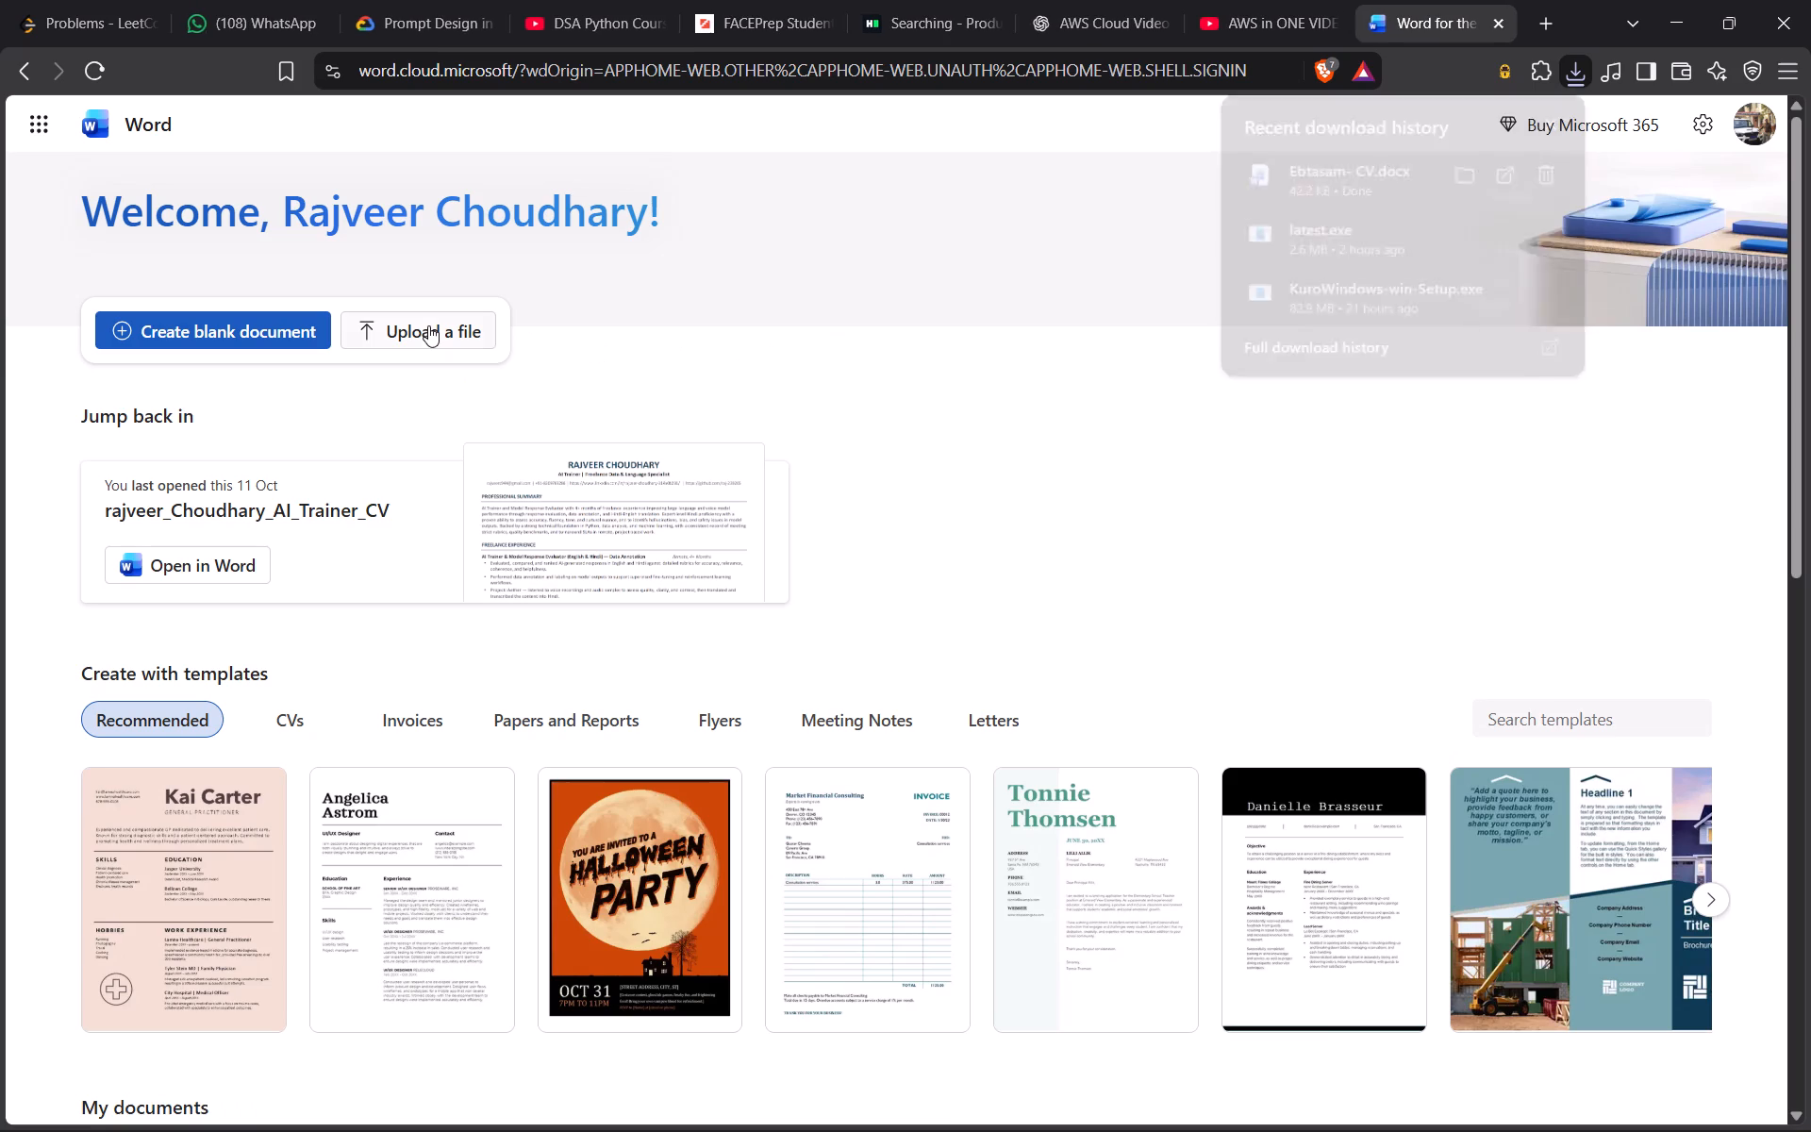
click(428, 325)
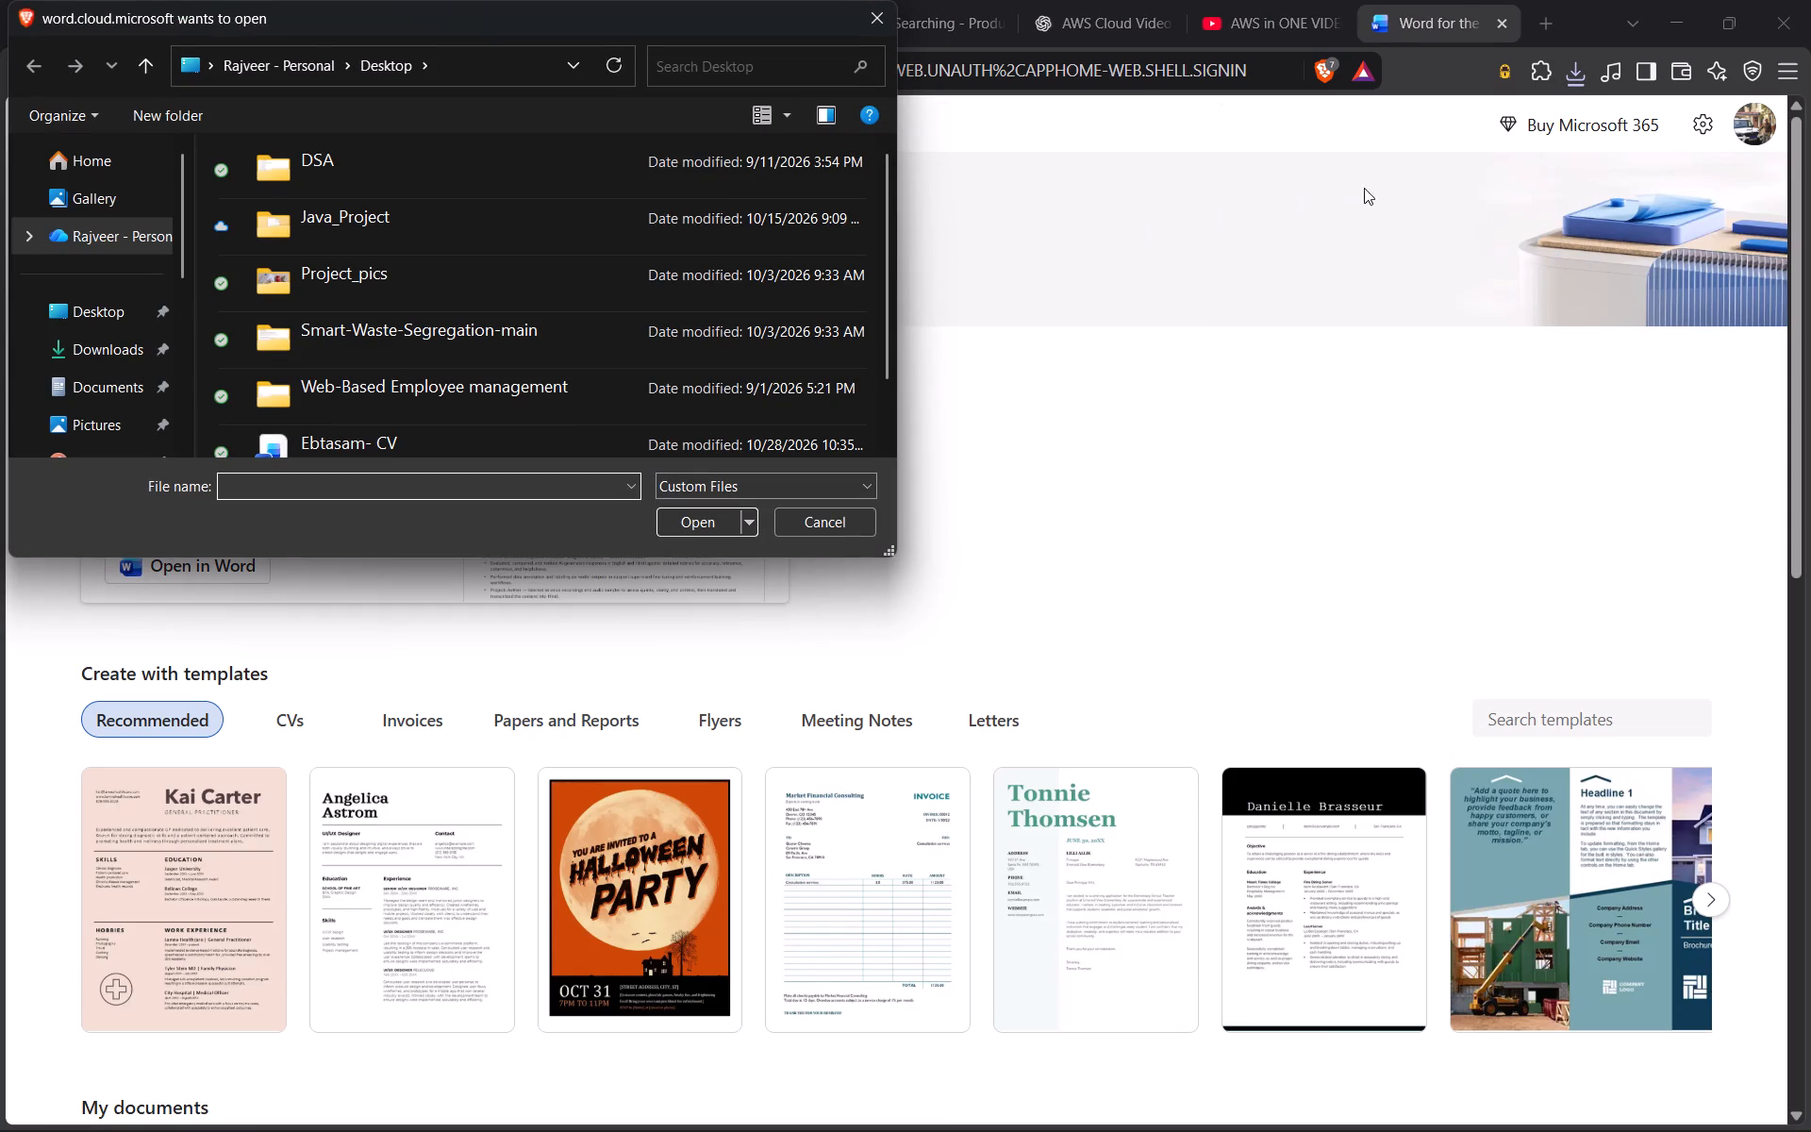
click(566, 432)
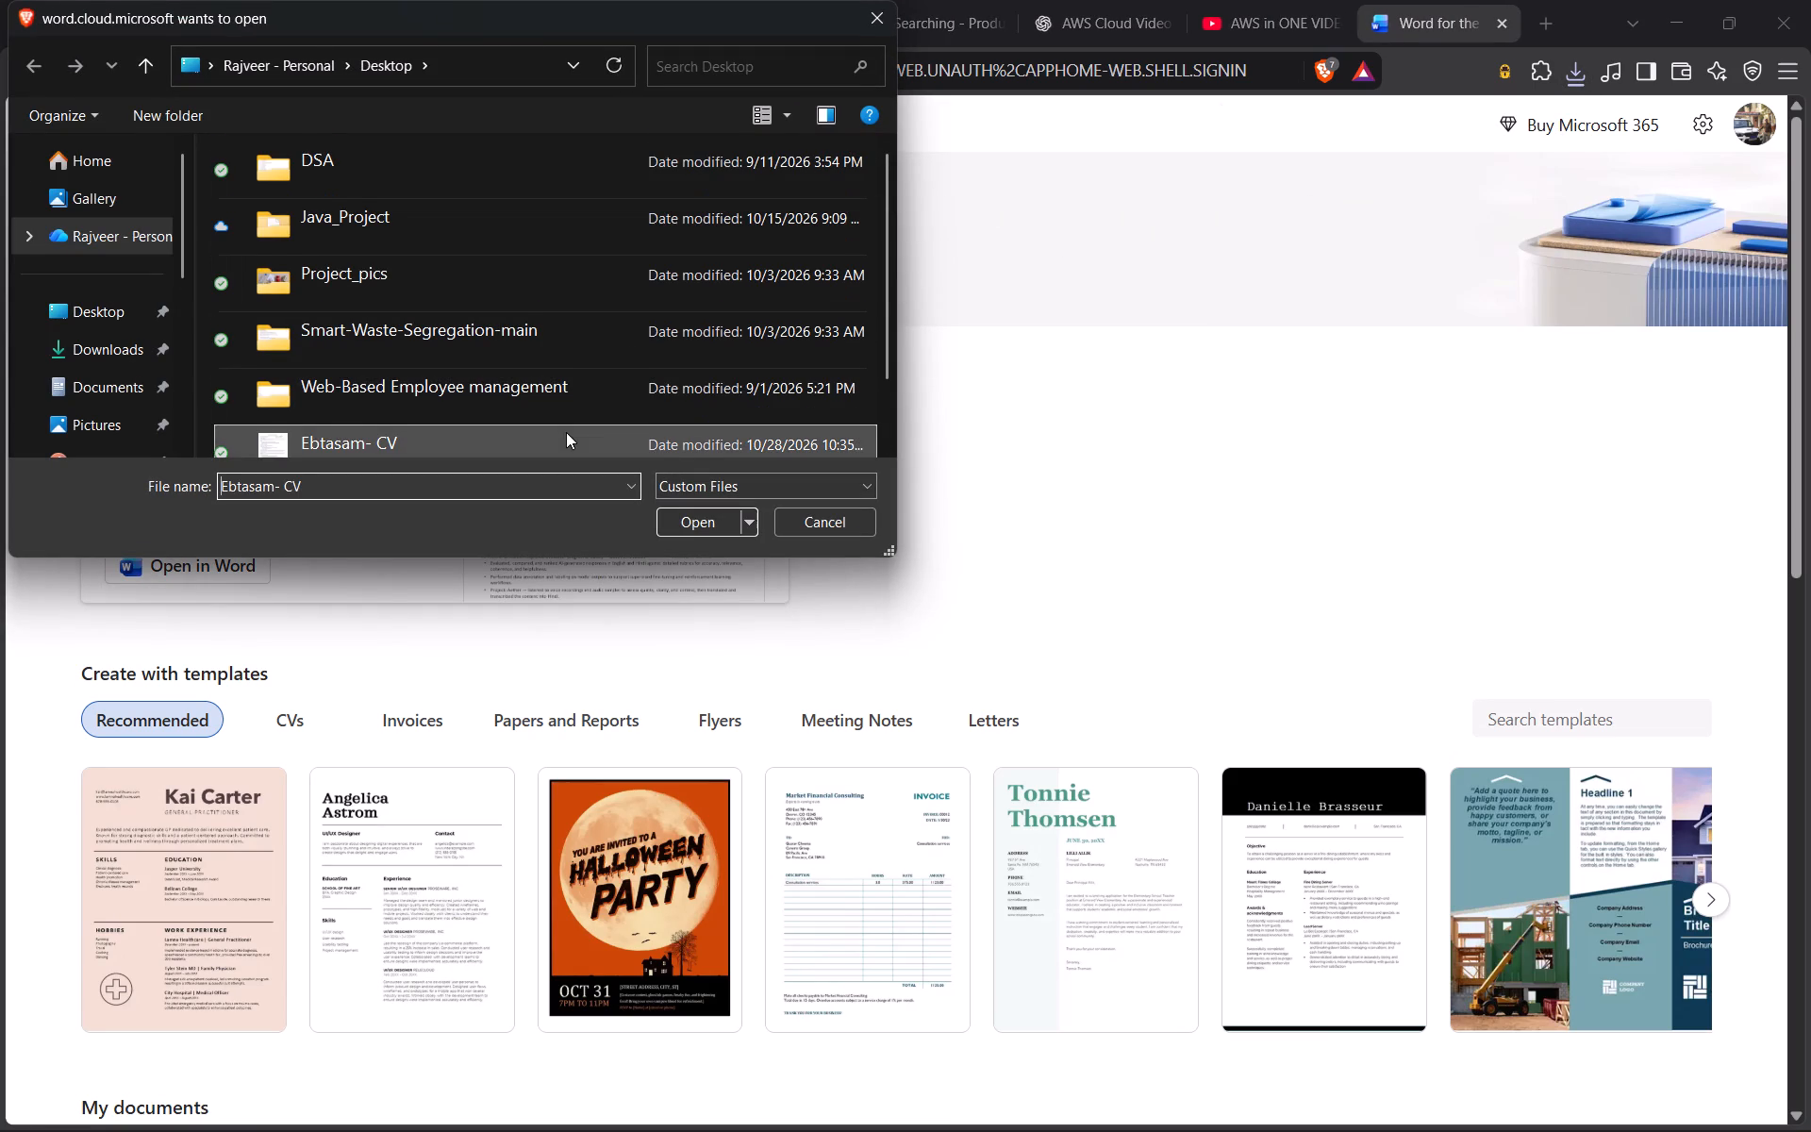
click(678, 511)
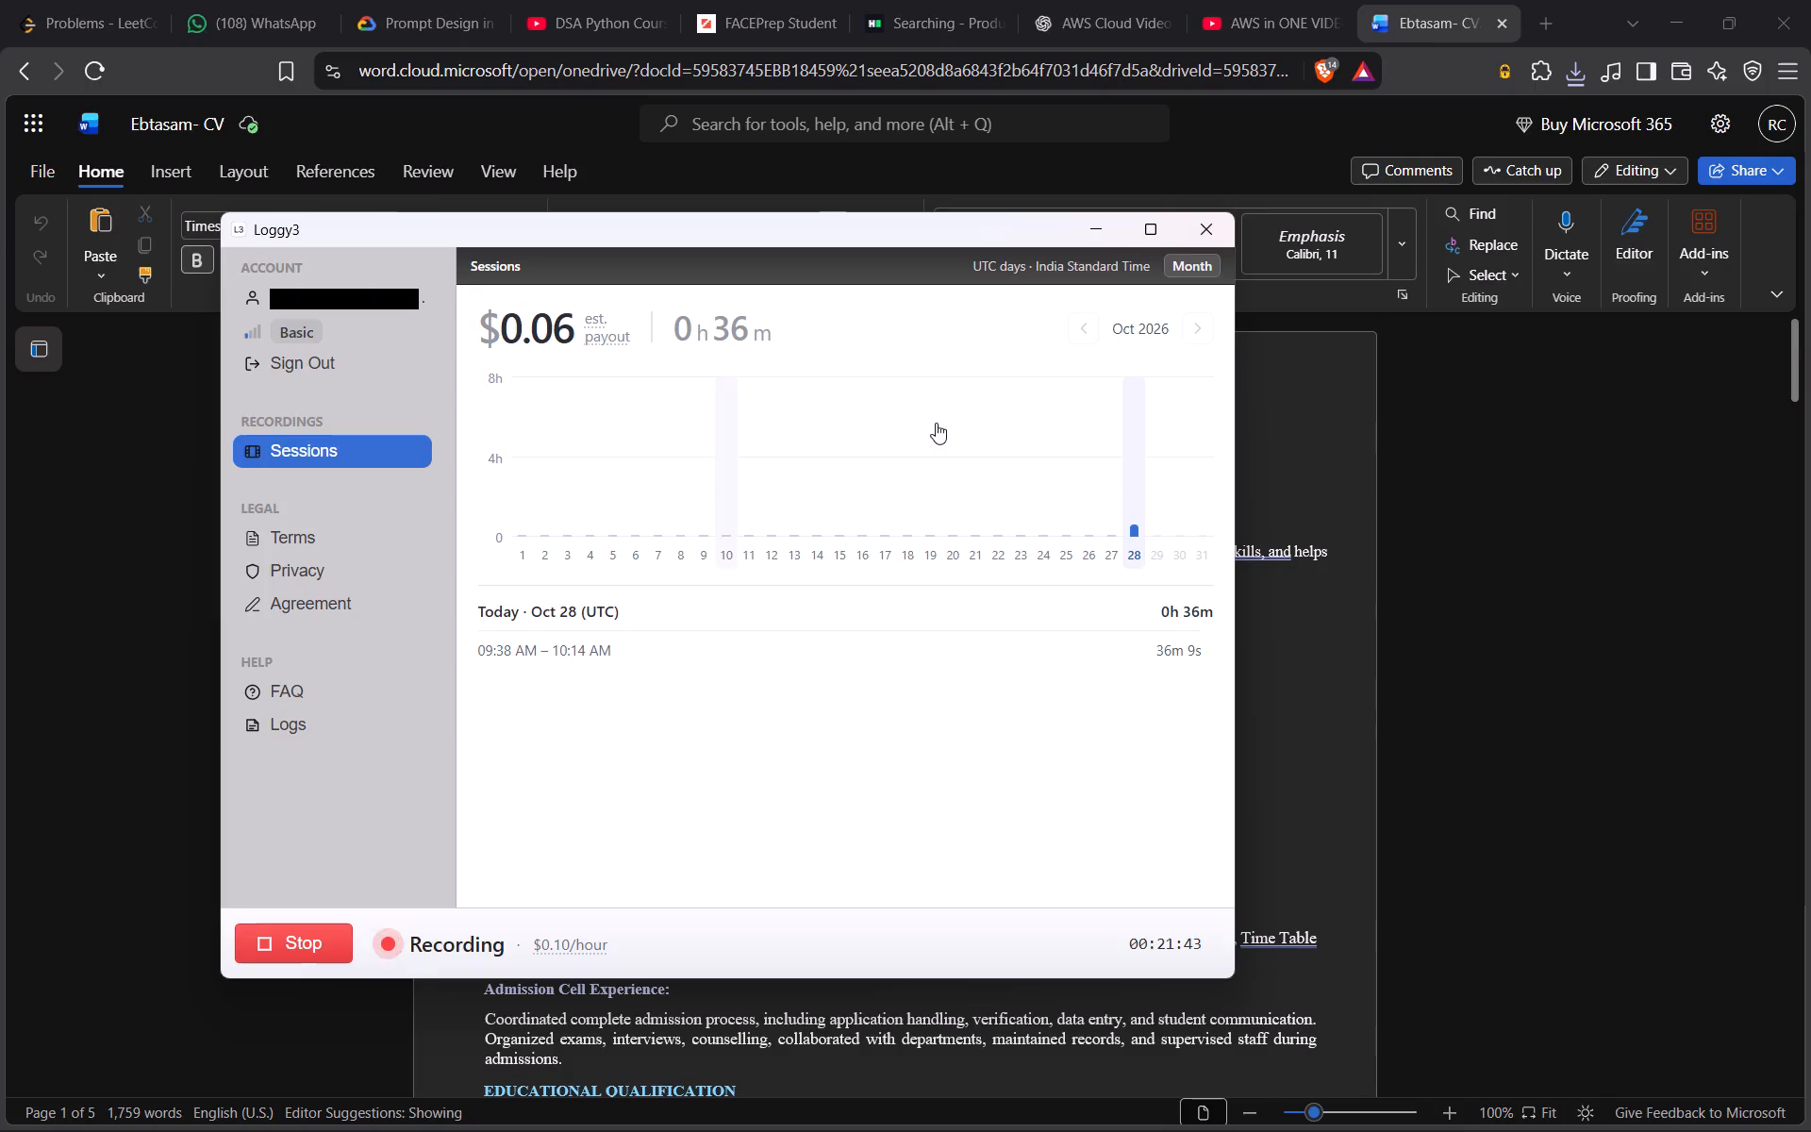
click(1098, 239)
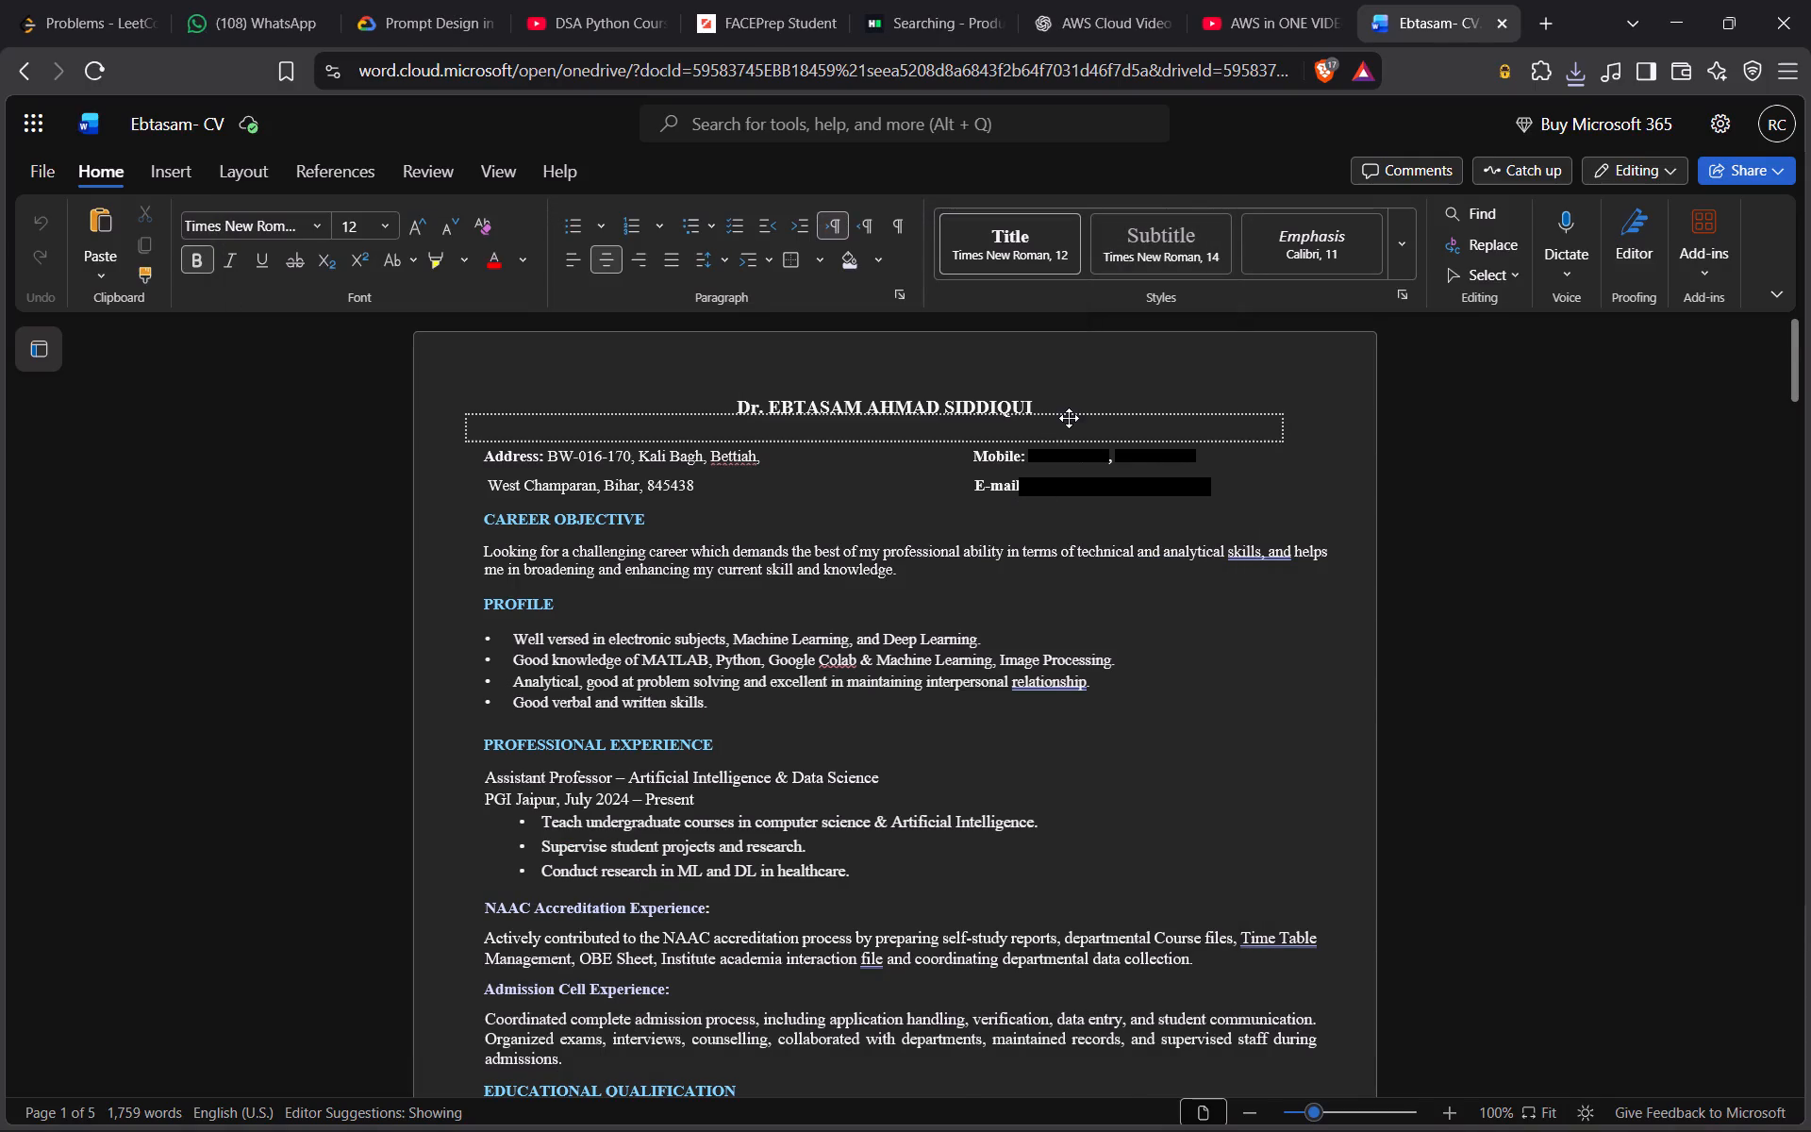
Replace the person's name in the CV's title line with the account holder's first name and surname.
click(1070, 414)
click(1057, 410)
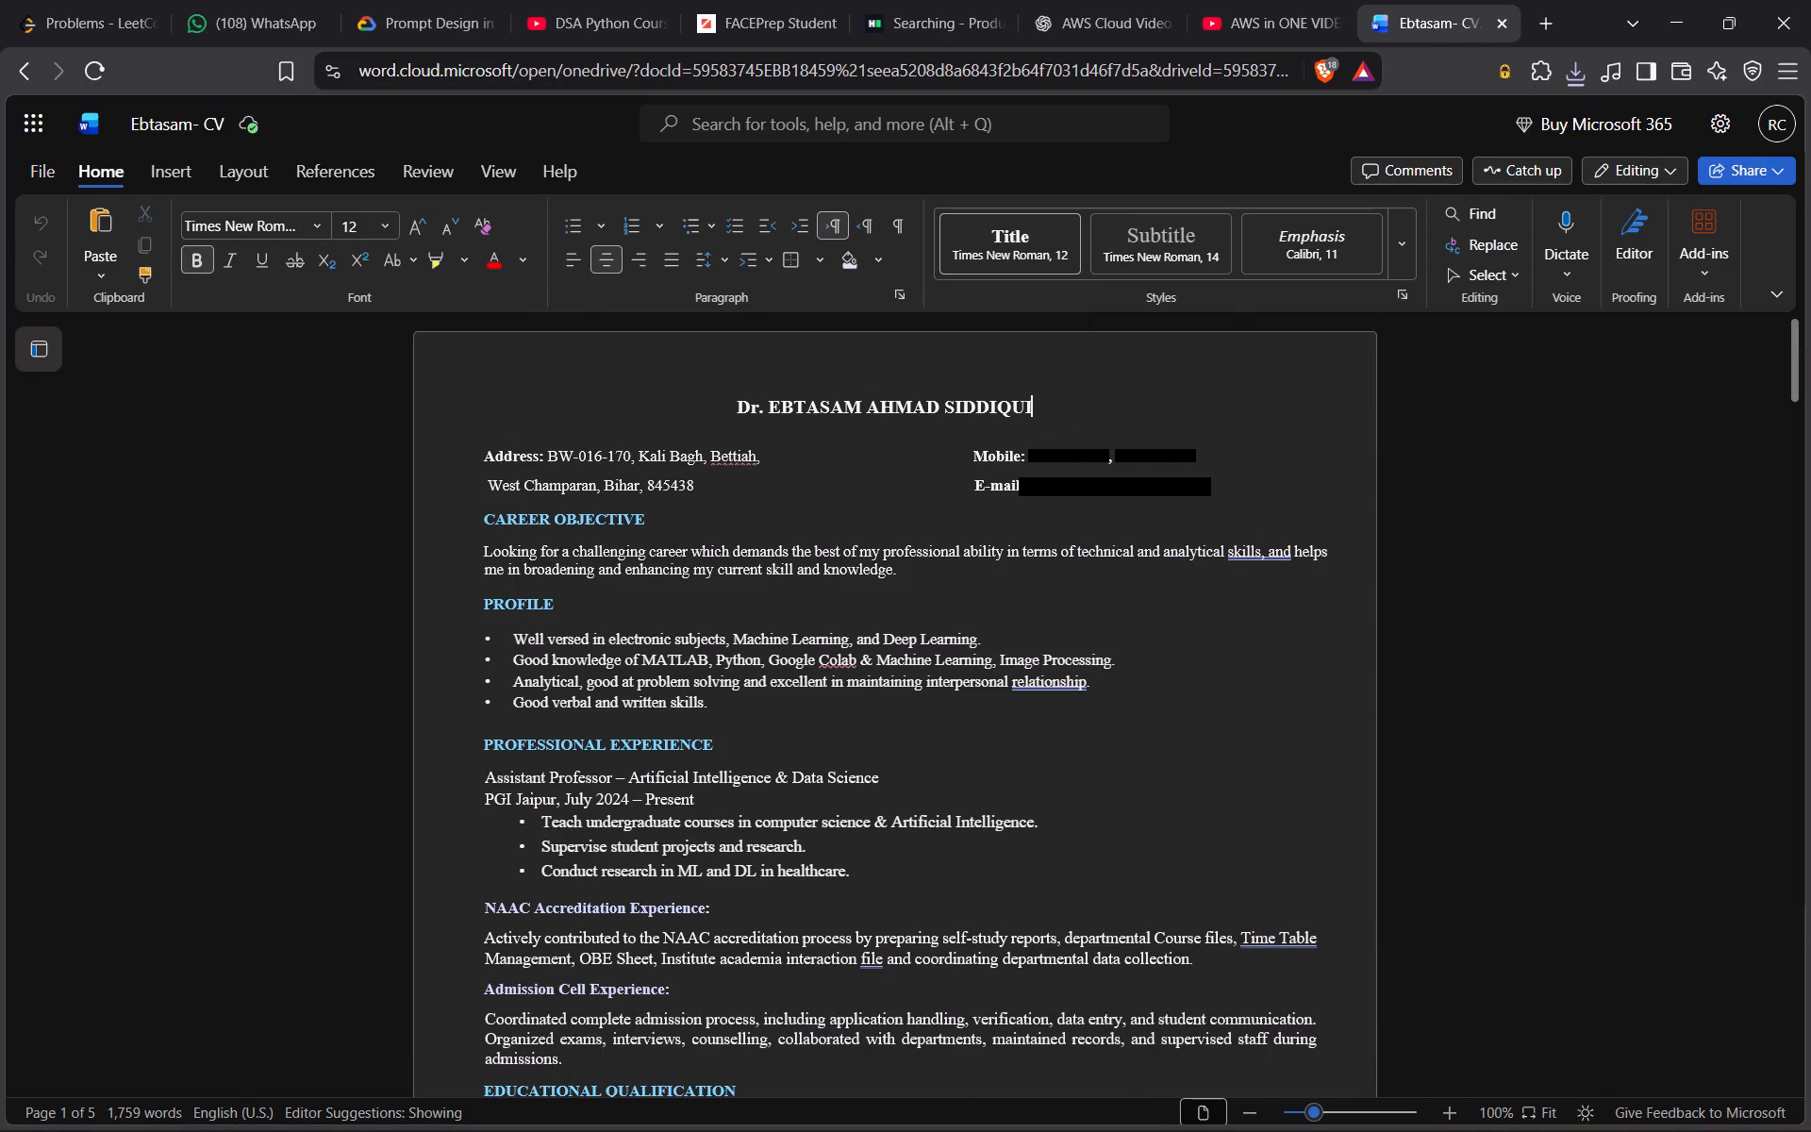
key(ctrl+BackSpace)
key(ctrl+BackSpace)
key(ctrl+BackSpace)
key(ctrl+BackSpace)
key(ctrl+BackSpace)
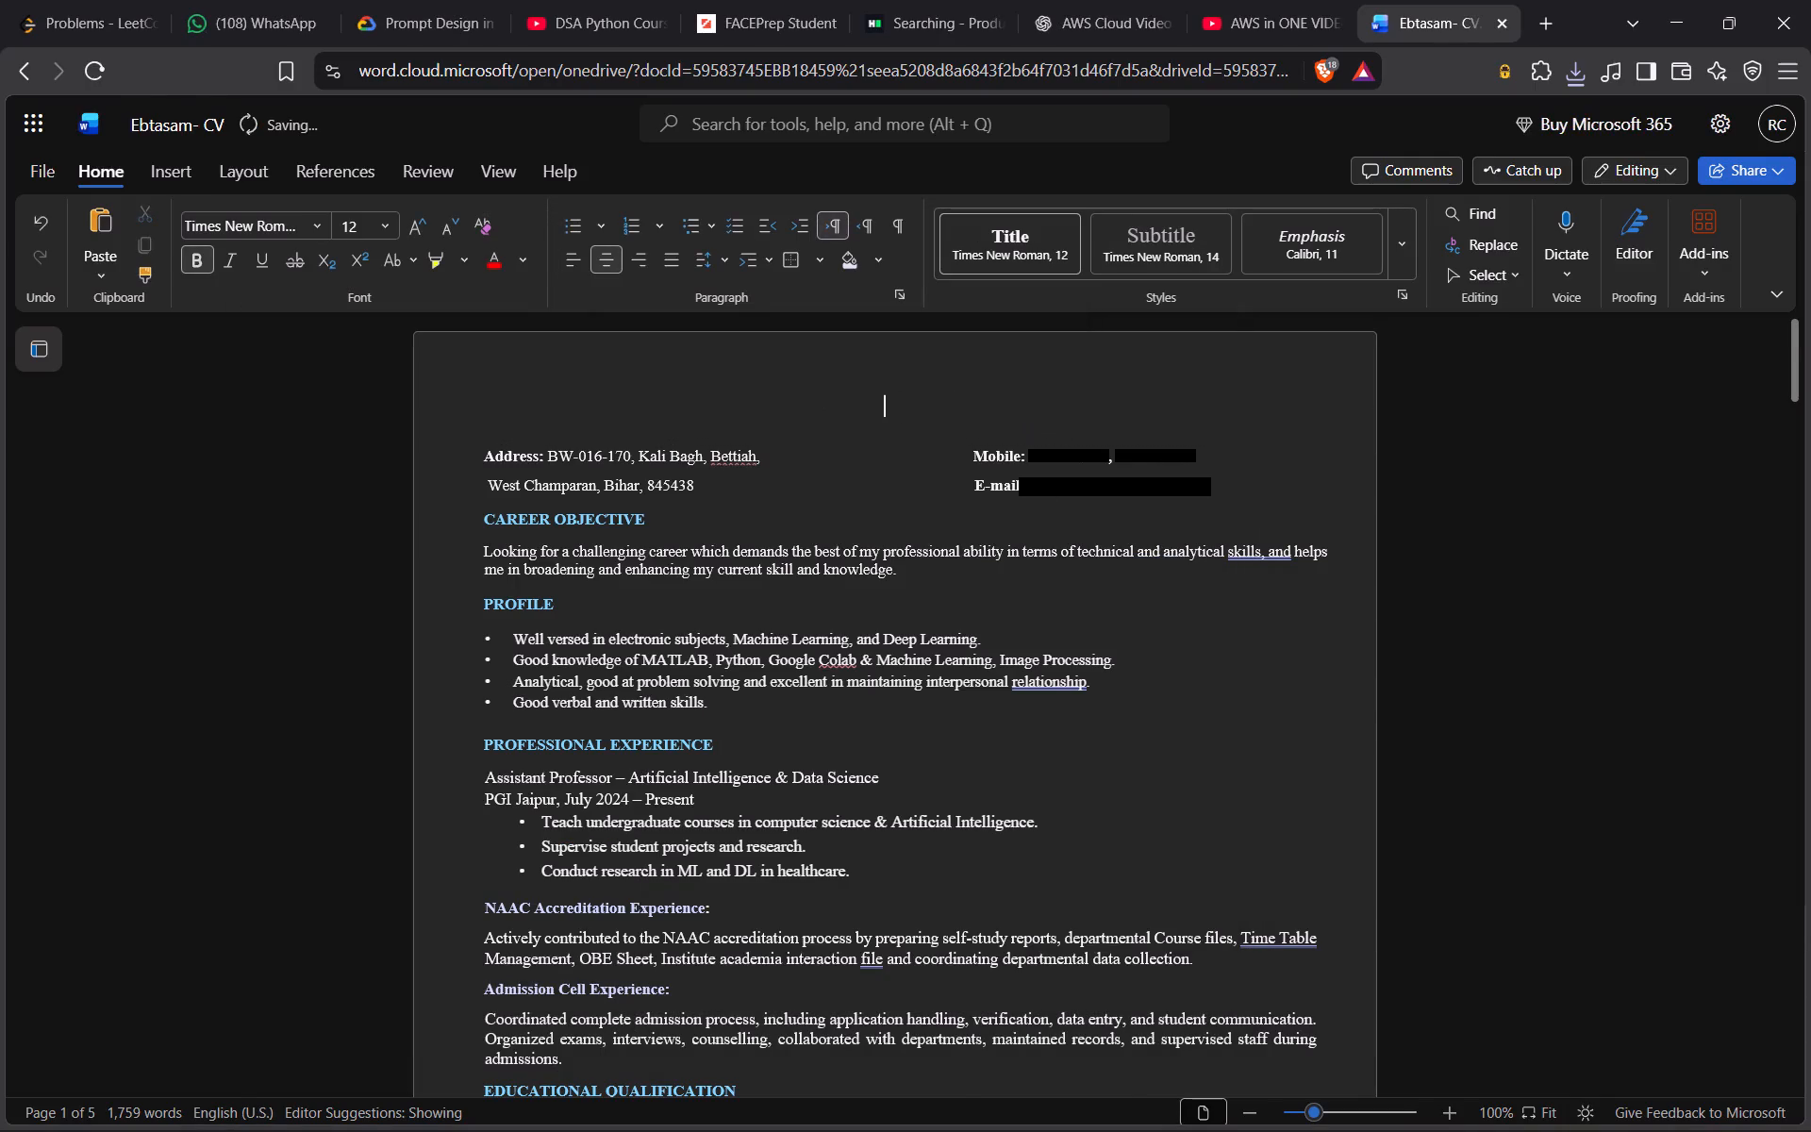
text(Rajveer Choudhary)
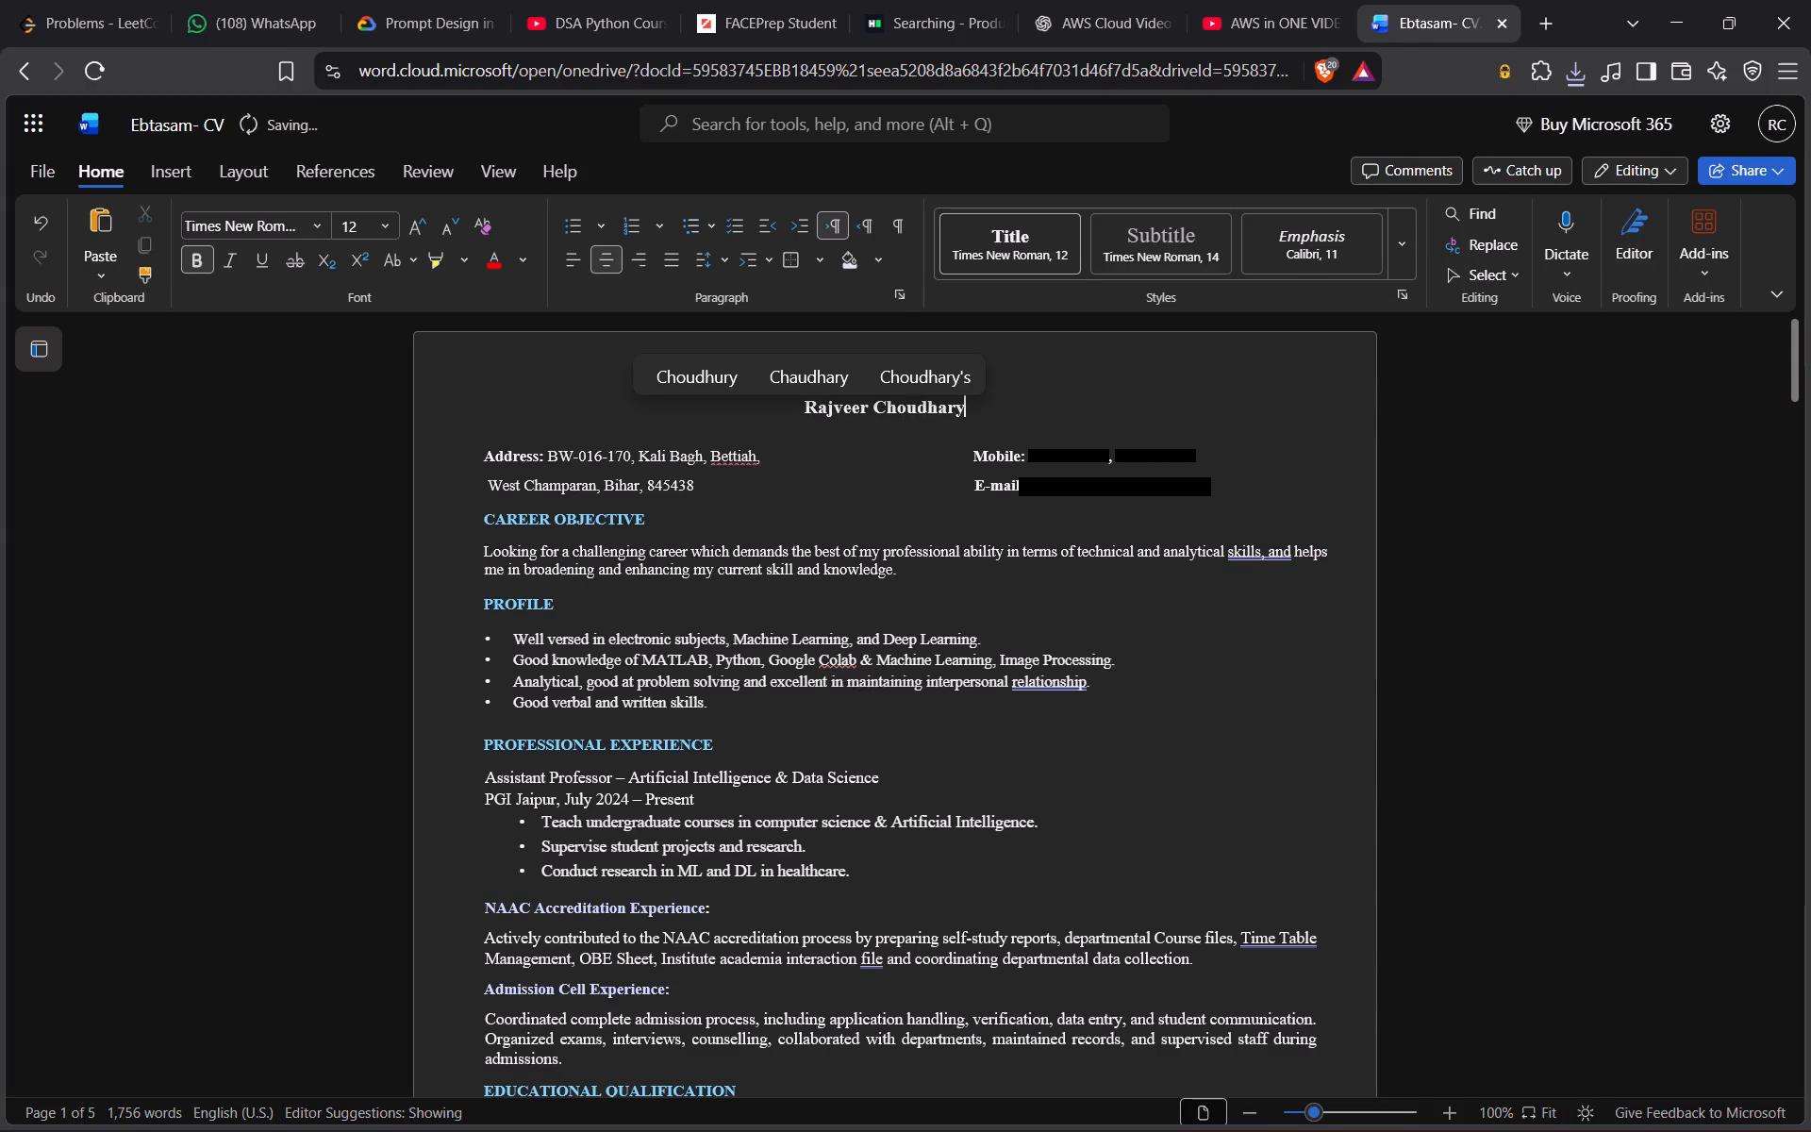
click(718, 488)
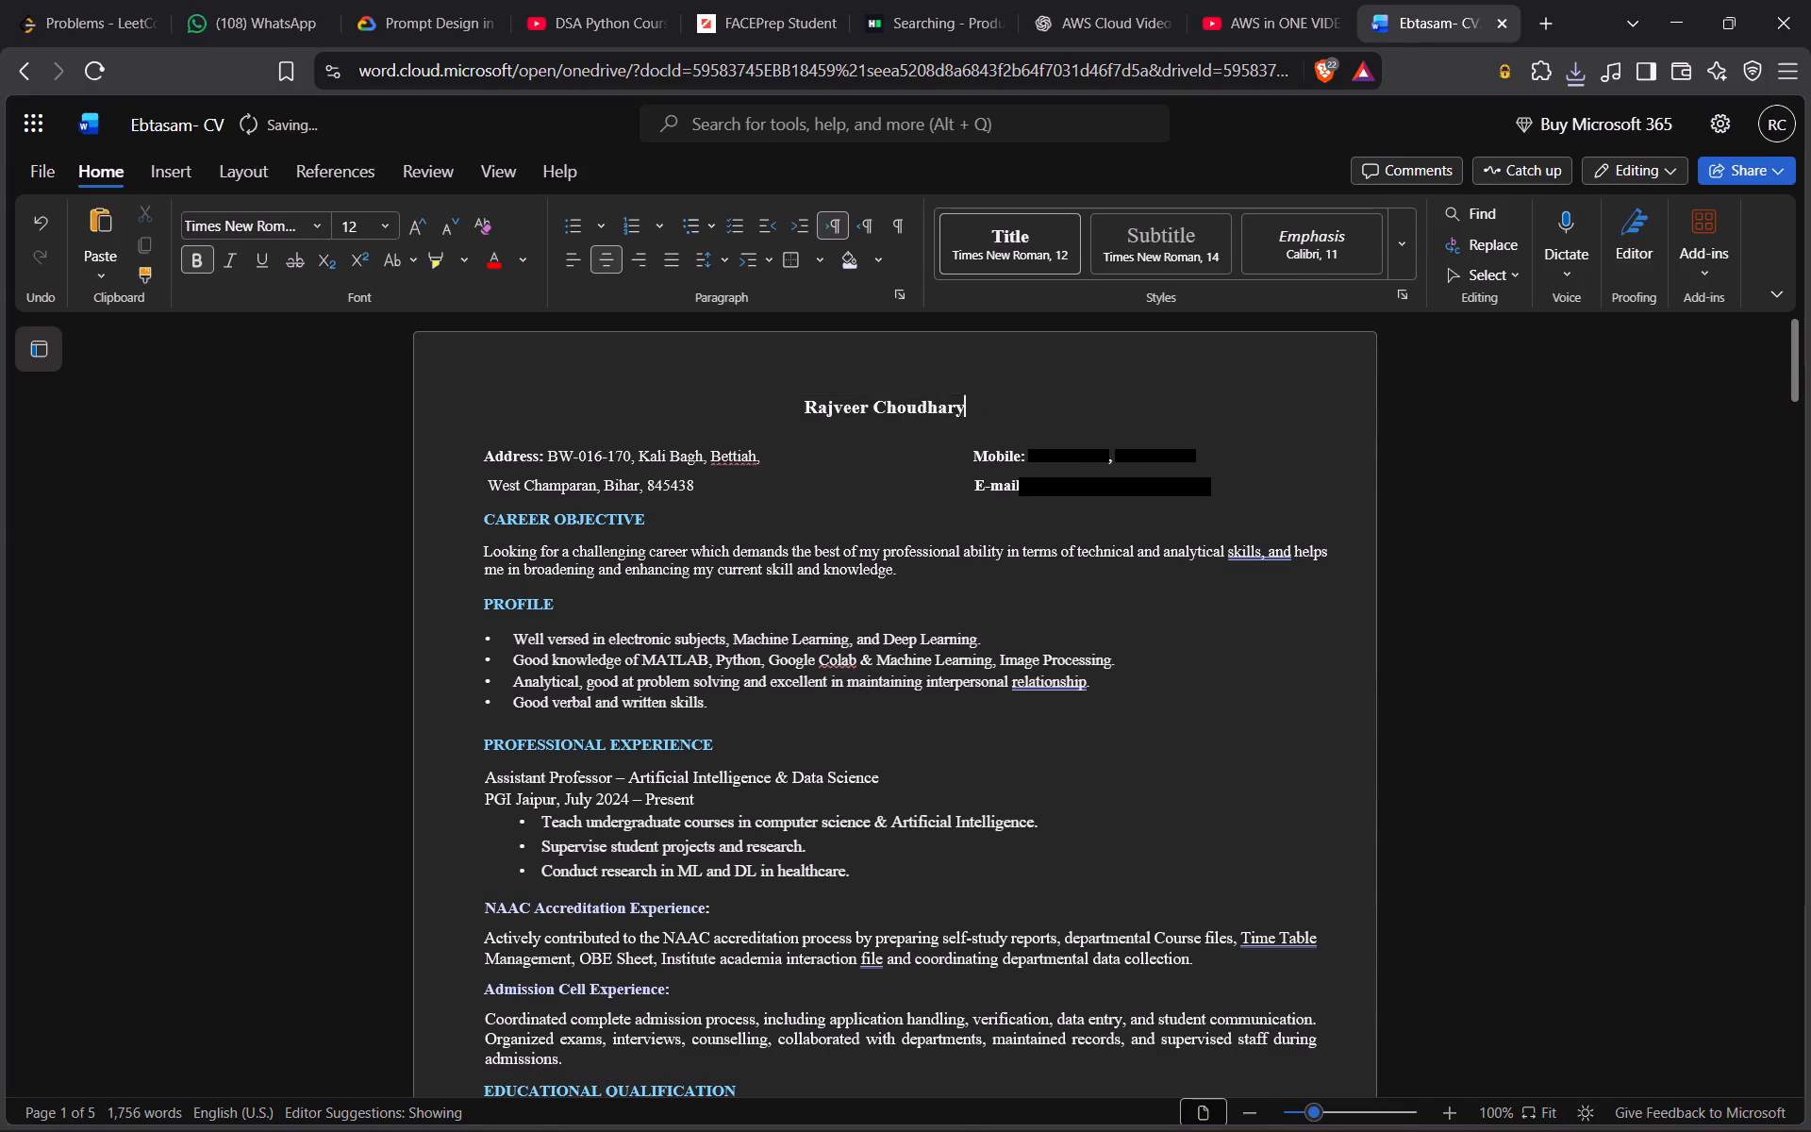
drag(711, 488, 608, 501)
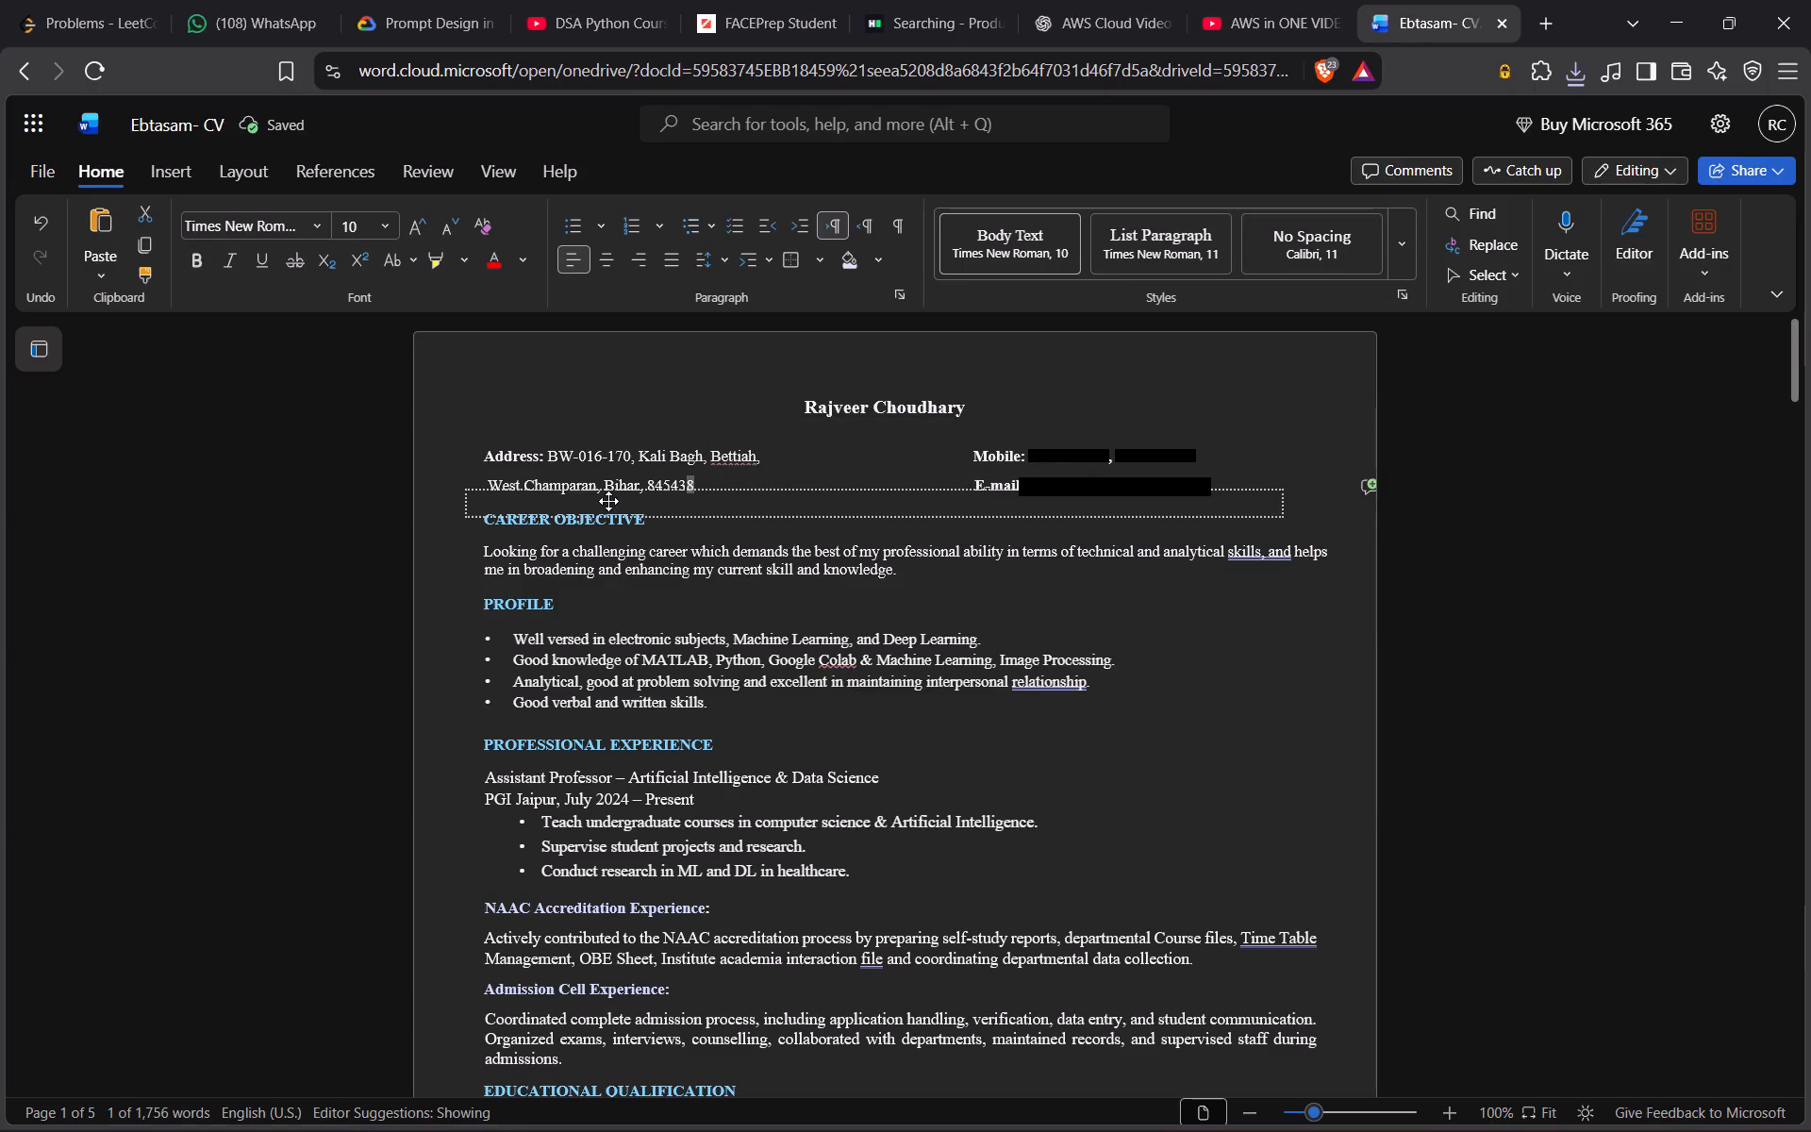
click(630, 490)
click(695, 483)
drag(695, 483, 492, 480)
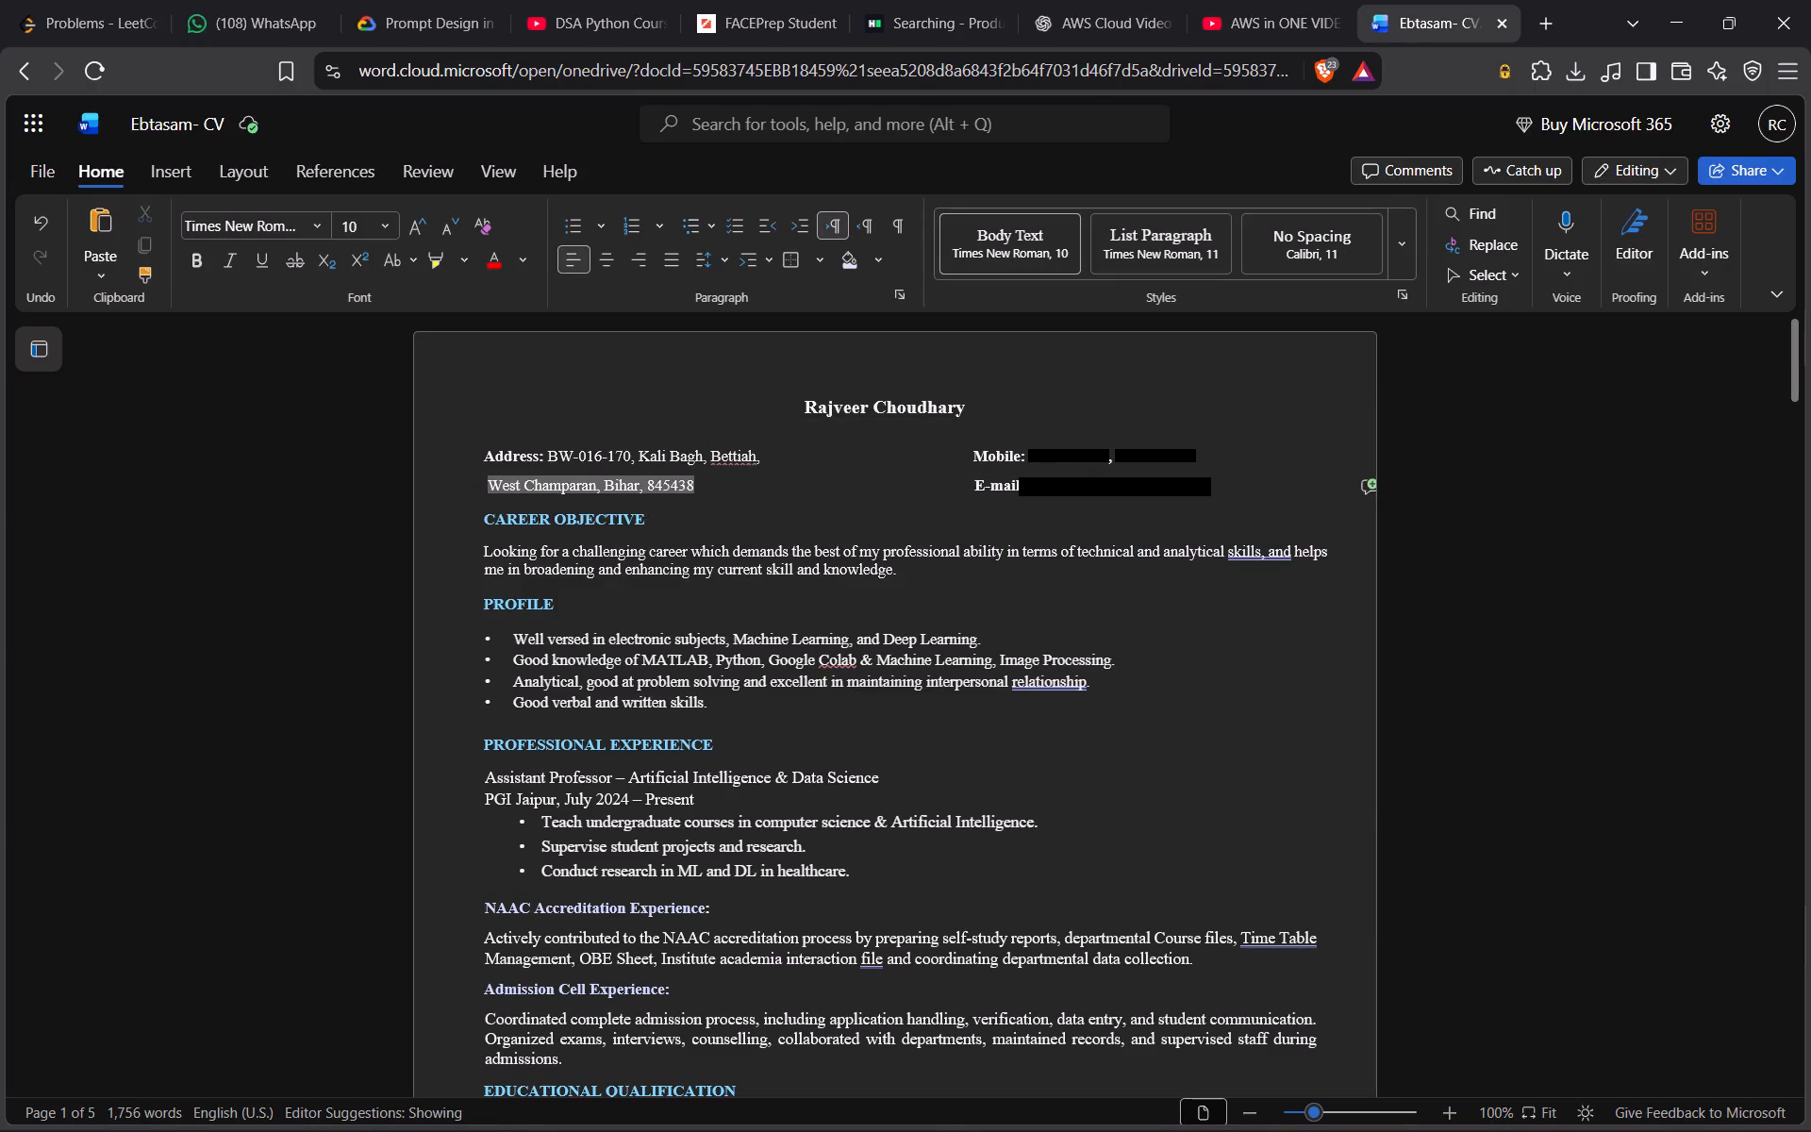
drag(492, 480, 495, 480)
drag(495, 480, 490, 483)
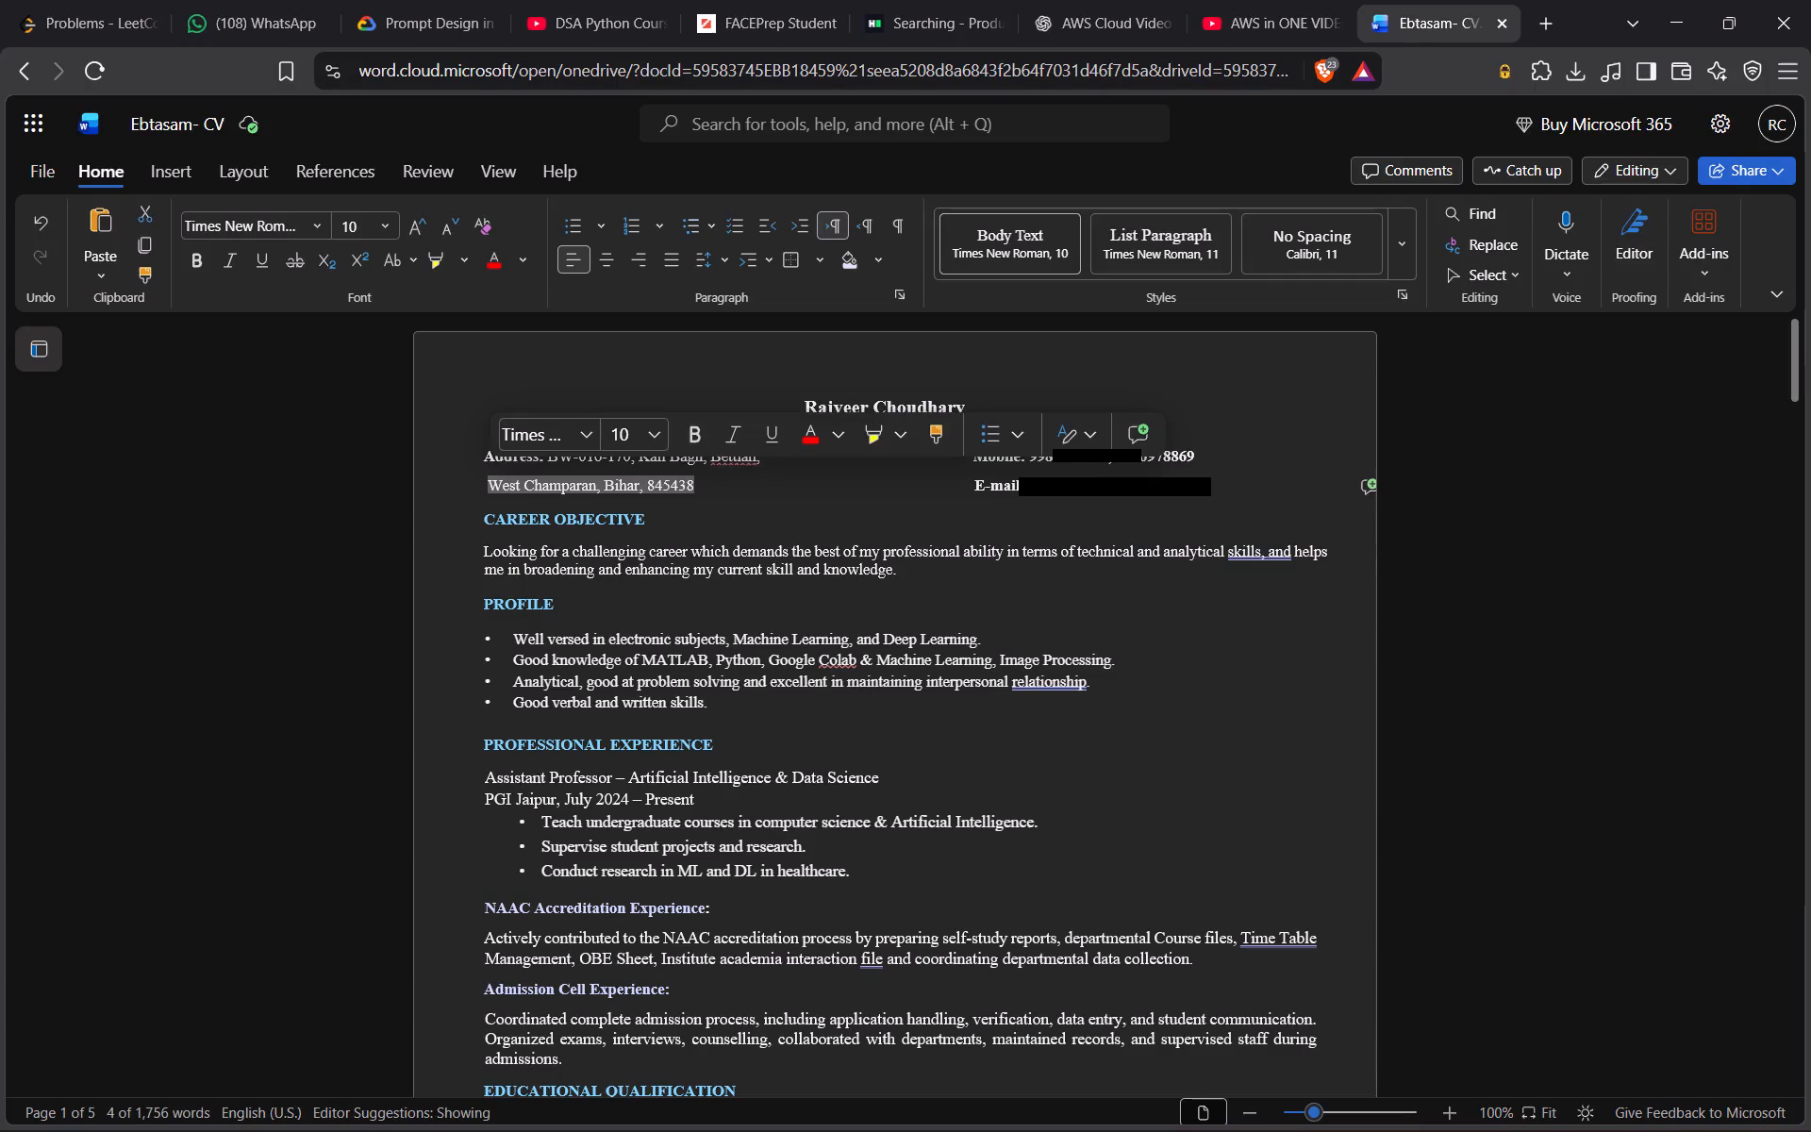
Replace the first address line's text after the "Address:" label with the account holder's town and district.
click(771, 464)
drag(771, 464, 591, 455)
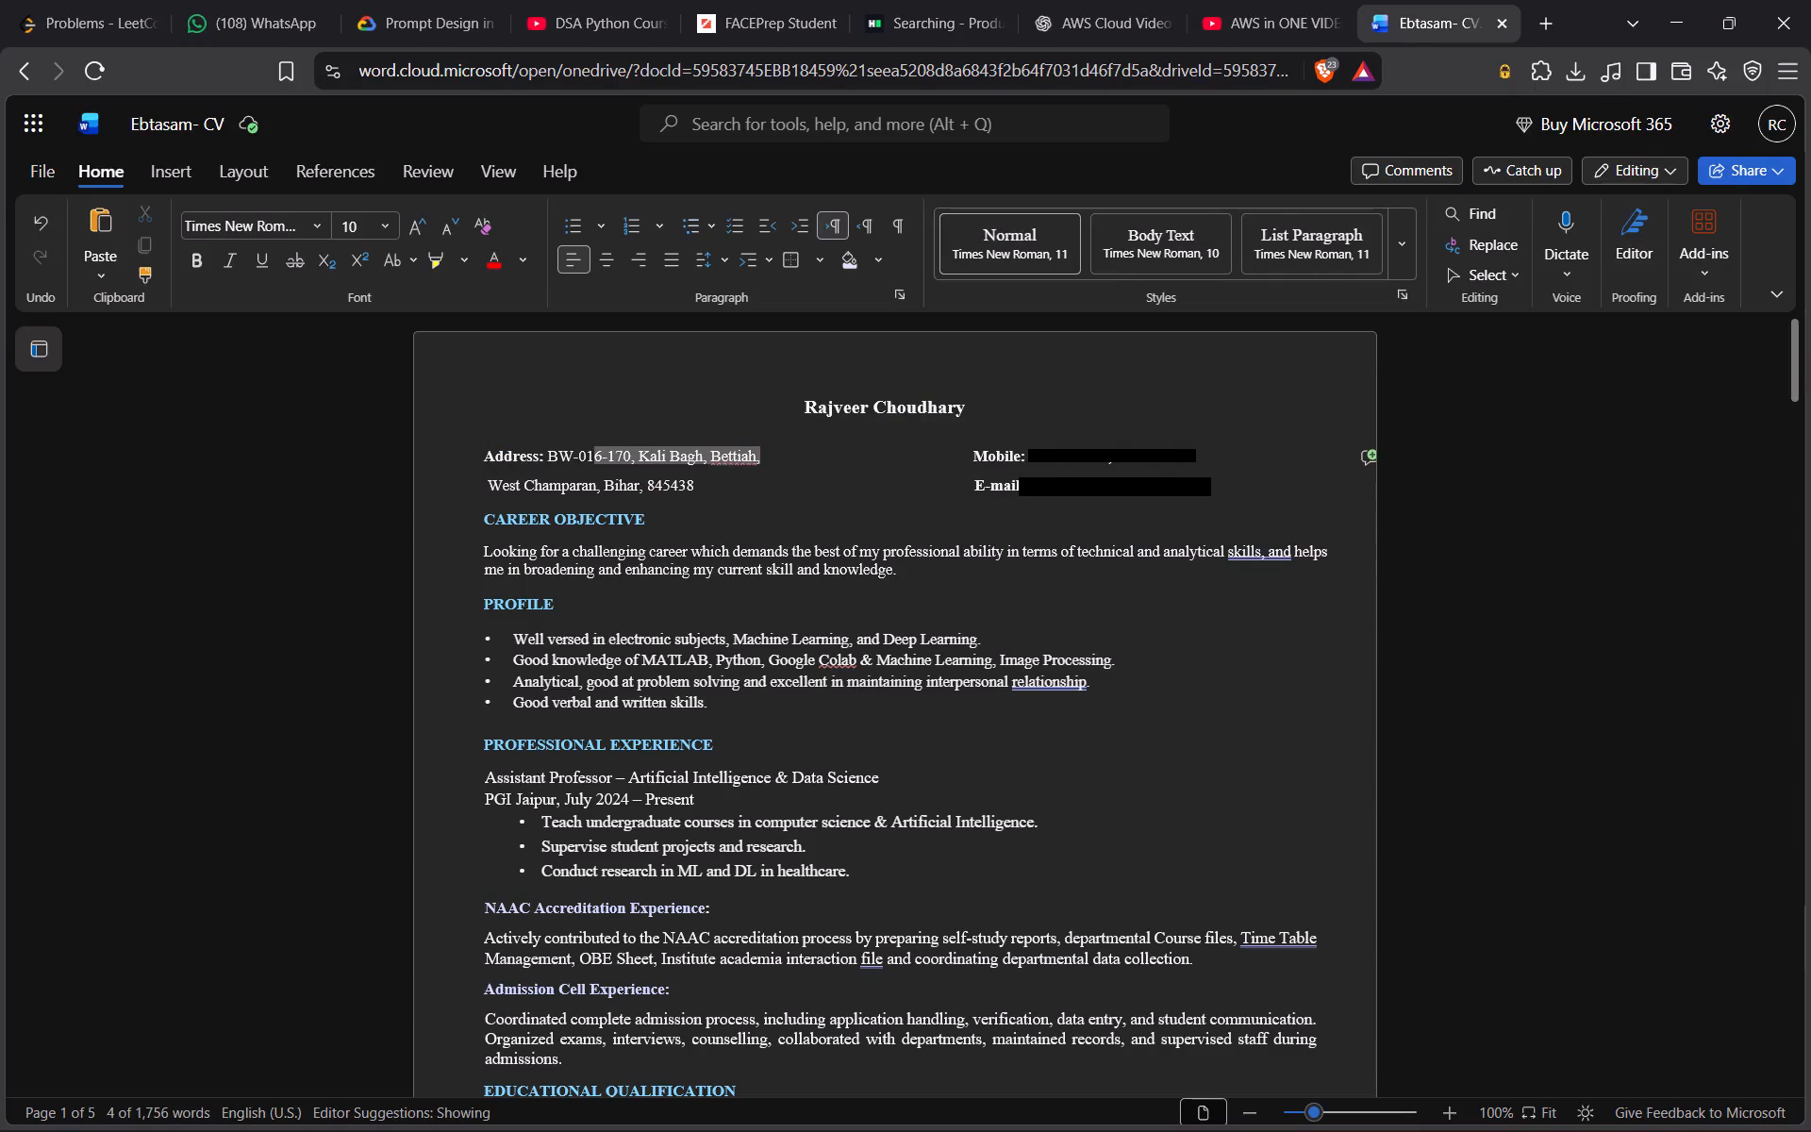
drag(591, 455, 550, 455)
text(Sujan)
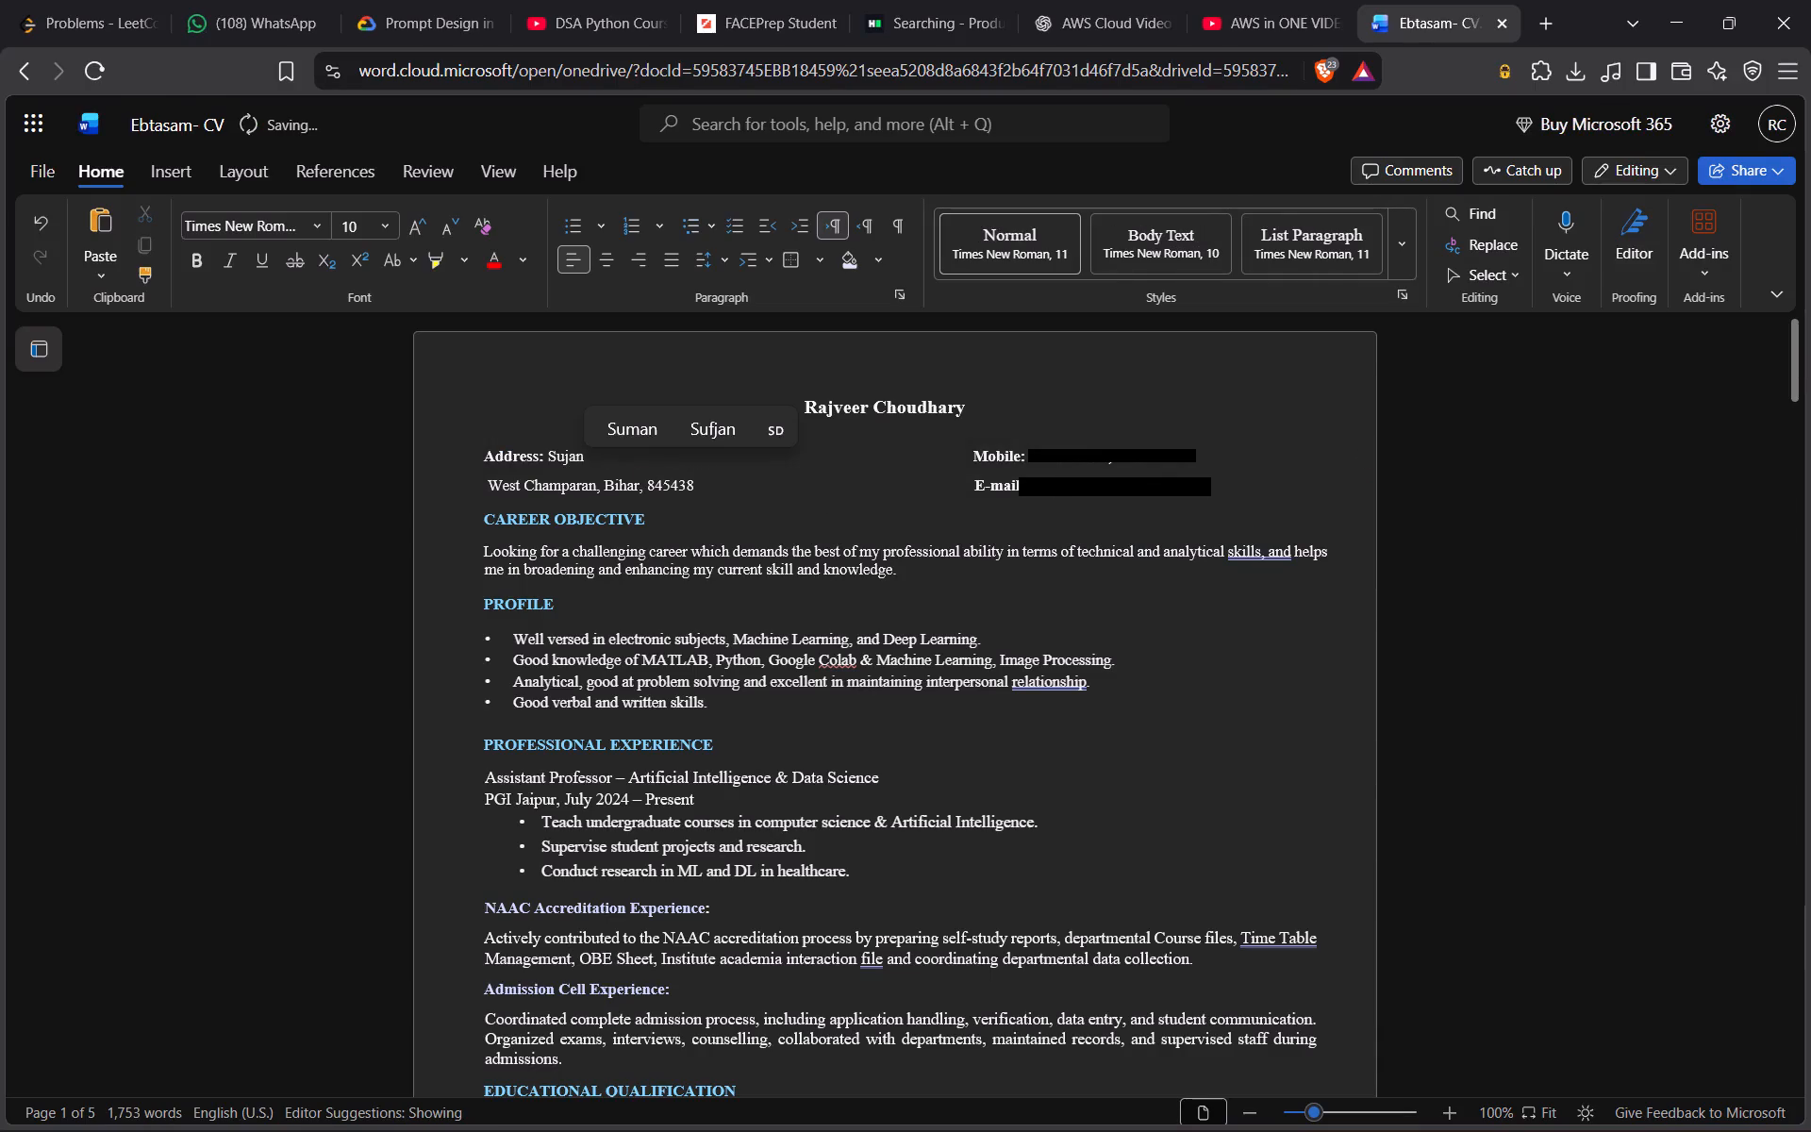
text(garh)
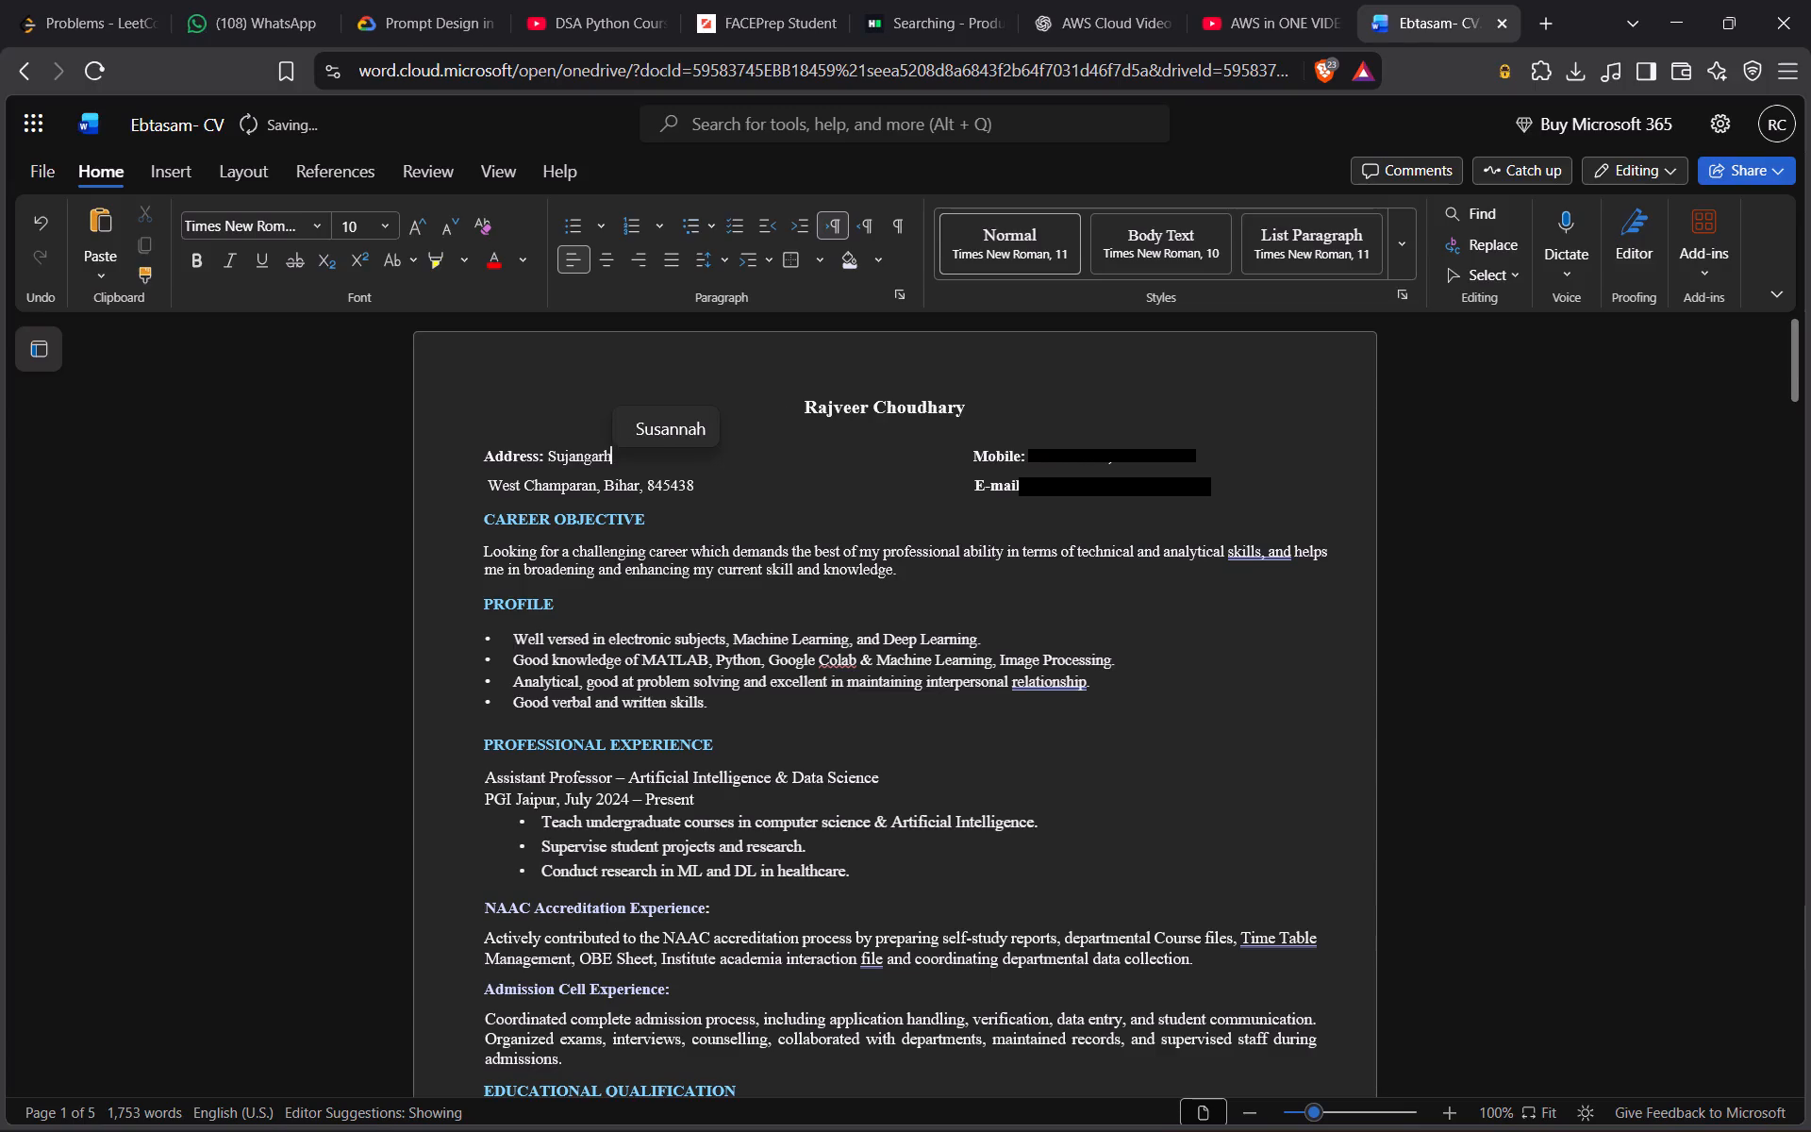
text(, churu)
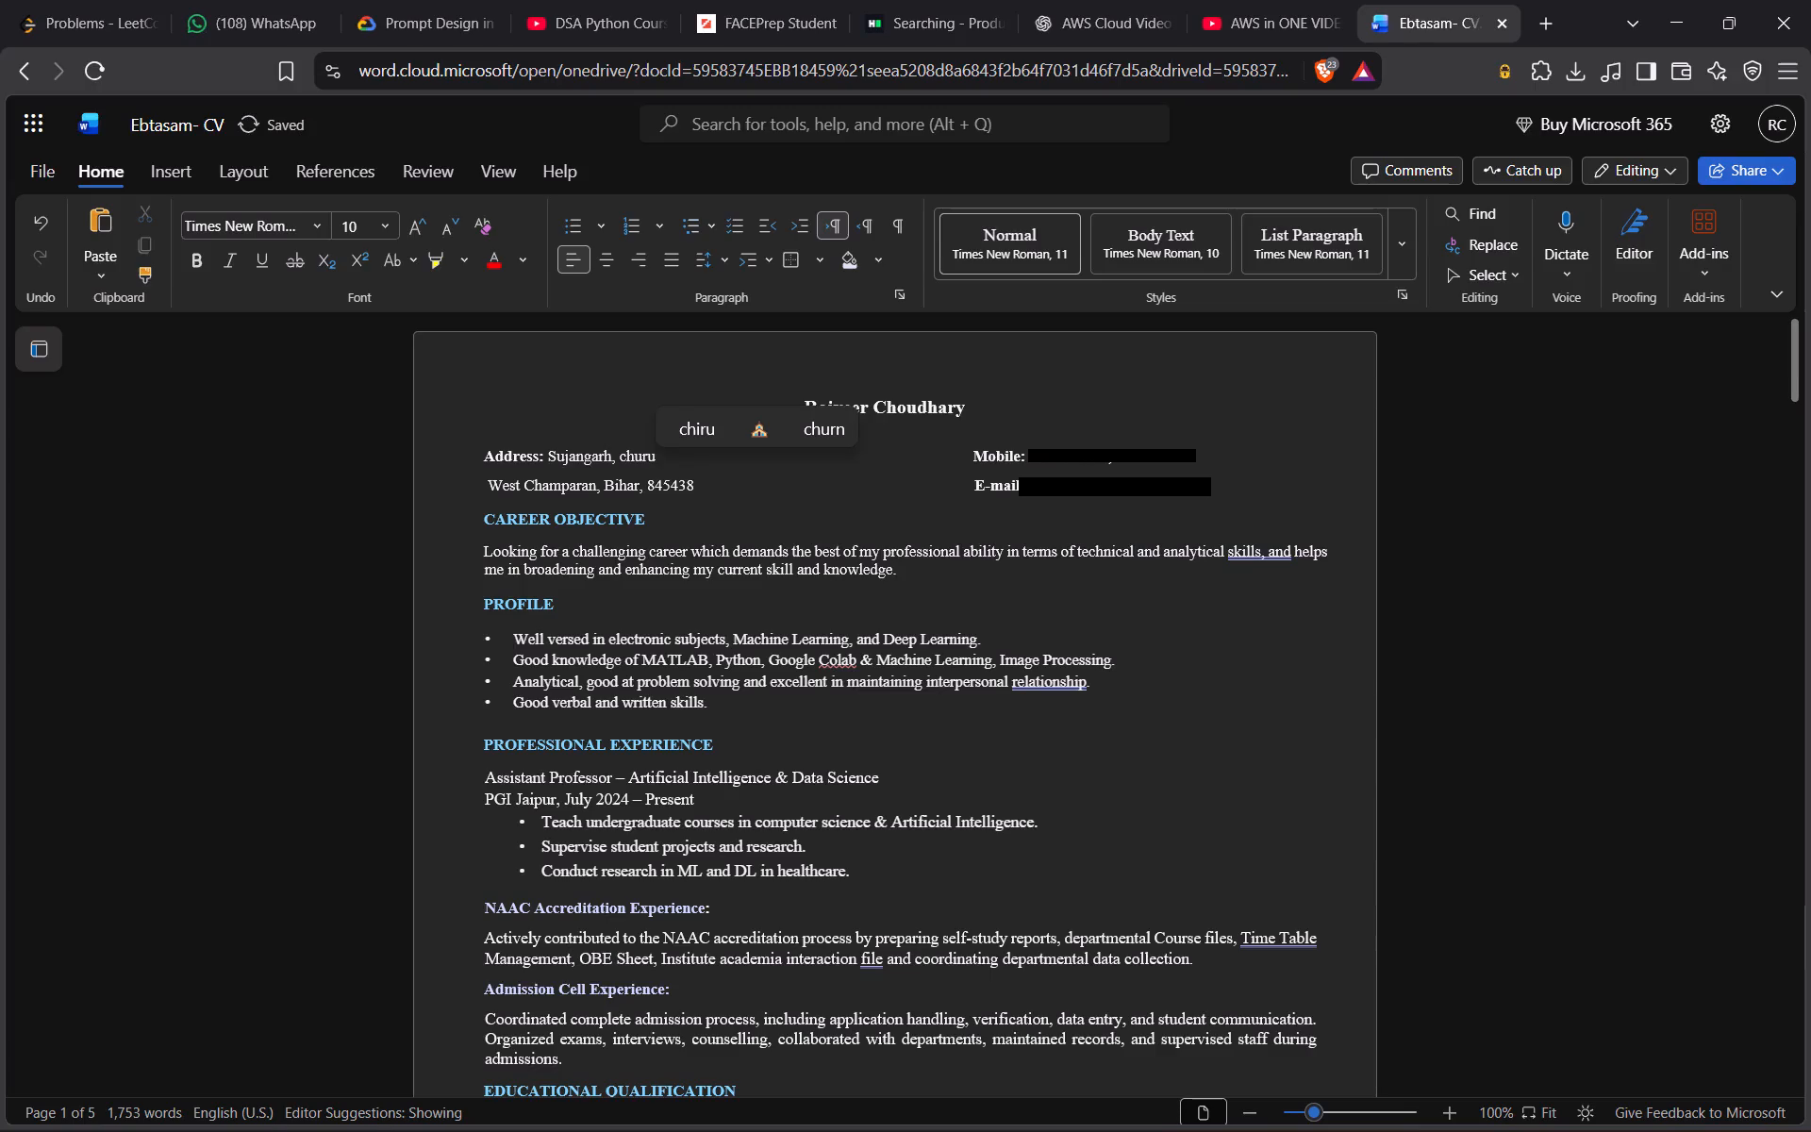
Capitalise the first letter of the district name in the first address line.
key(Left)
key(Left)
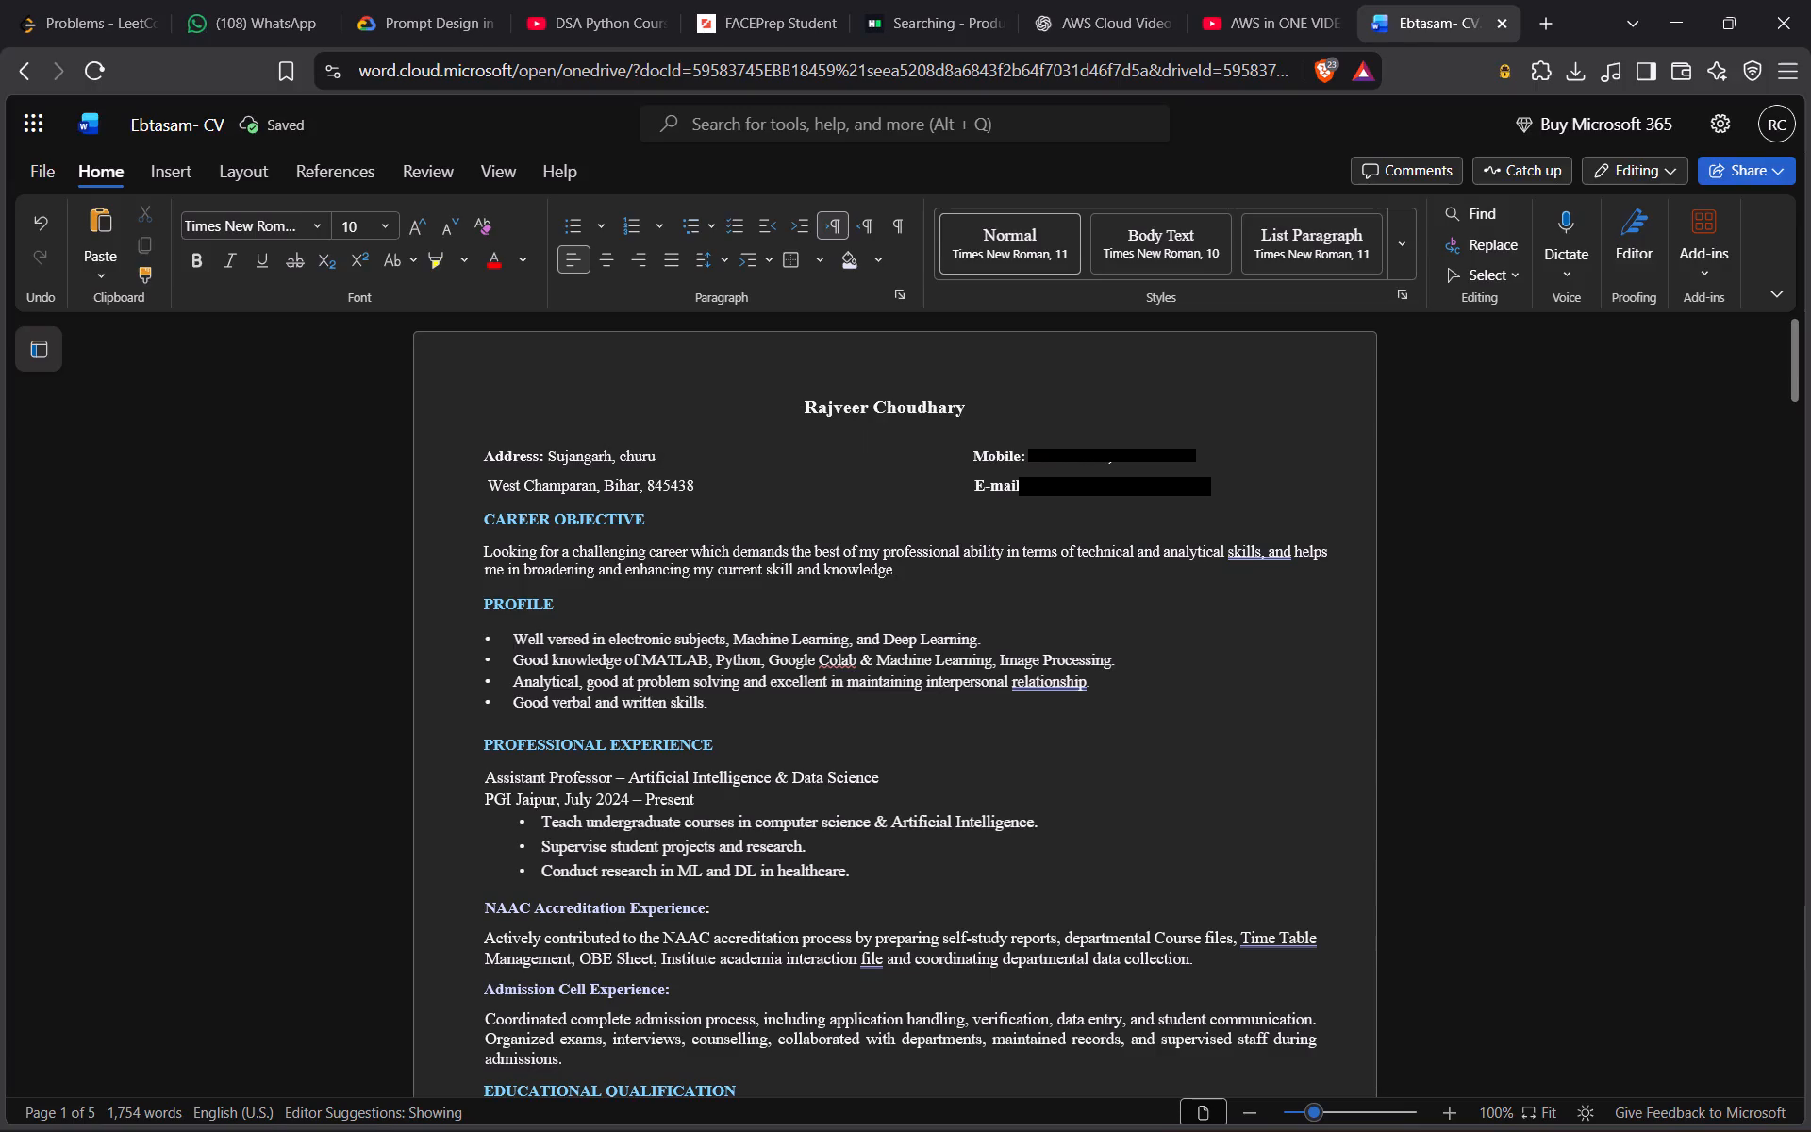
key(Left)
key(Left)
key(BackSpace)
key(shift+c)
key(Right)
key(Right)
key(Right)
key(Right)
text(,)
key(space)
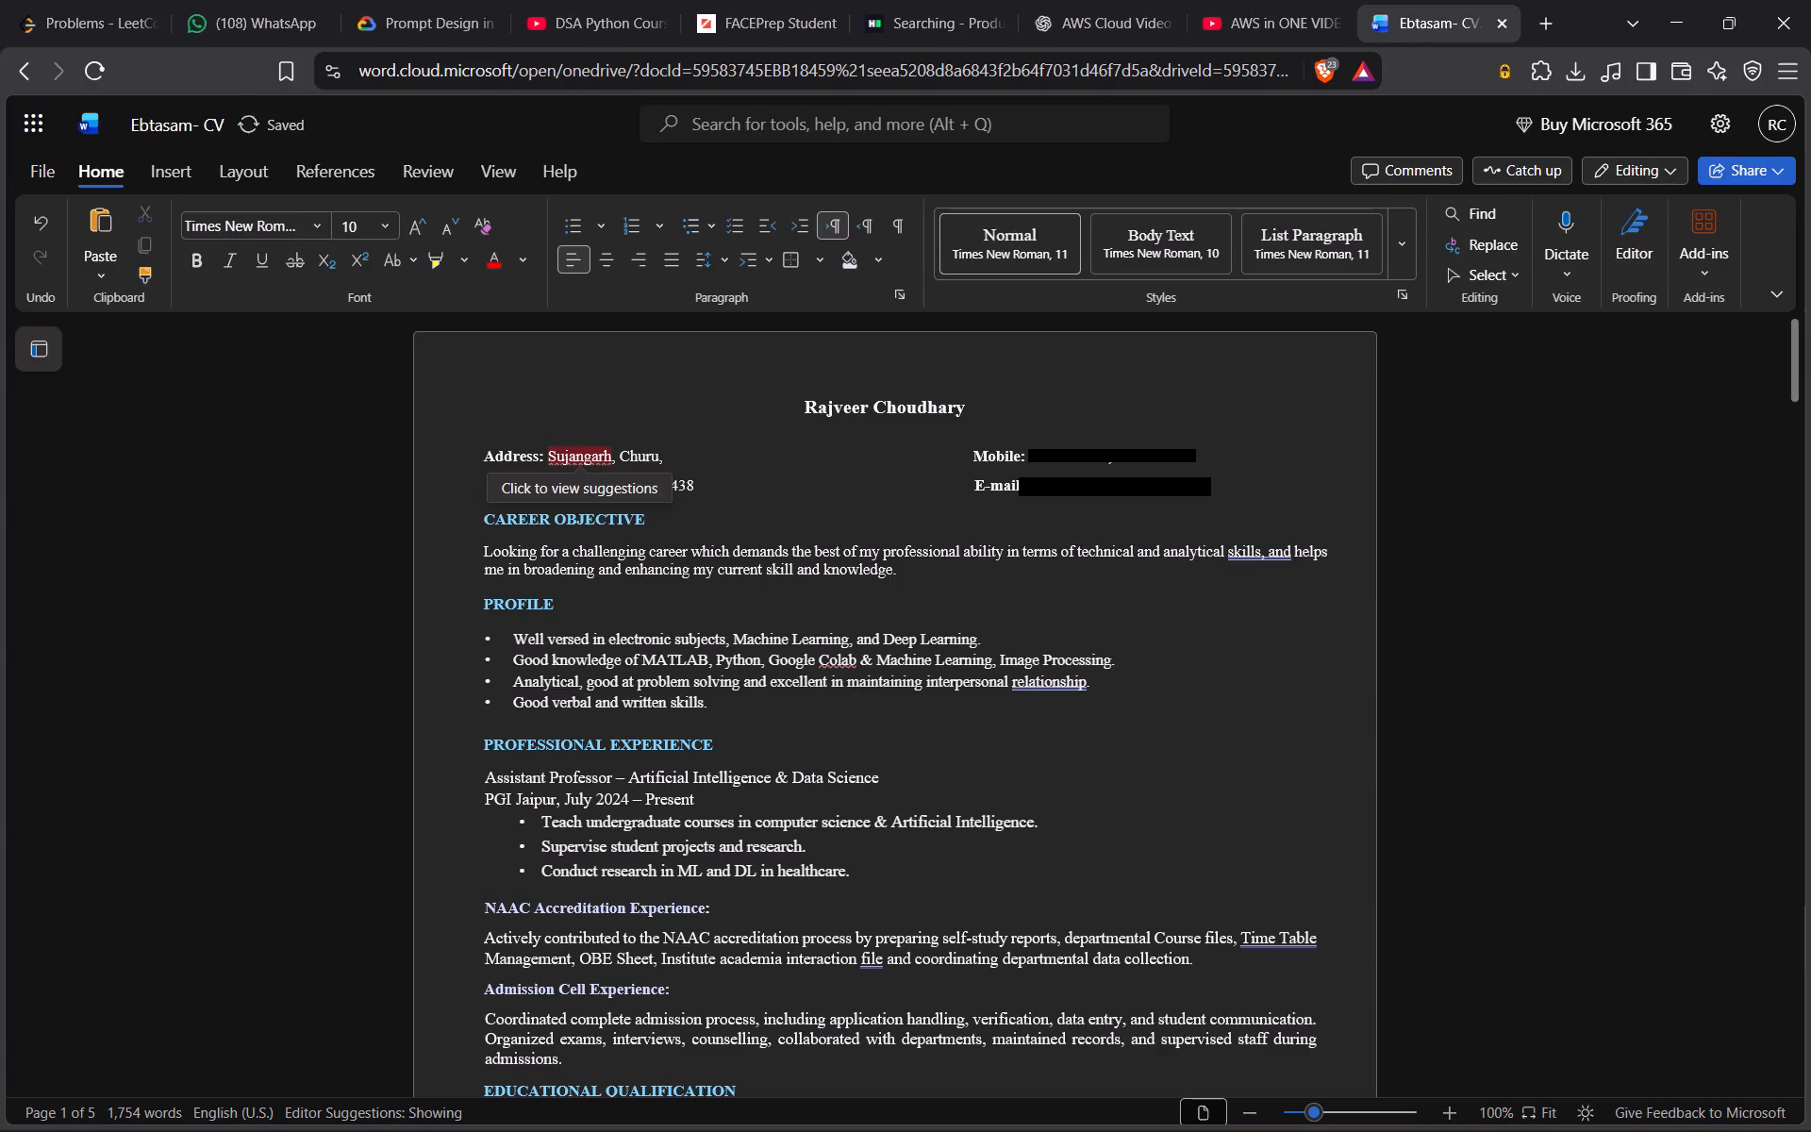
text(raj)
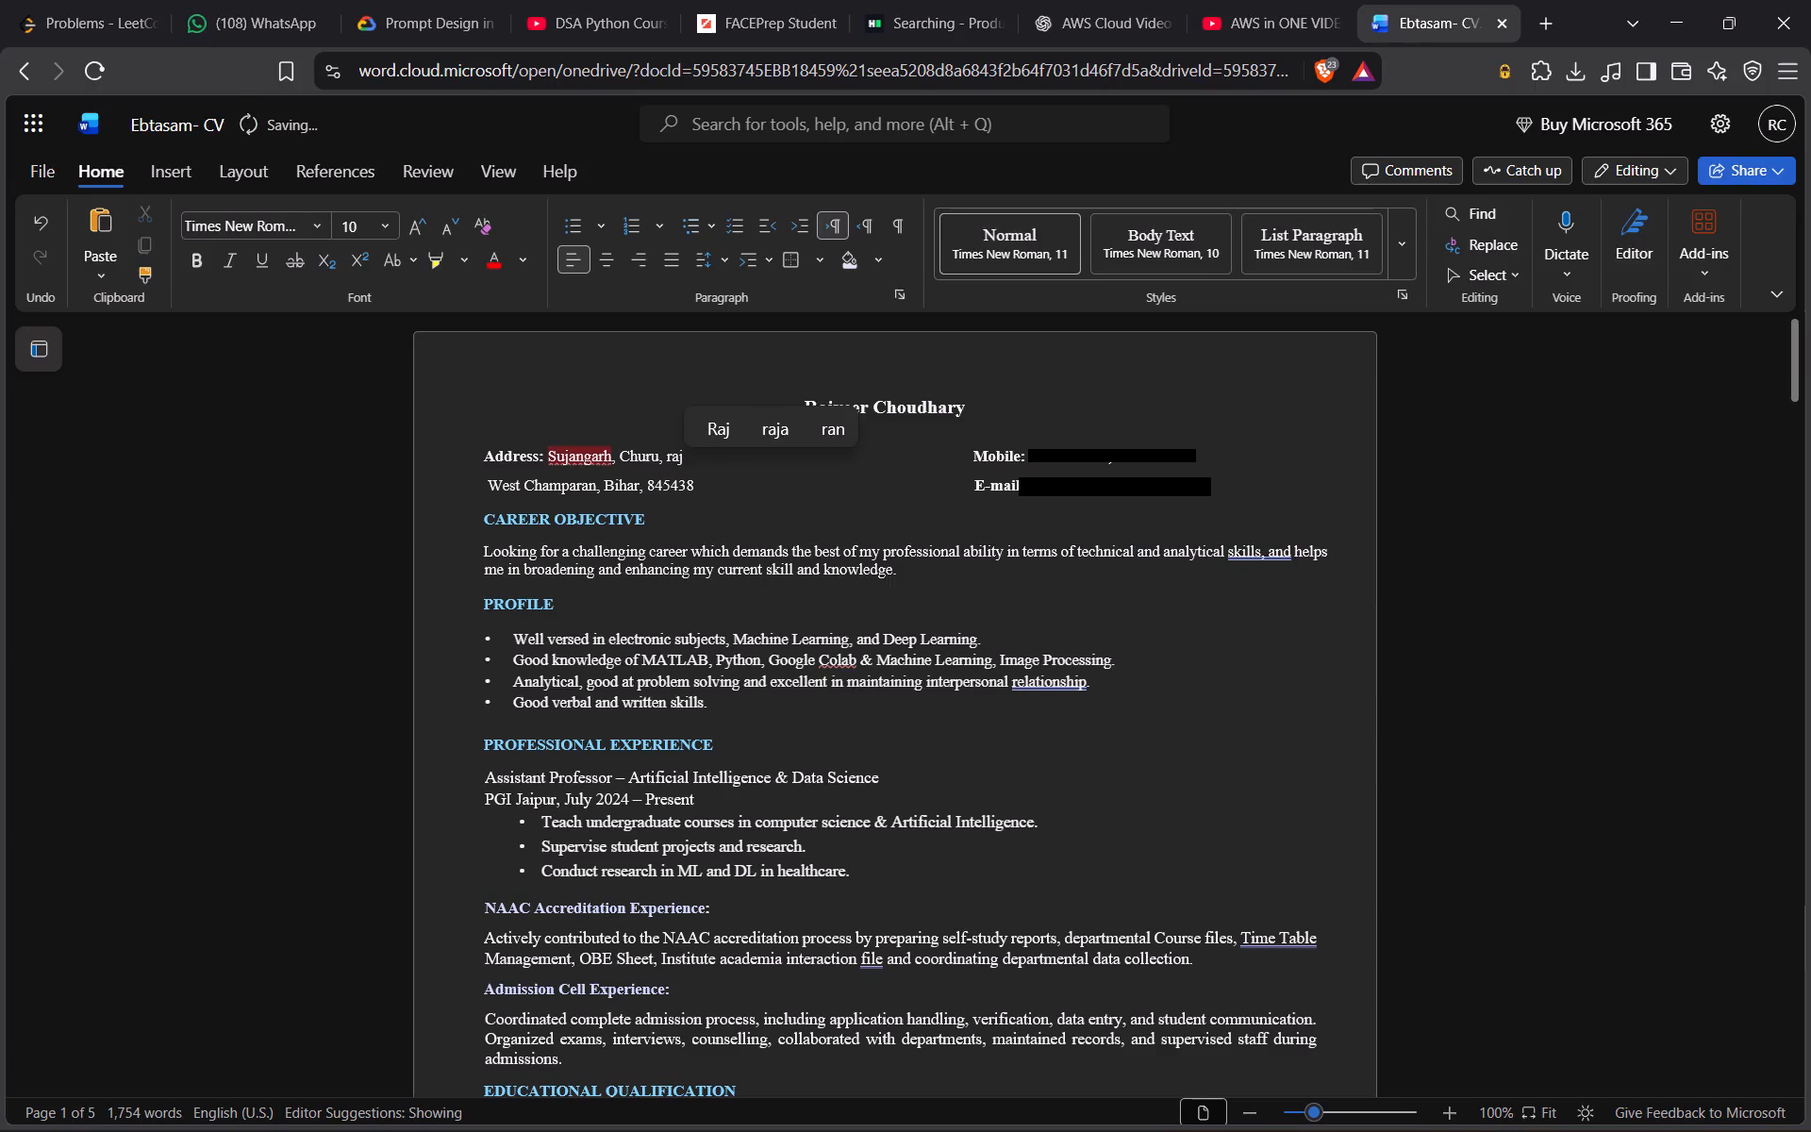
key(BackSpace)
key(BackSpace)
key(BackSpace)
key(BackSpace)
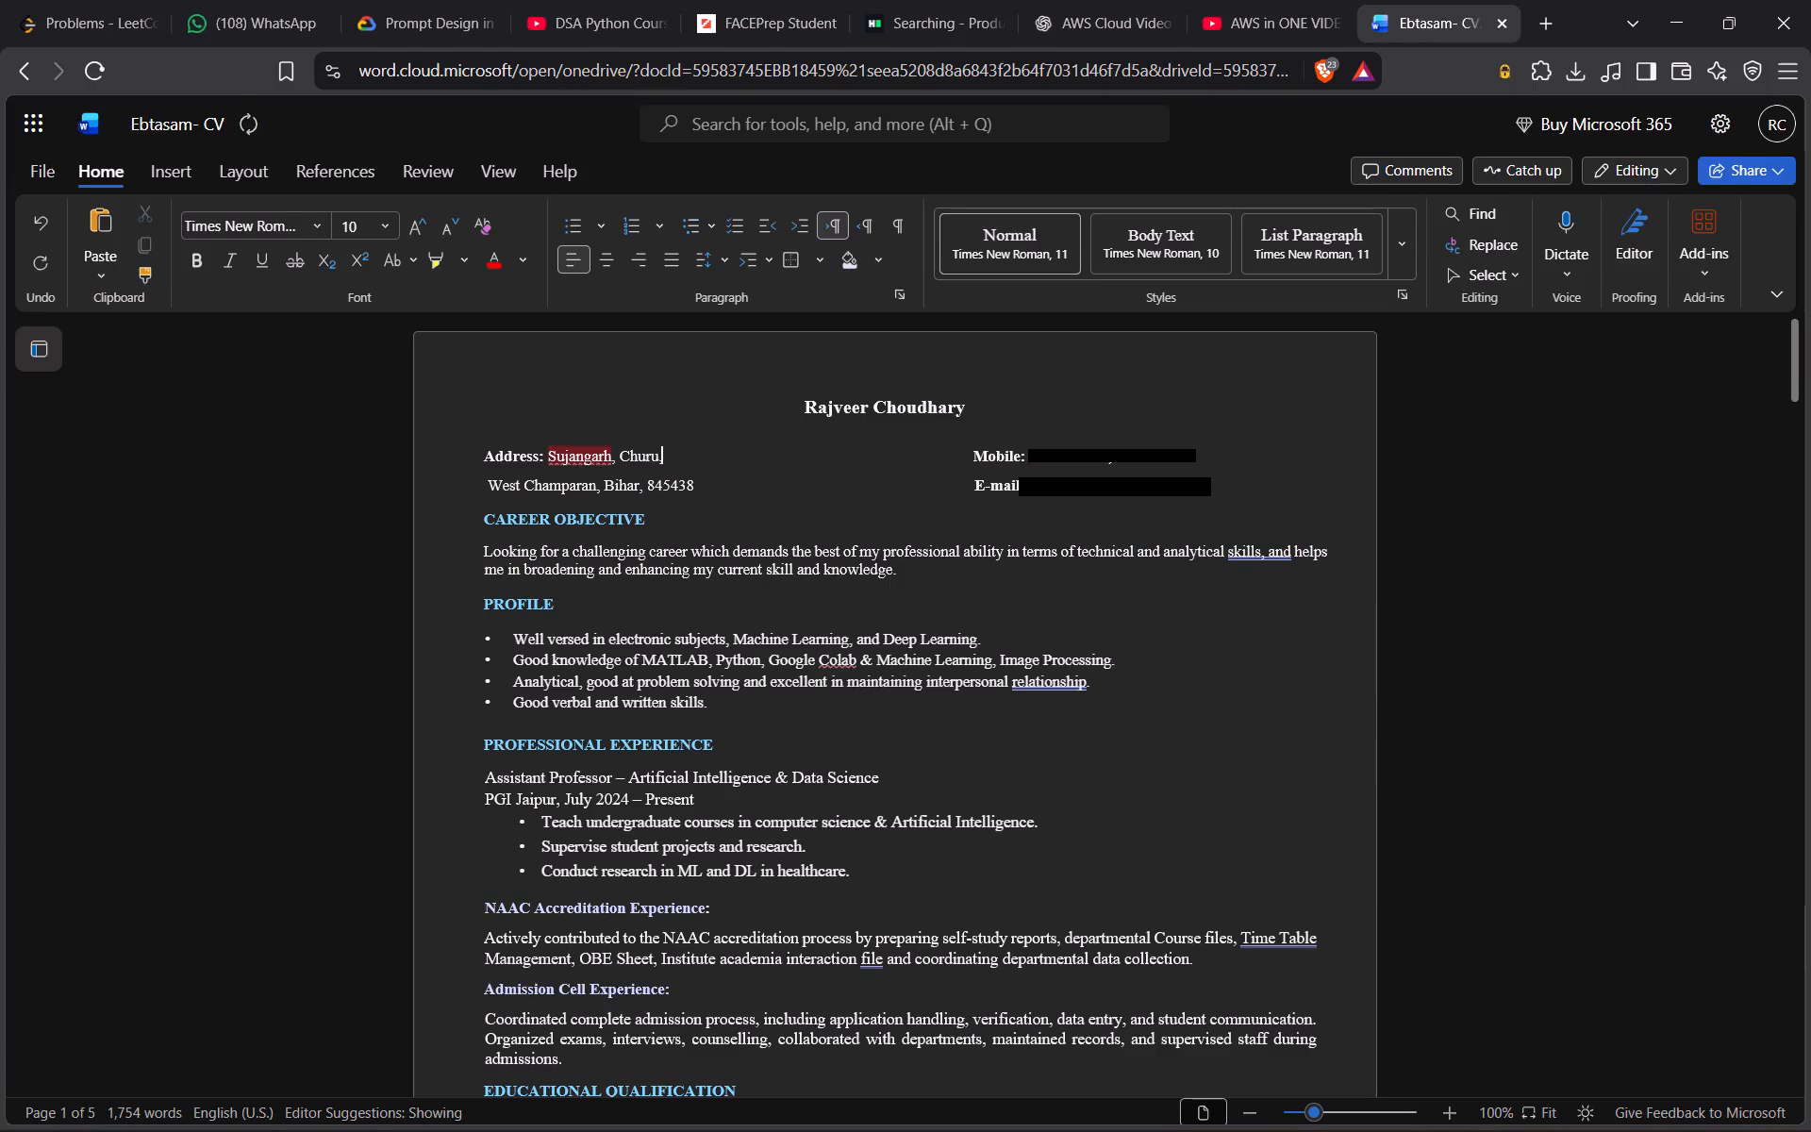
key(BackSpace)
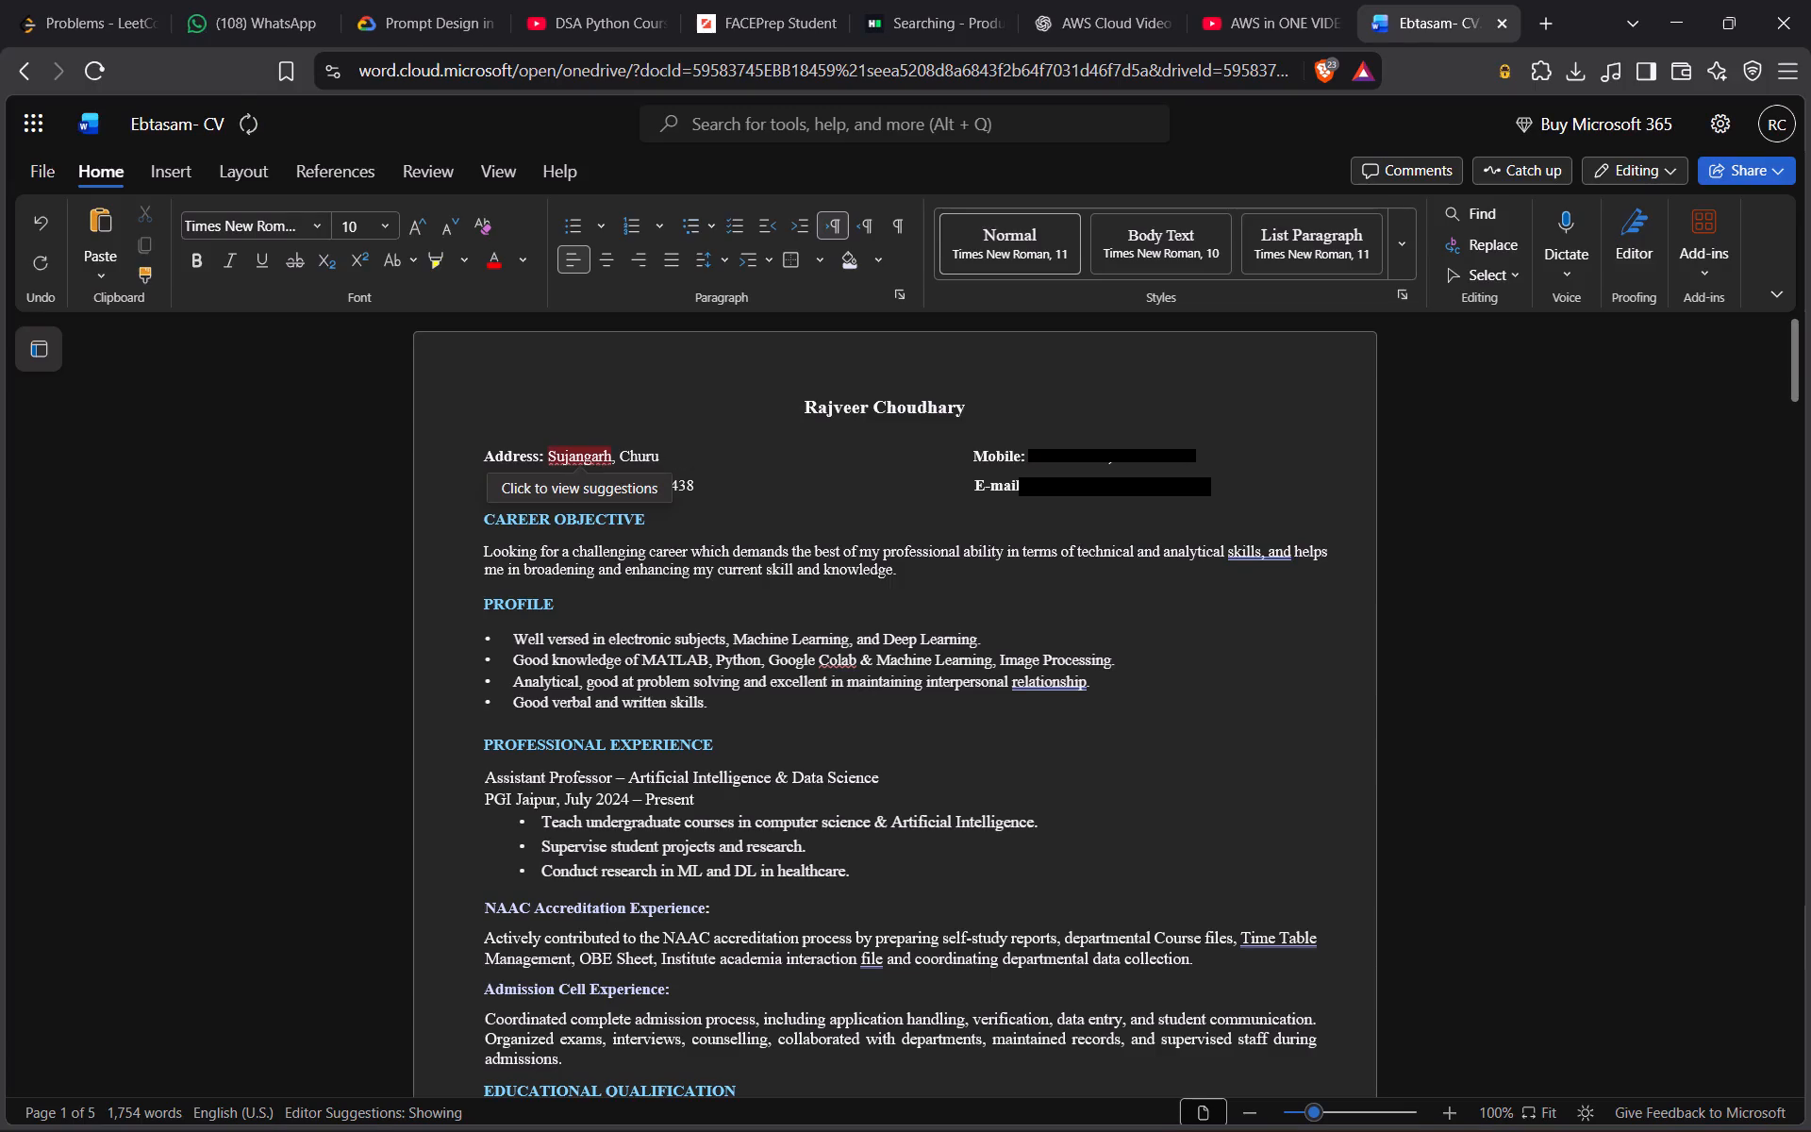
Replace the second address line with the account holder's state and postal code, separated by a comma.
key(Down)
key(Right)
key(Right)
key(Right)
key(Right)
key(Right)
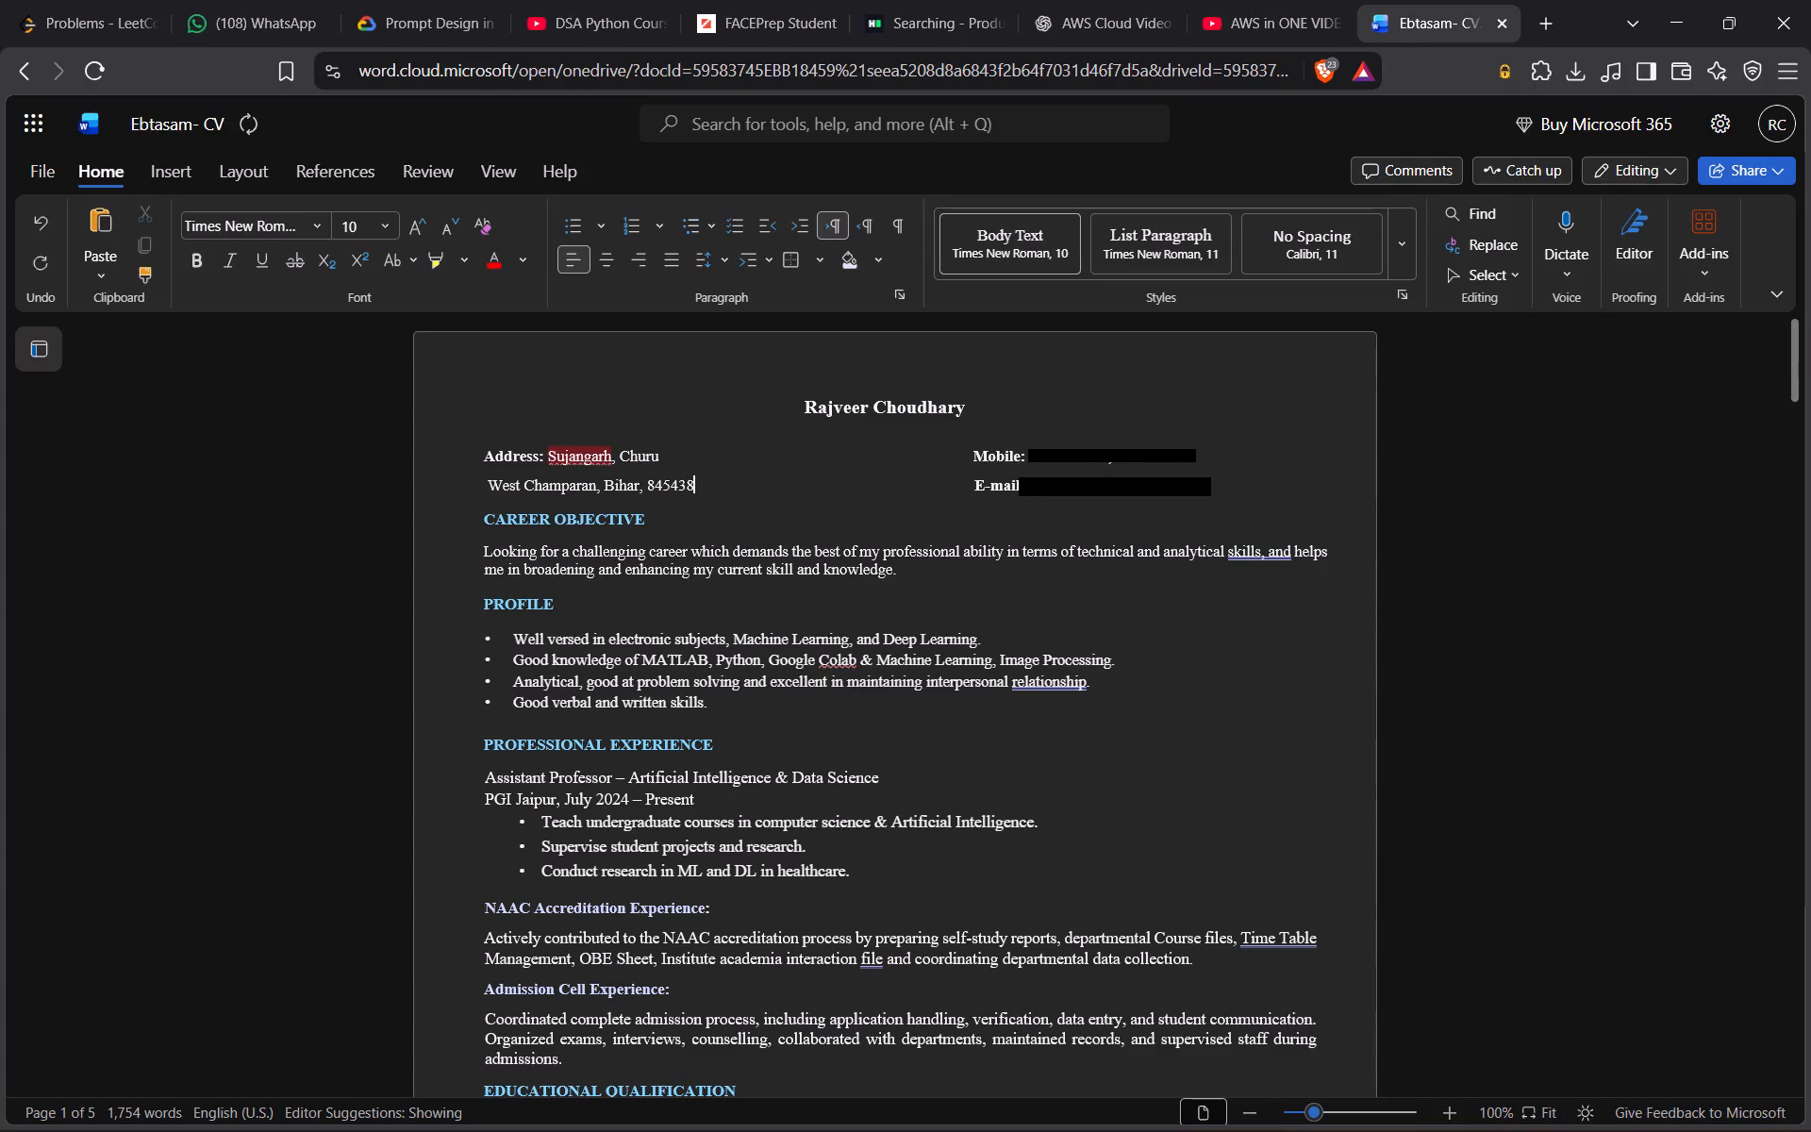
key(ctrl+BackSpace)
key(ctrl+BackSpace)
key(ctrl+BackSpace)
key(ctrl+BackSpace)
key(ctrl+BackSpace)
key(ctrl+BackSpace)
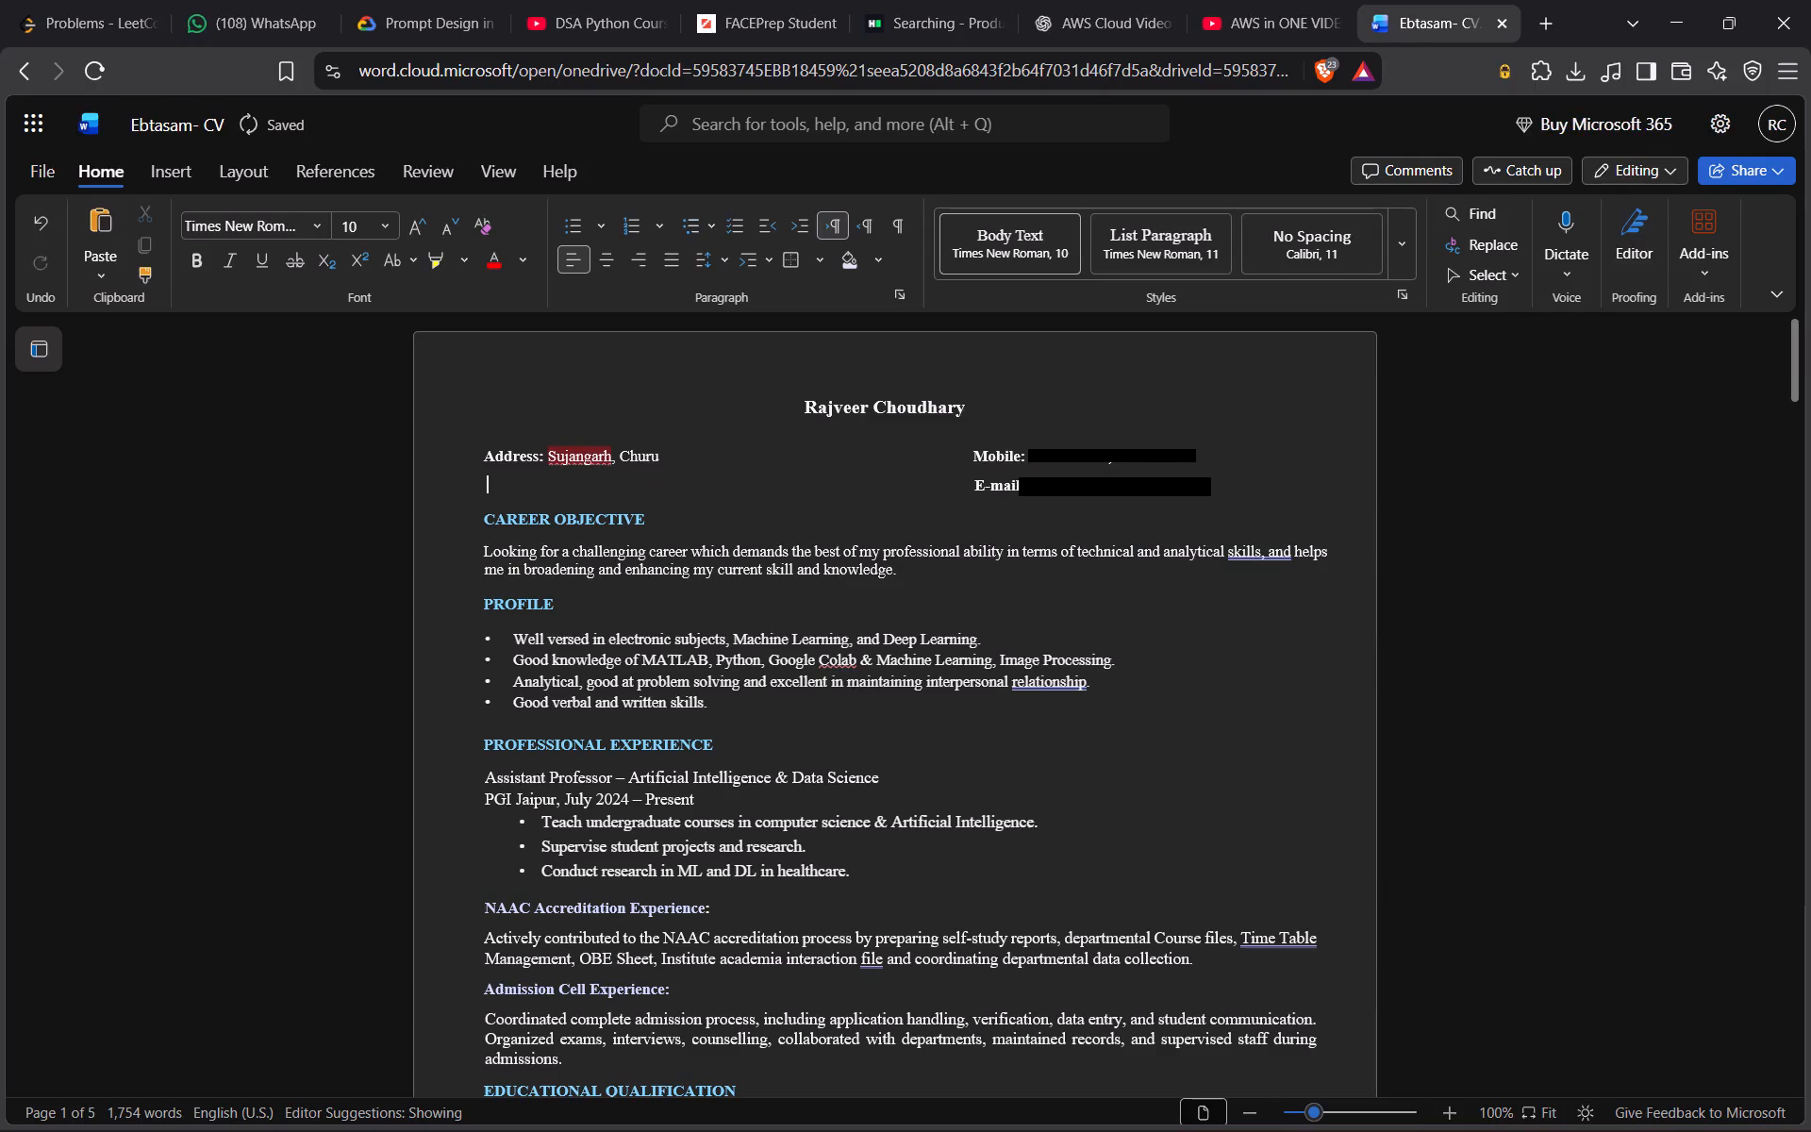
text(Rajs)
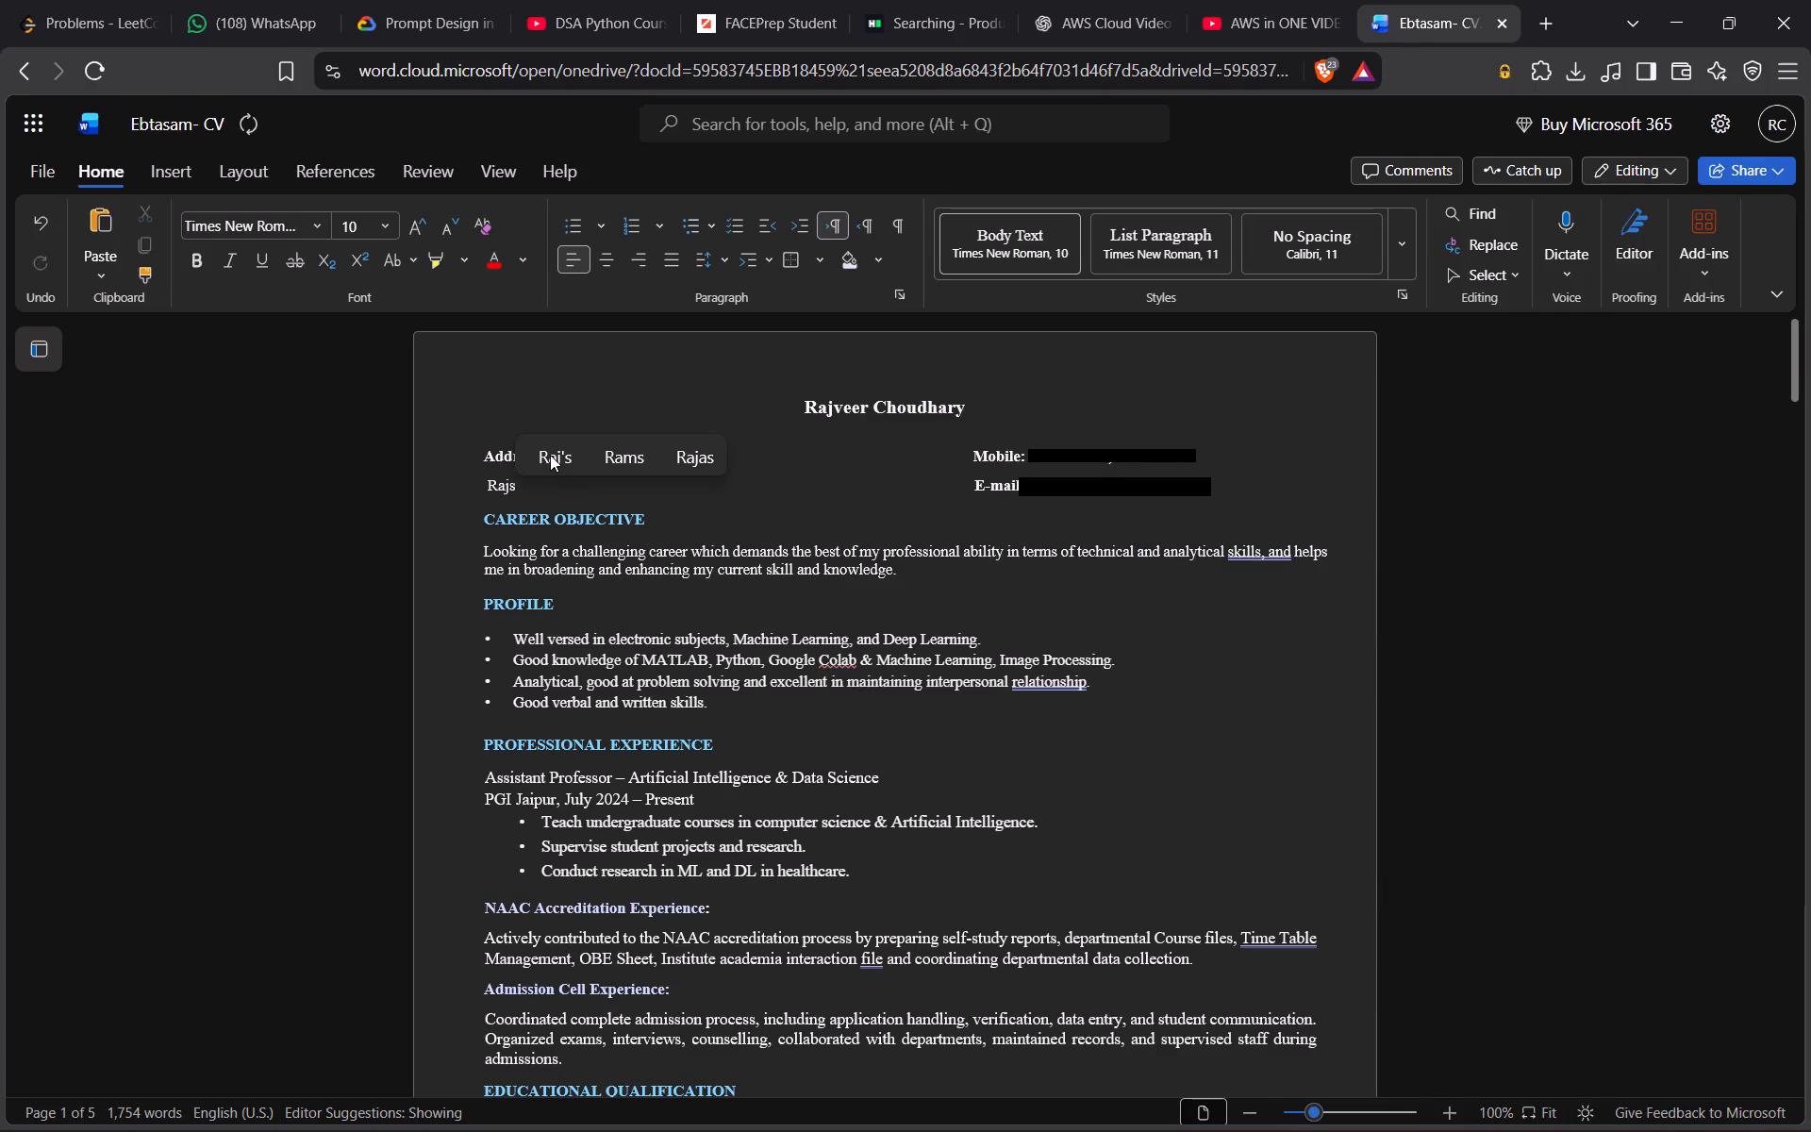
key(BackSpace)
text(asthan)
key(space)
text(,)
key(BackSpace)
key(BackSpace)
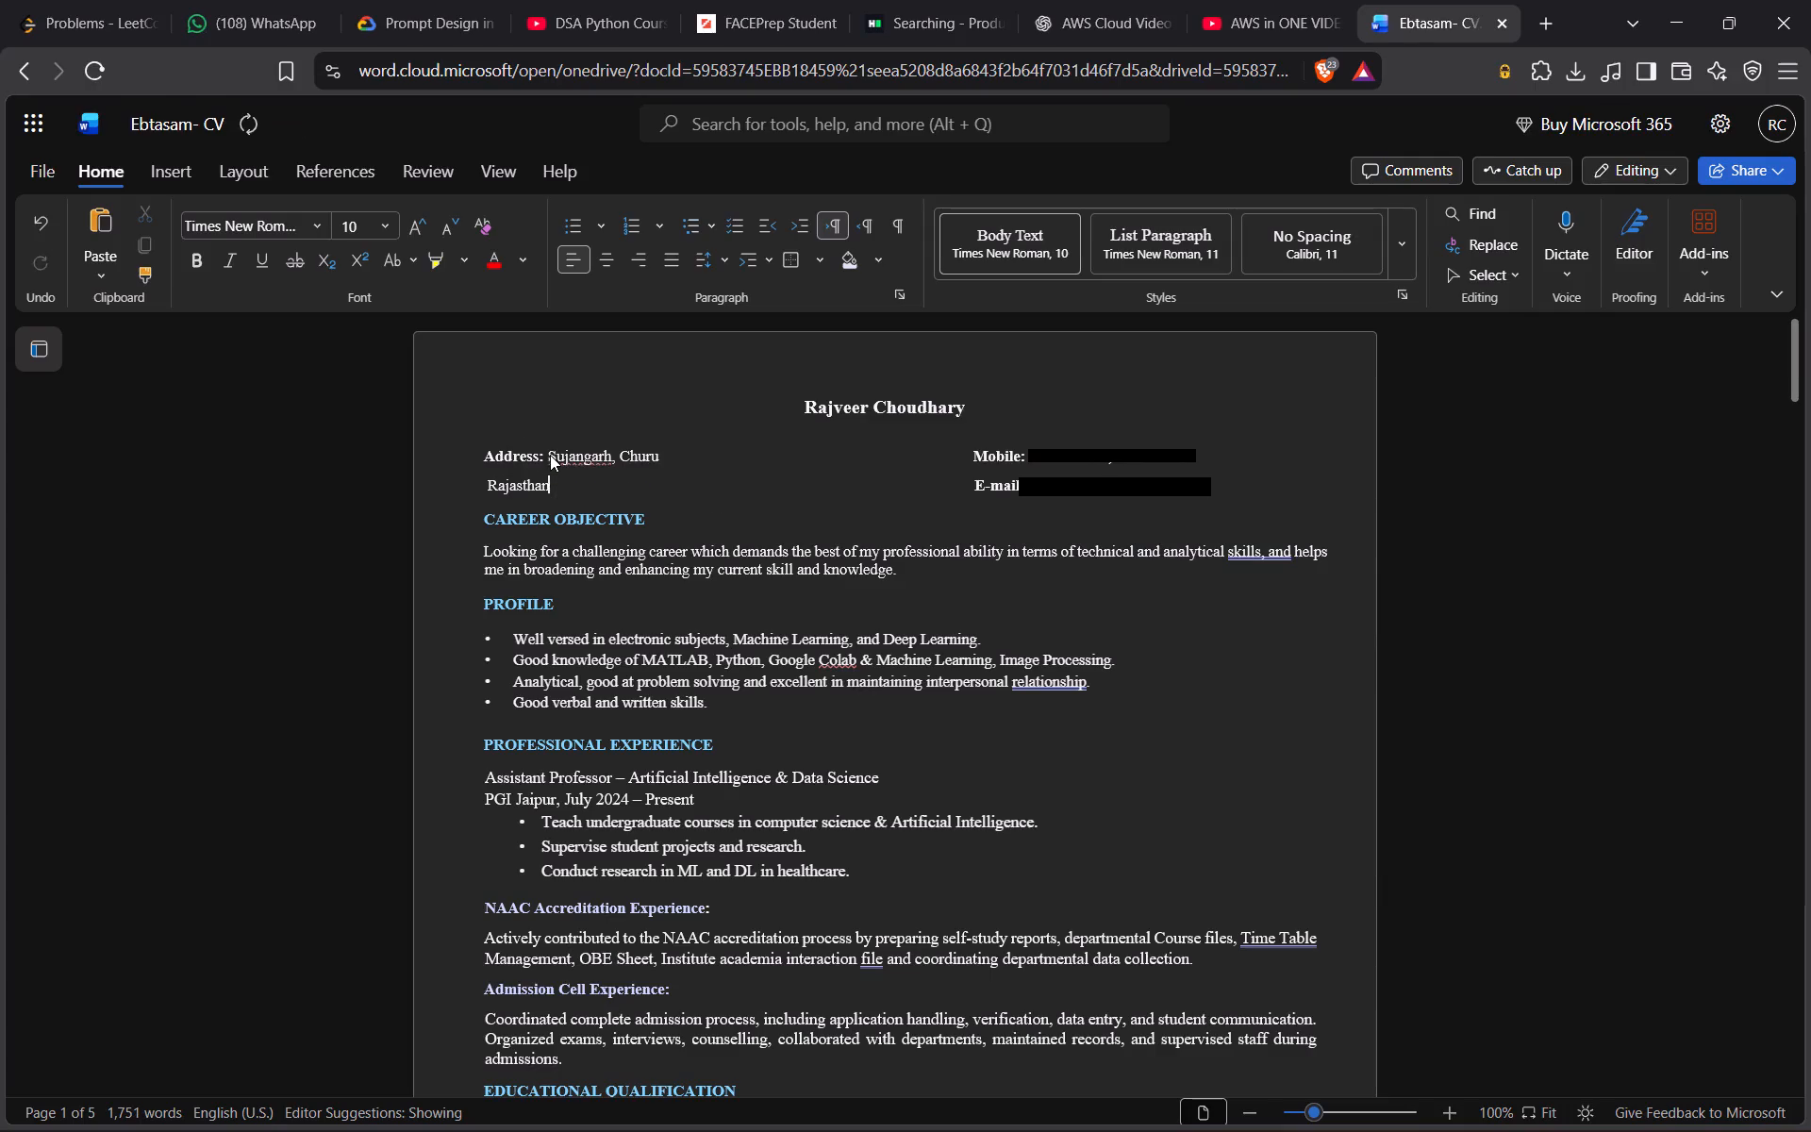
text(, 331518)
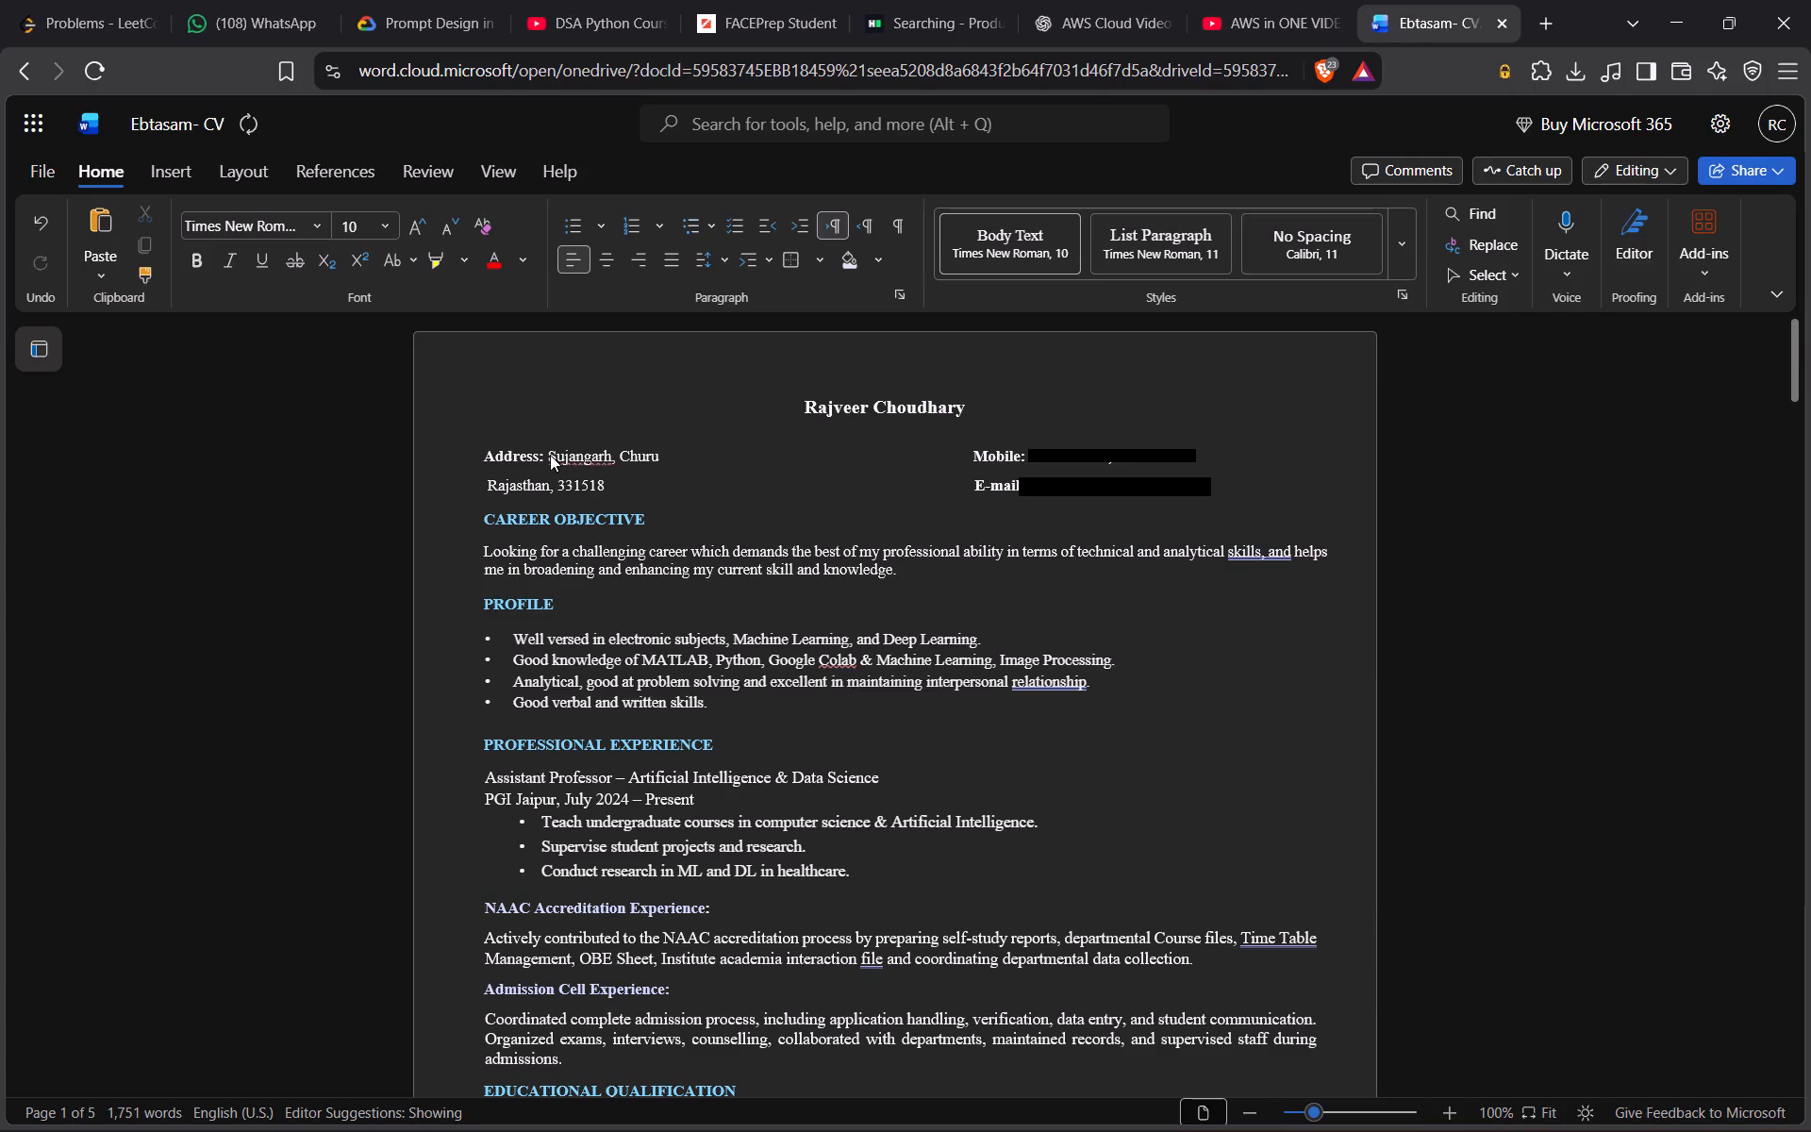
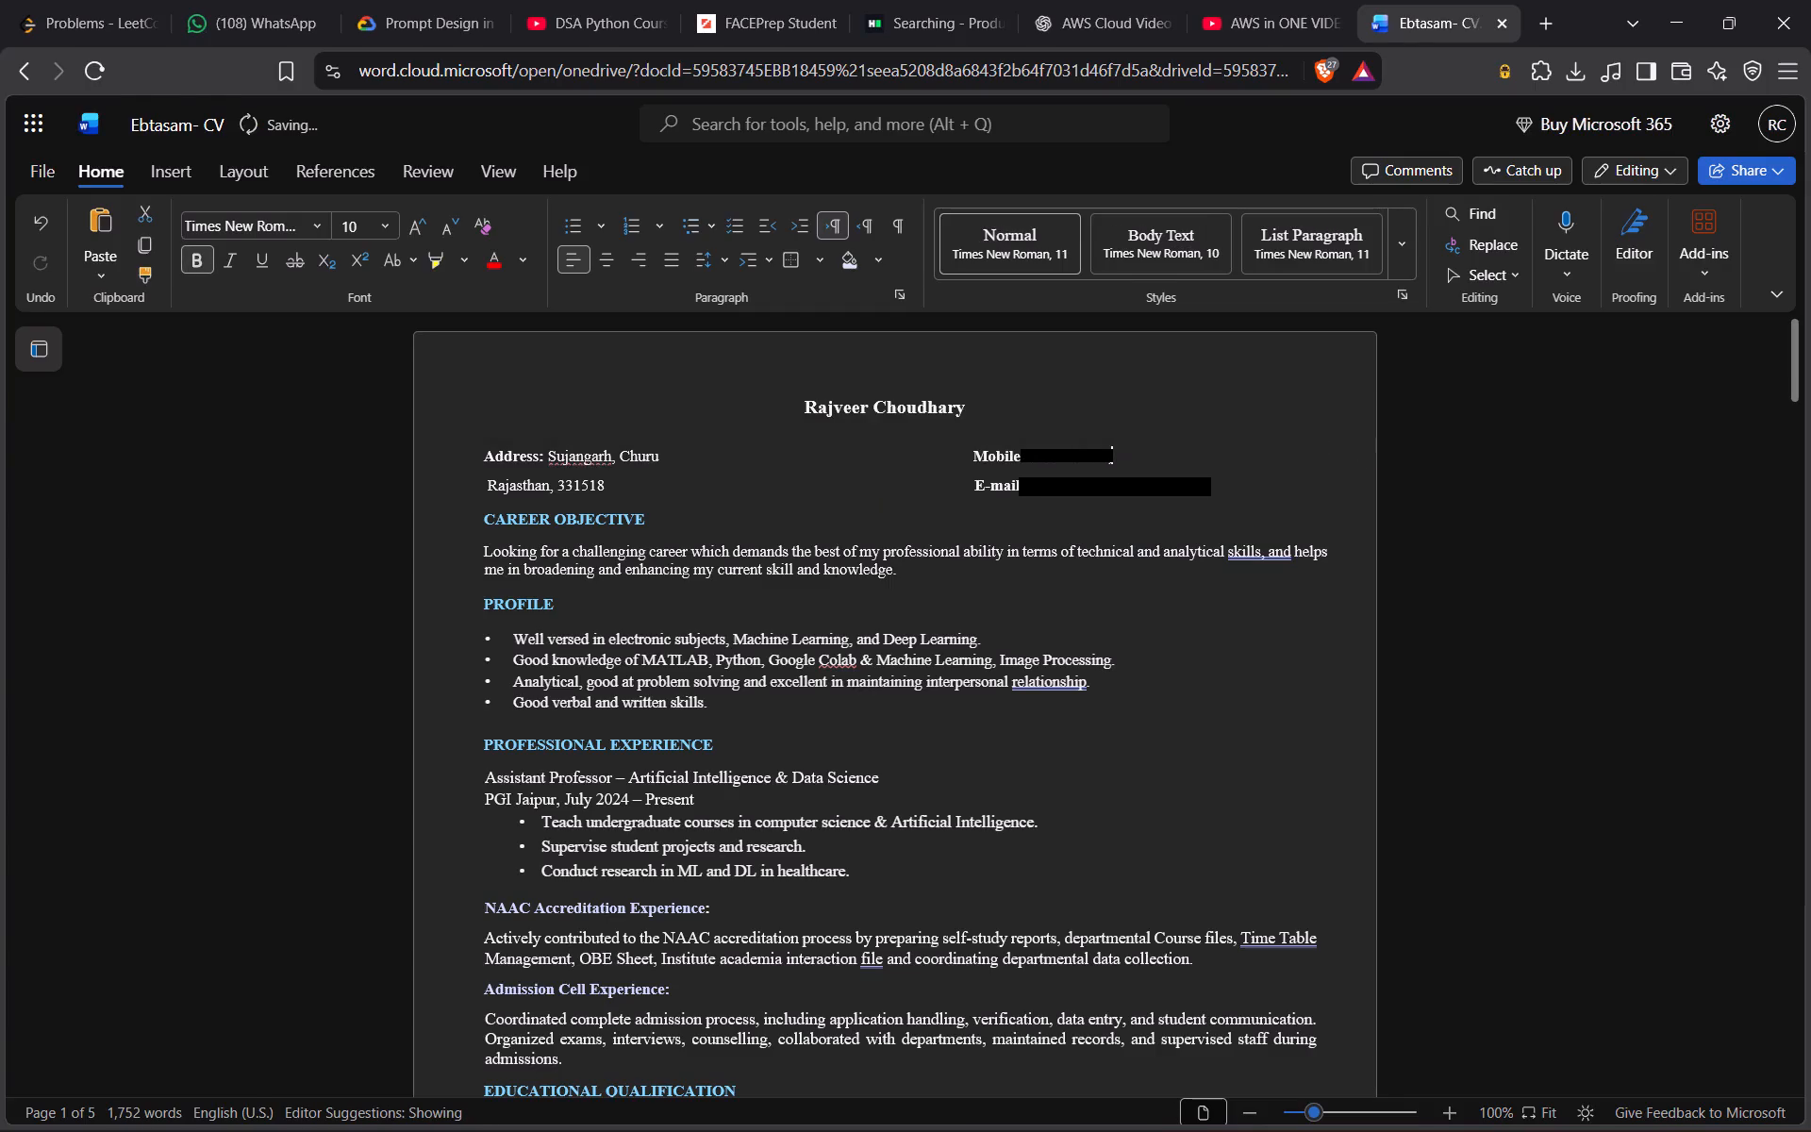
Delete the existing phone number after the "Mobile" label in the CV's contact details.
key(BackSpace)
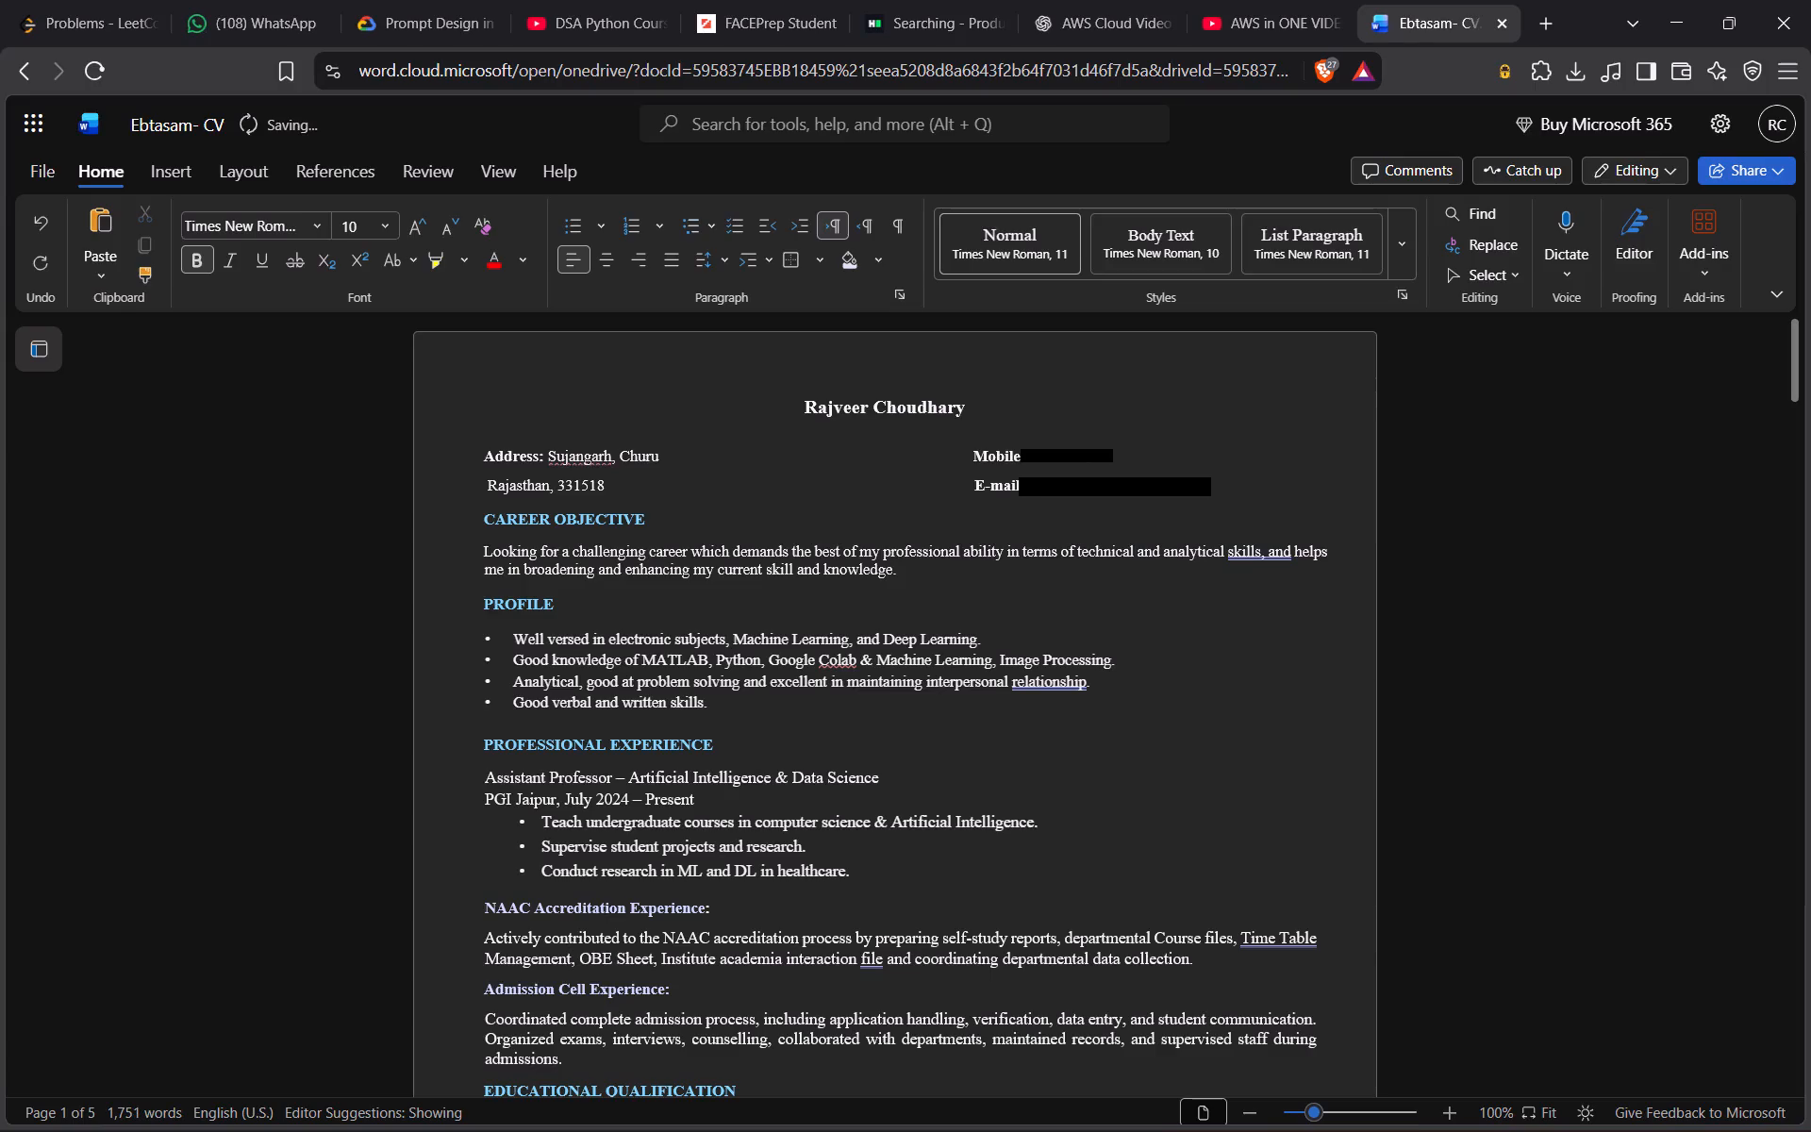
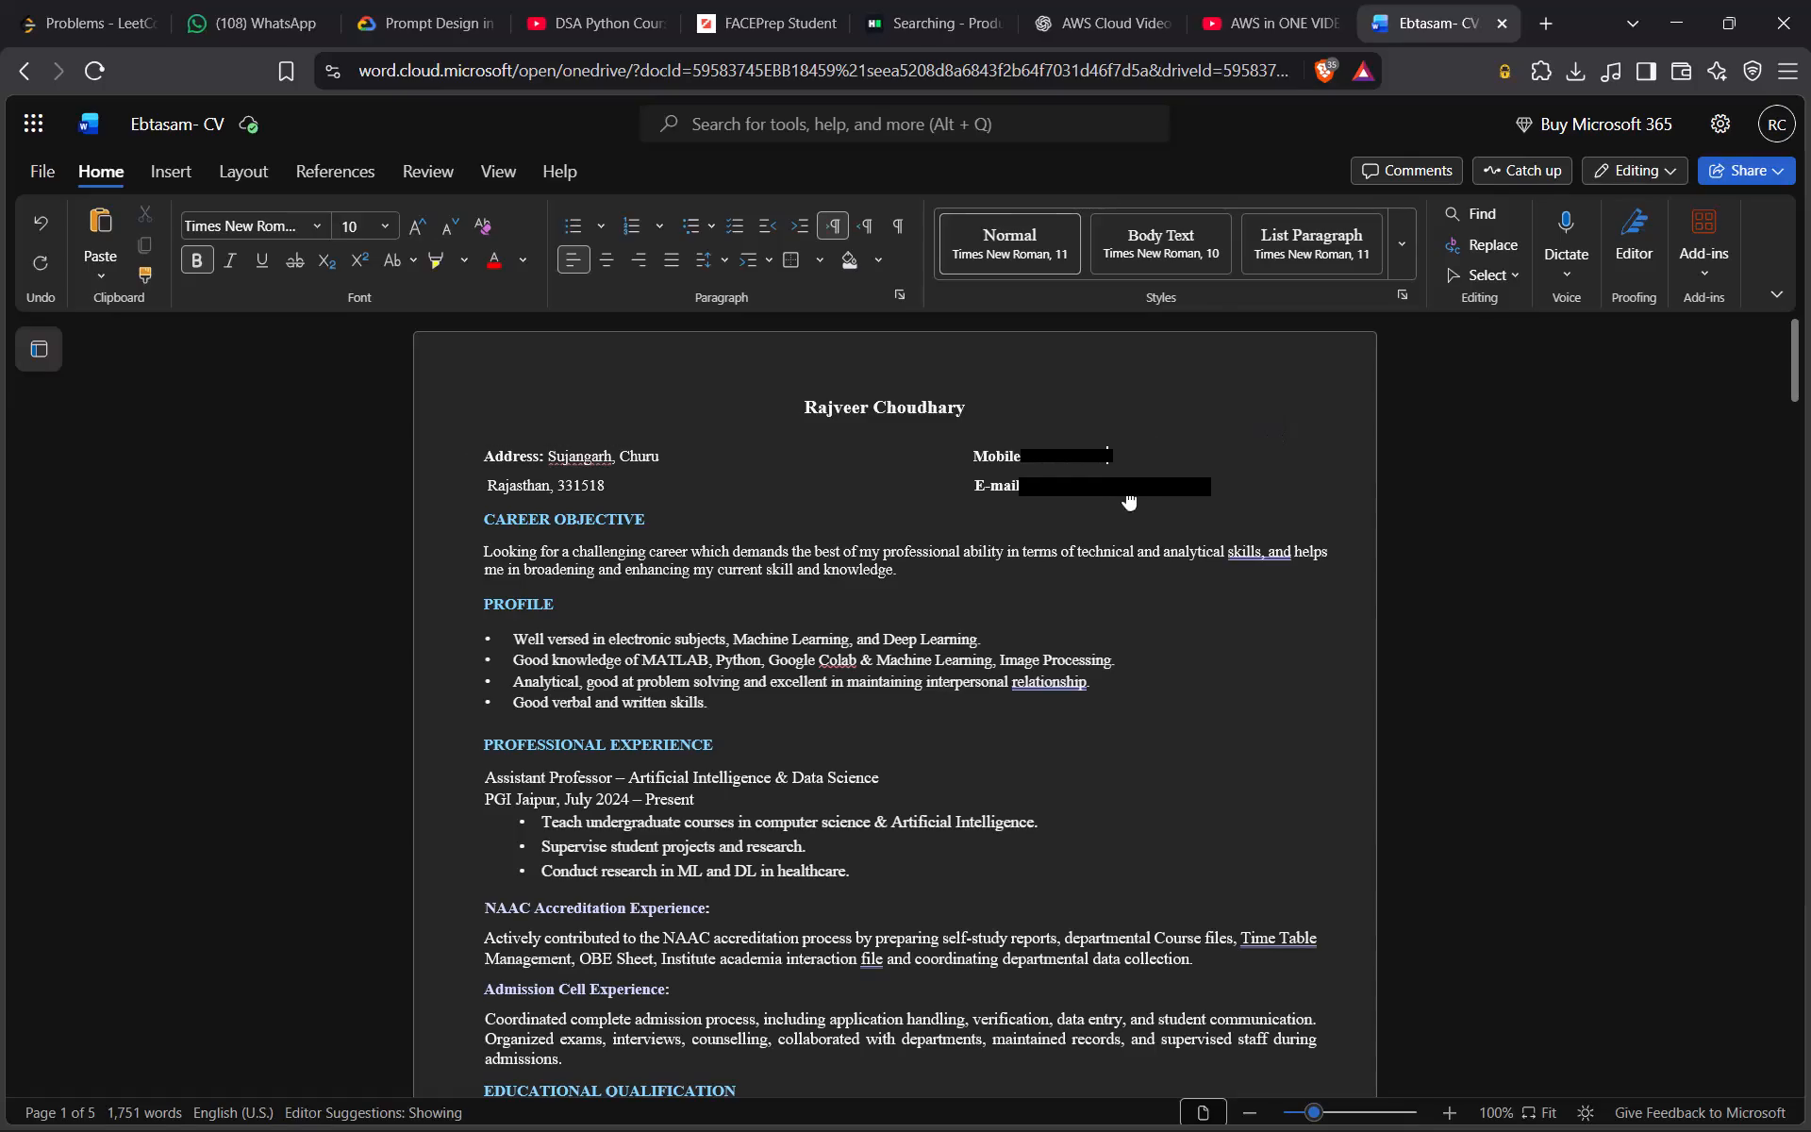
Start editing the existing e-mail address at its end in the CV's contact details.
double_click(1207, 478)
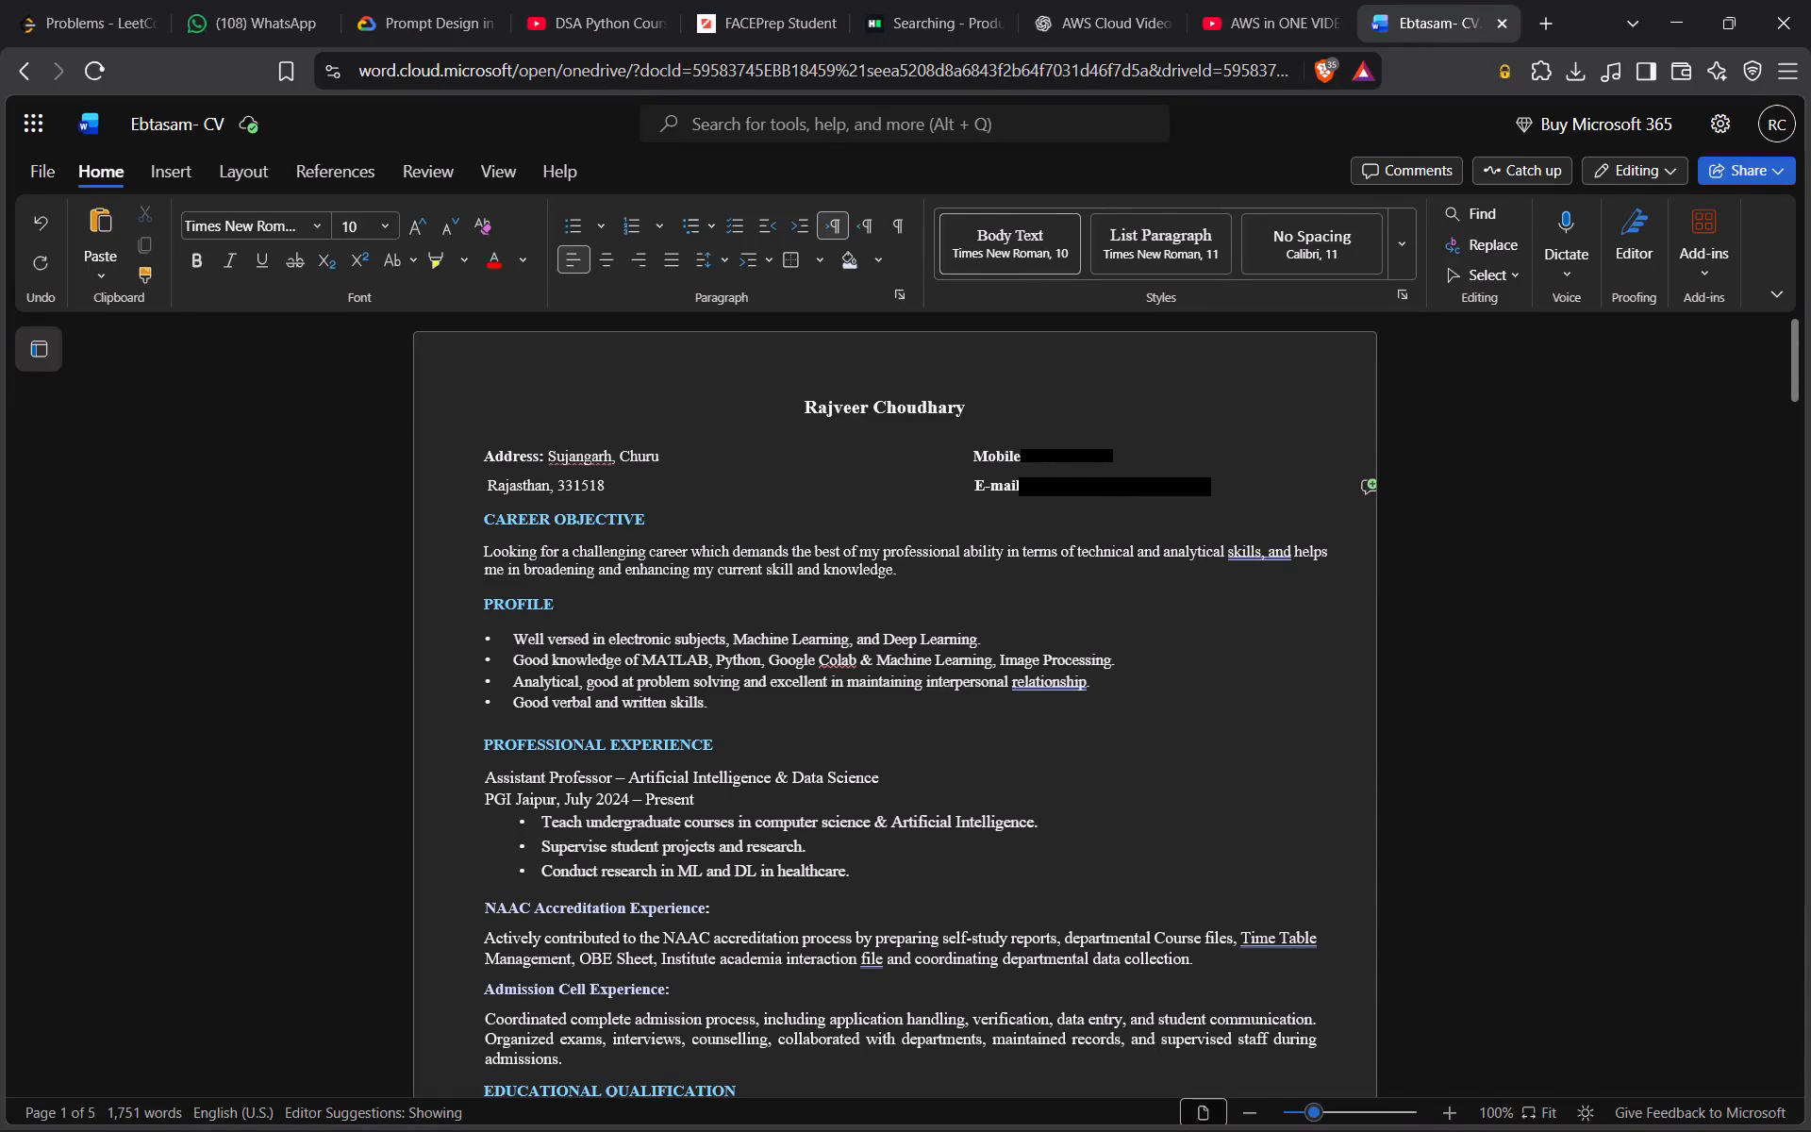
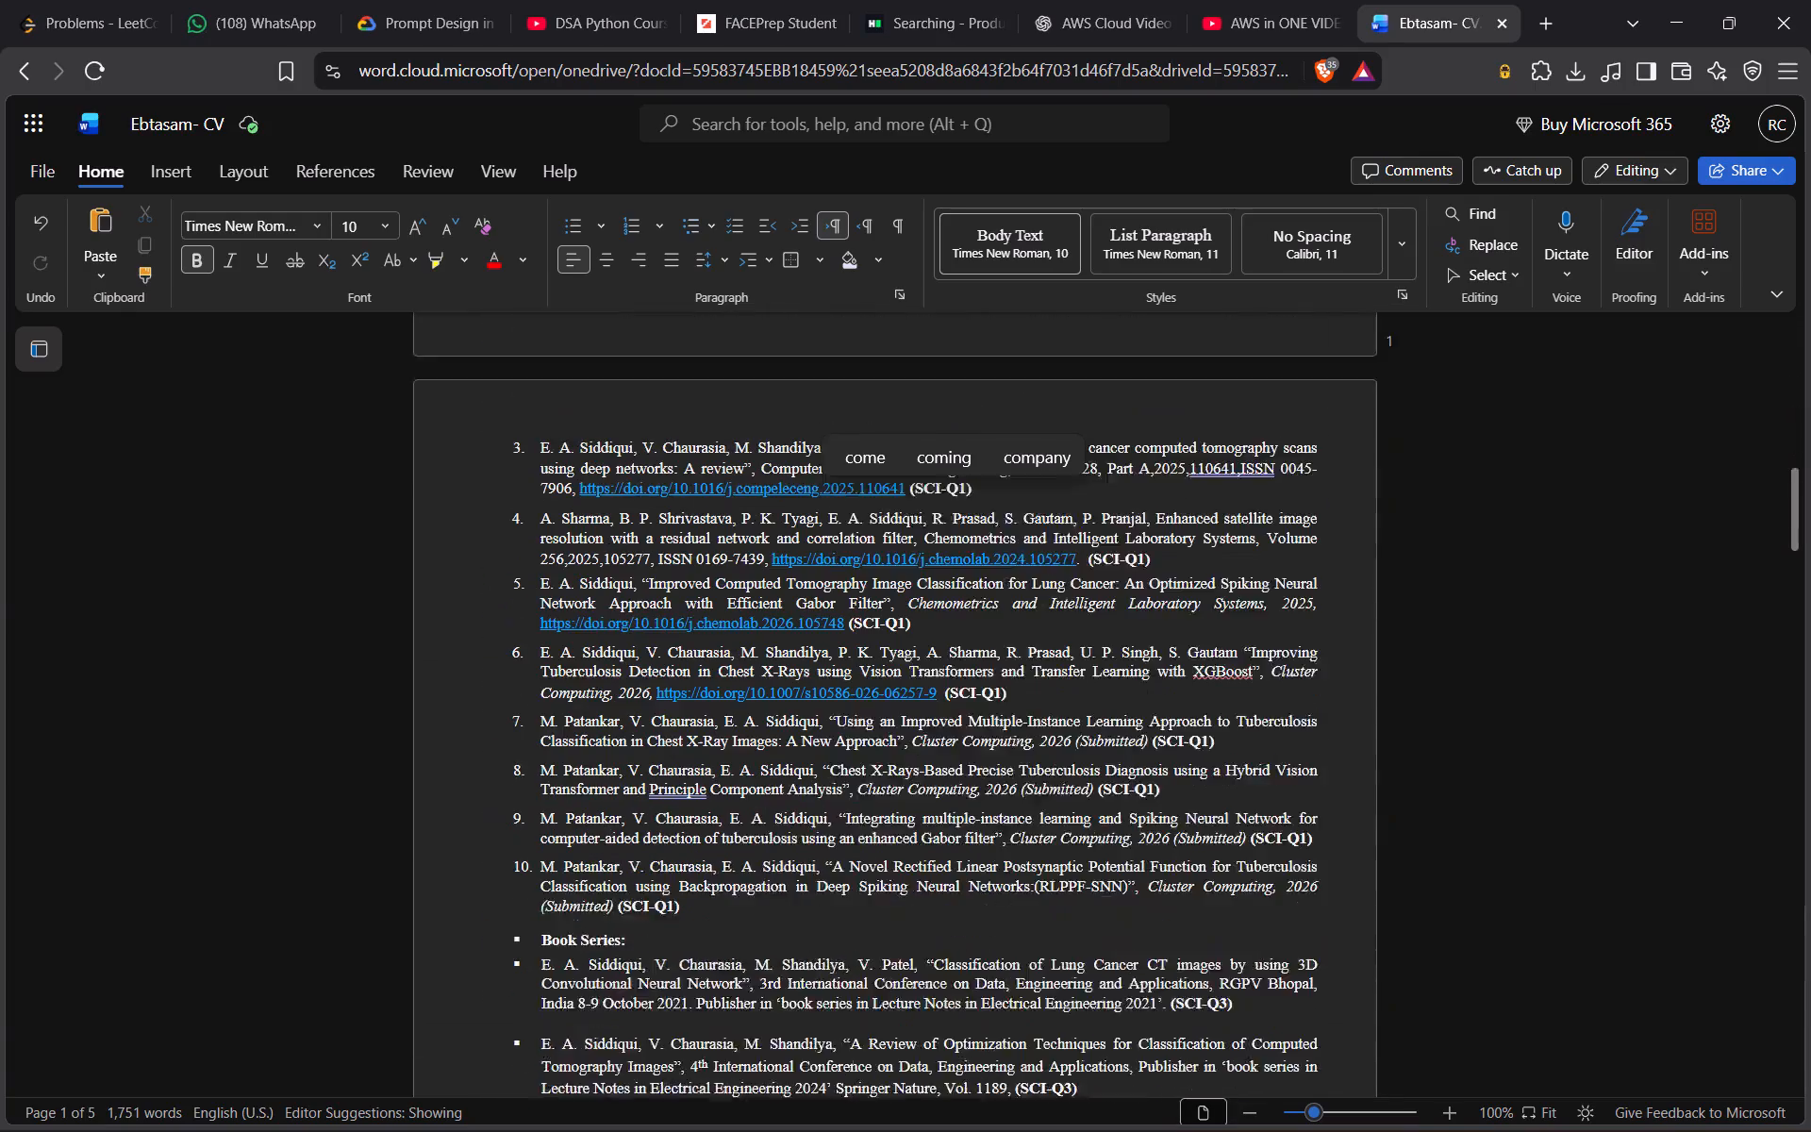
Delete the whole PAPER PUBLISHED section, from its heading through the last conference entry, including the empty line left before SOFTWARE SKILLS.
scroll(806, 737, down, 6)
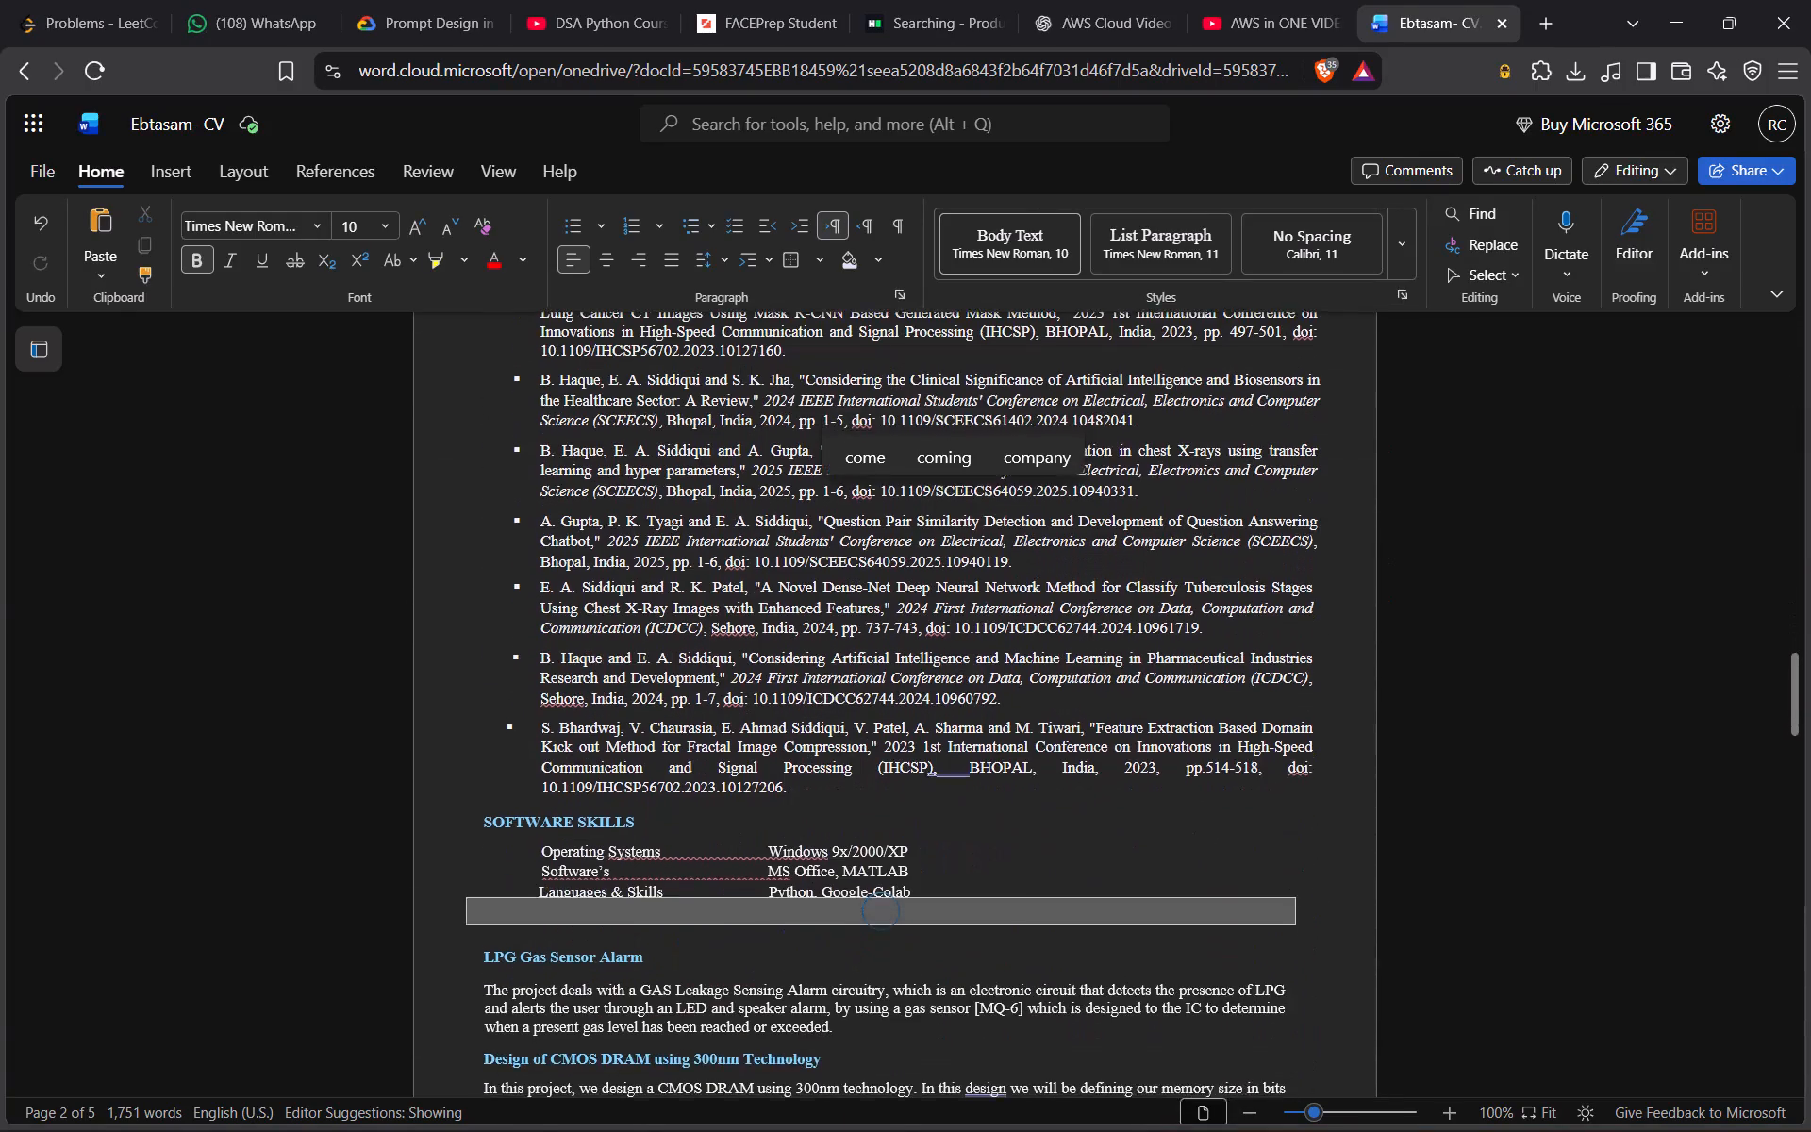
scroll(806, 737, down, 1)
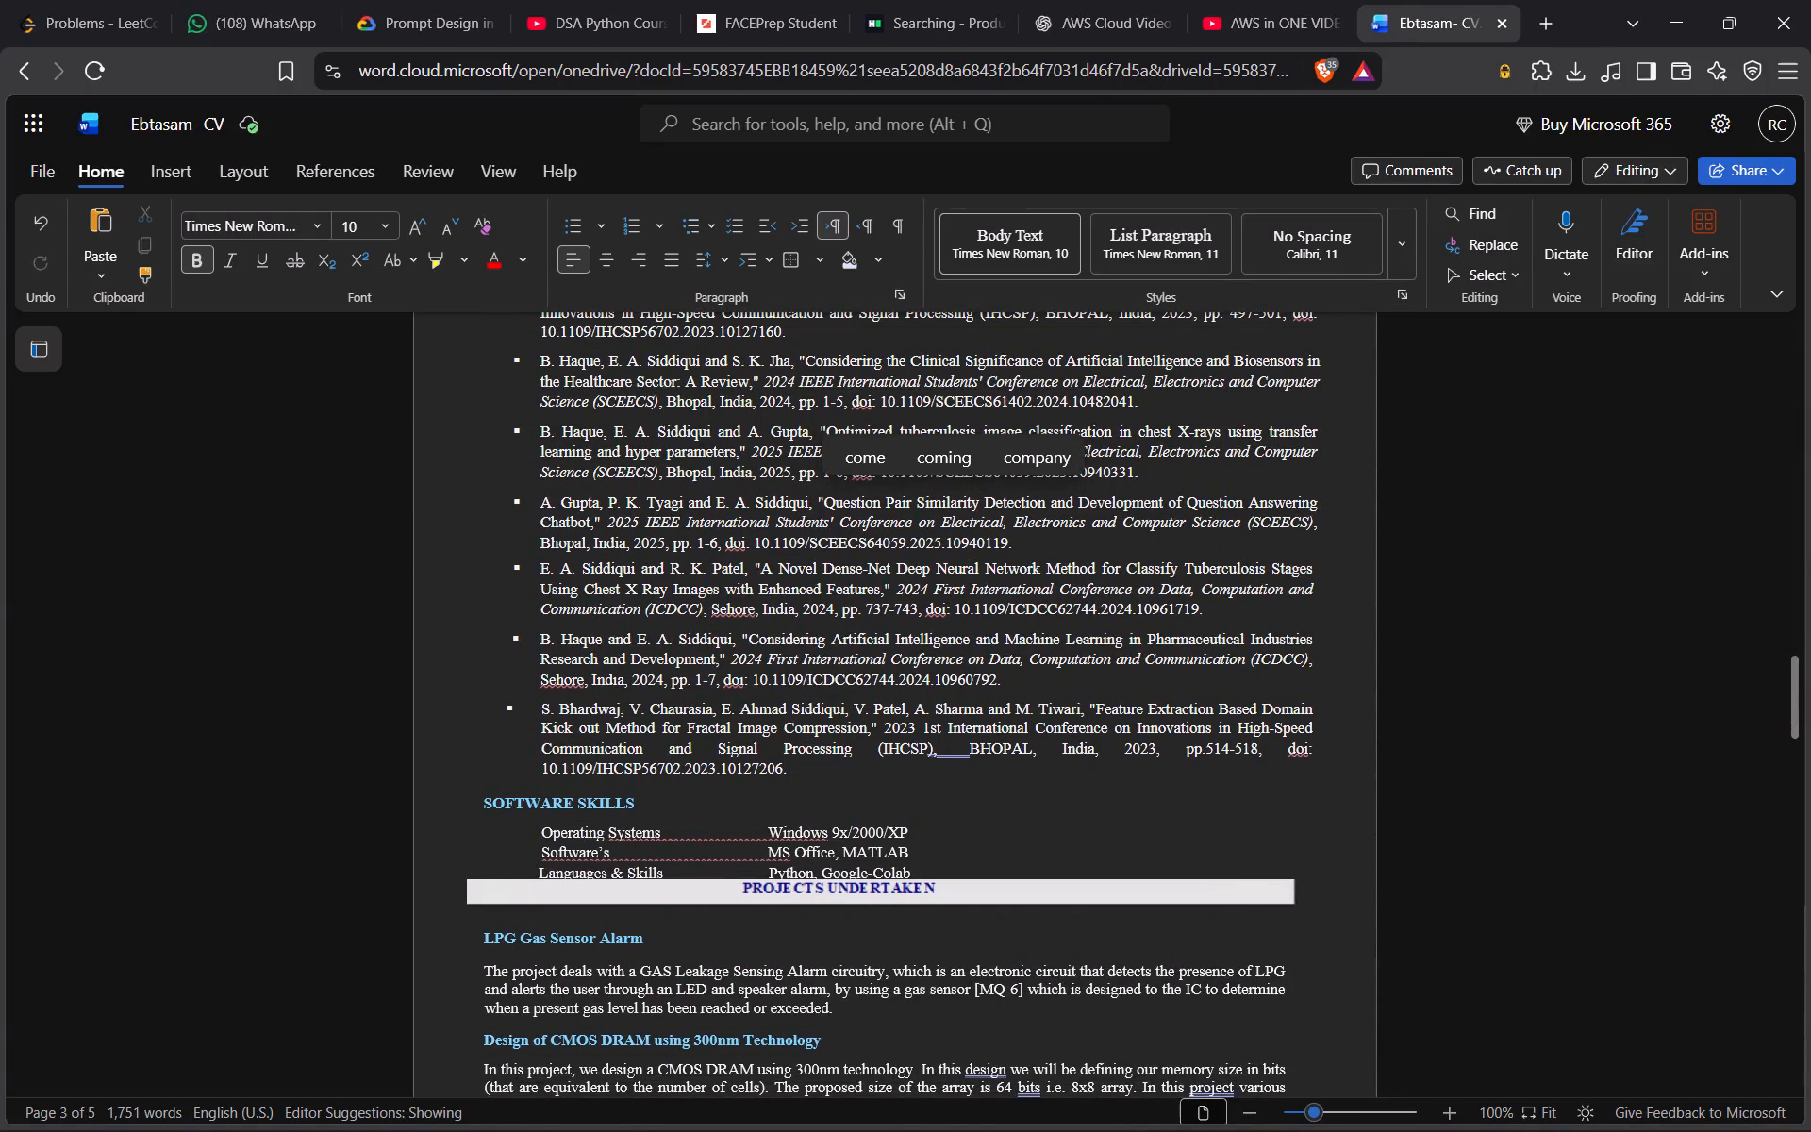
drag(826, 770, 545, 353)
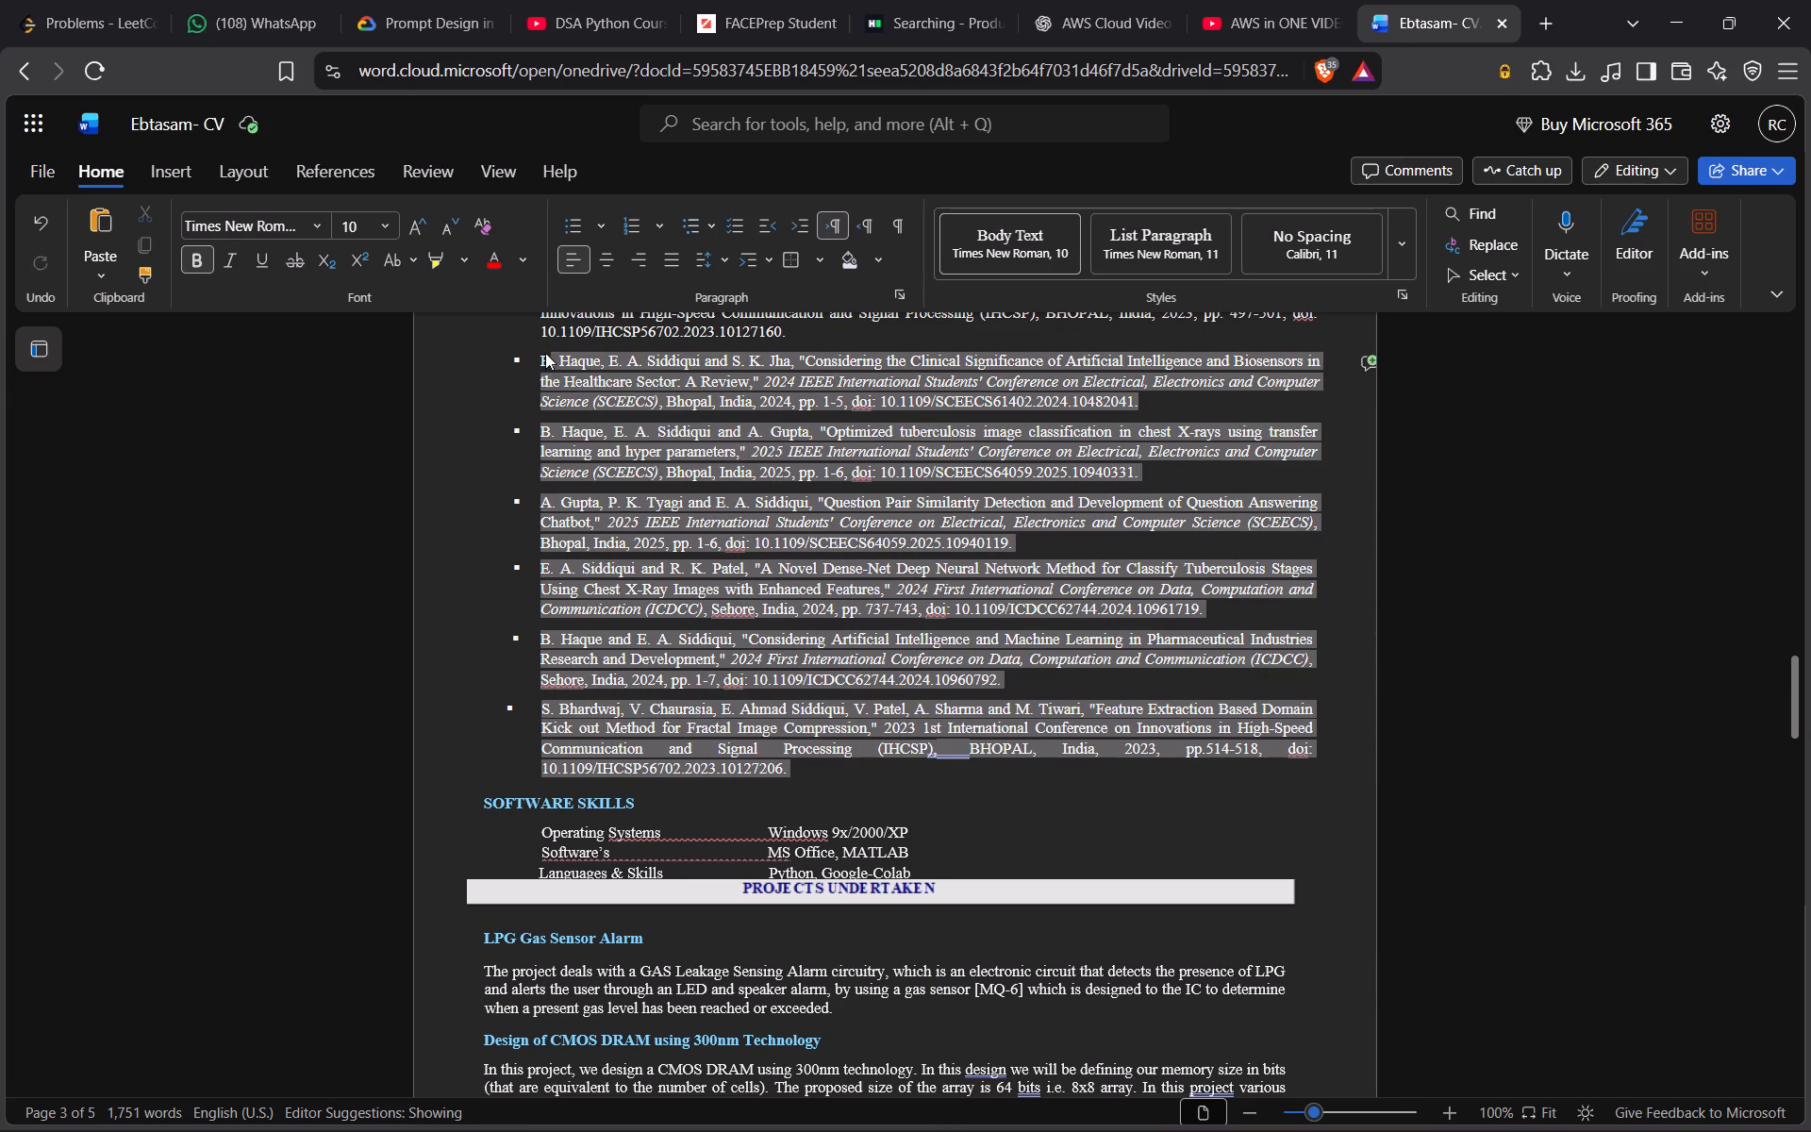
drag(545, 353, 533, 333)
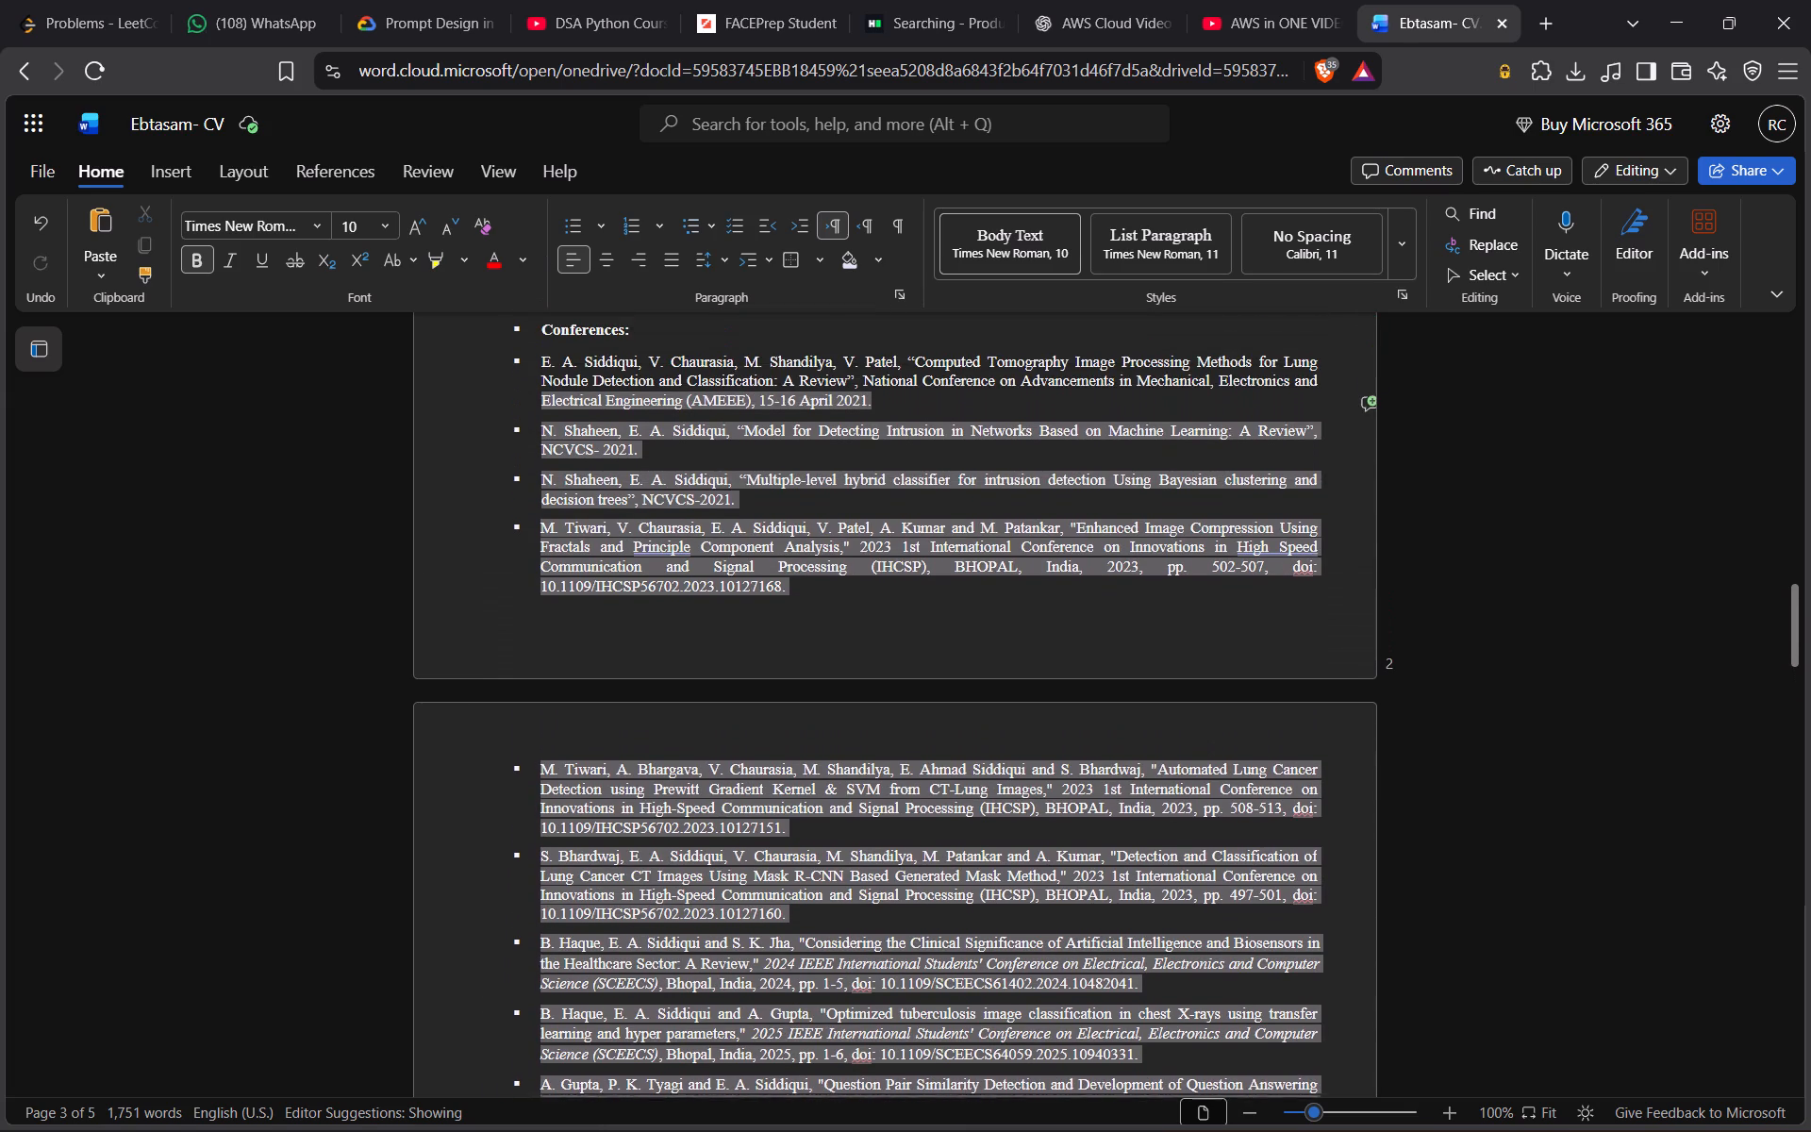
drag(533, 333, 524, 318)
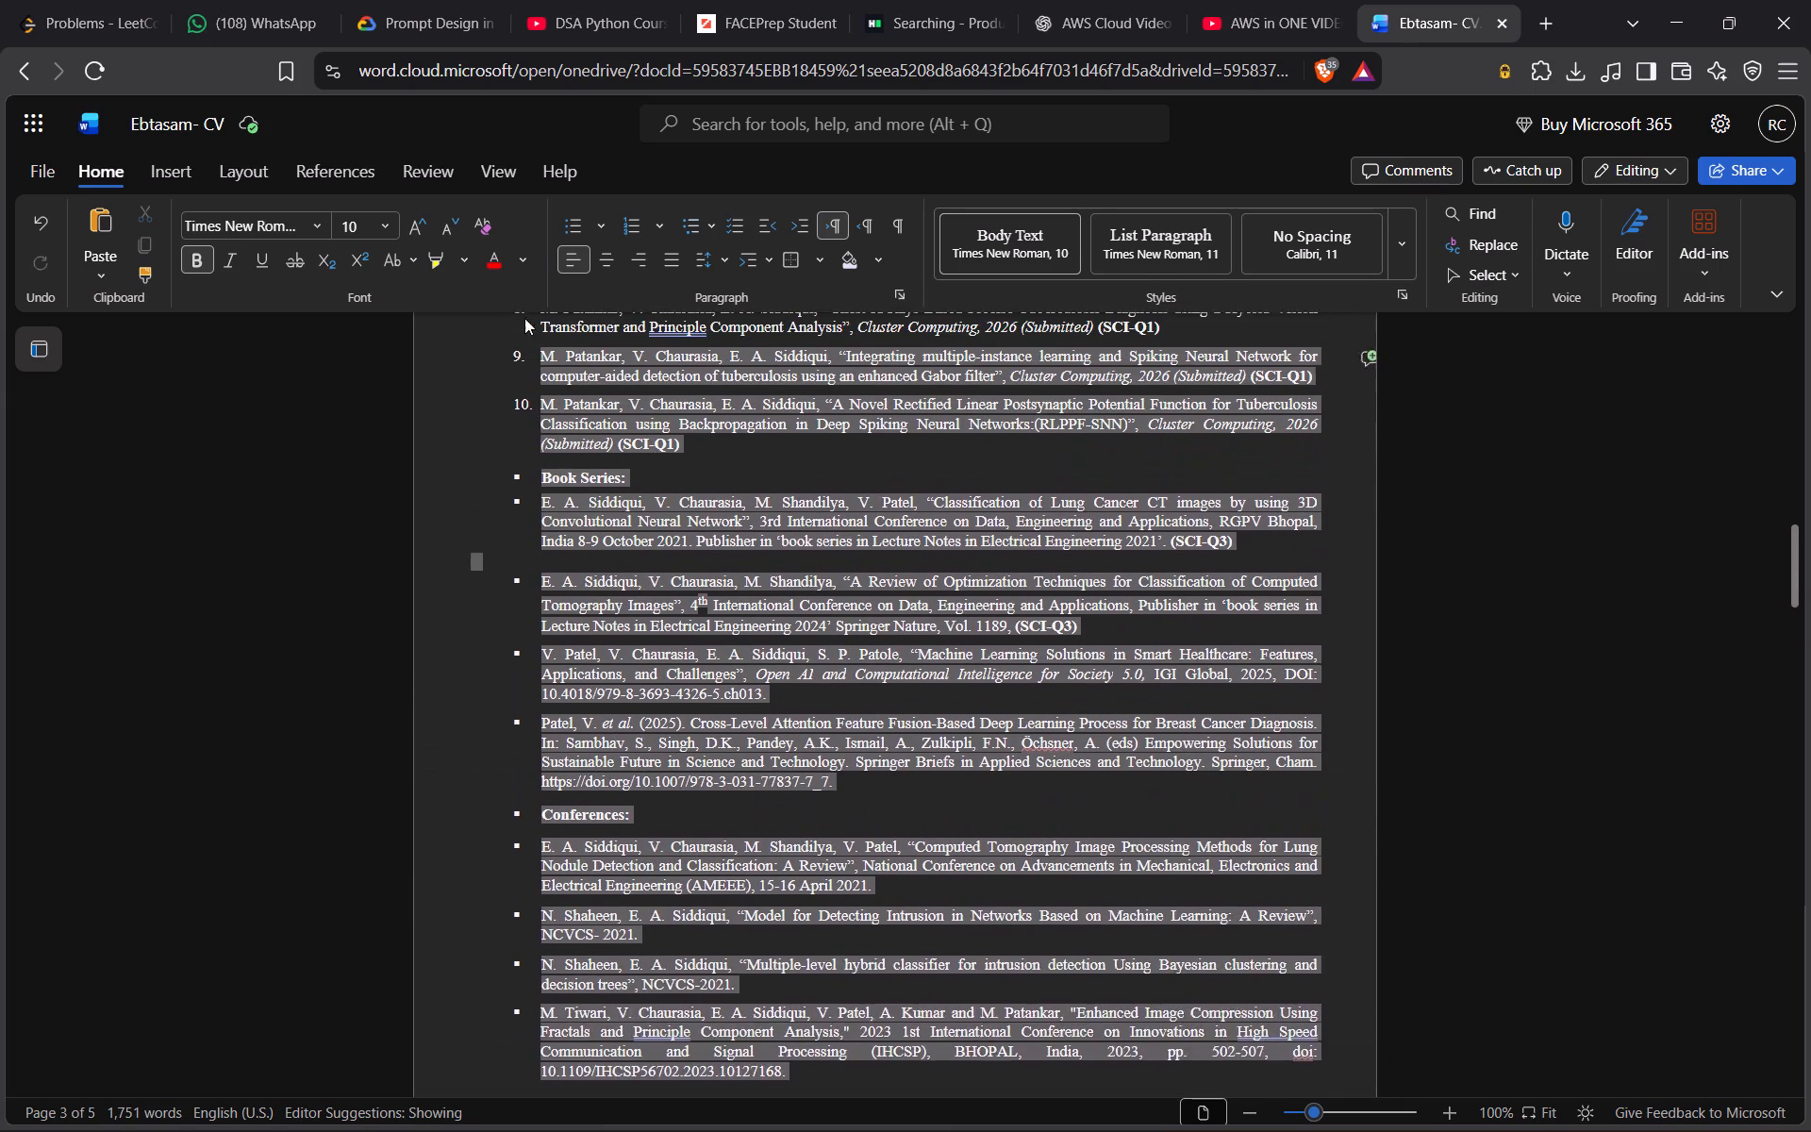
drag(524, 318, 525, 325)
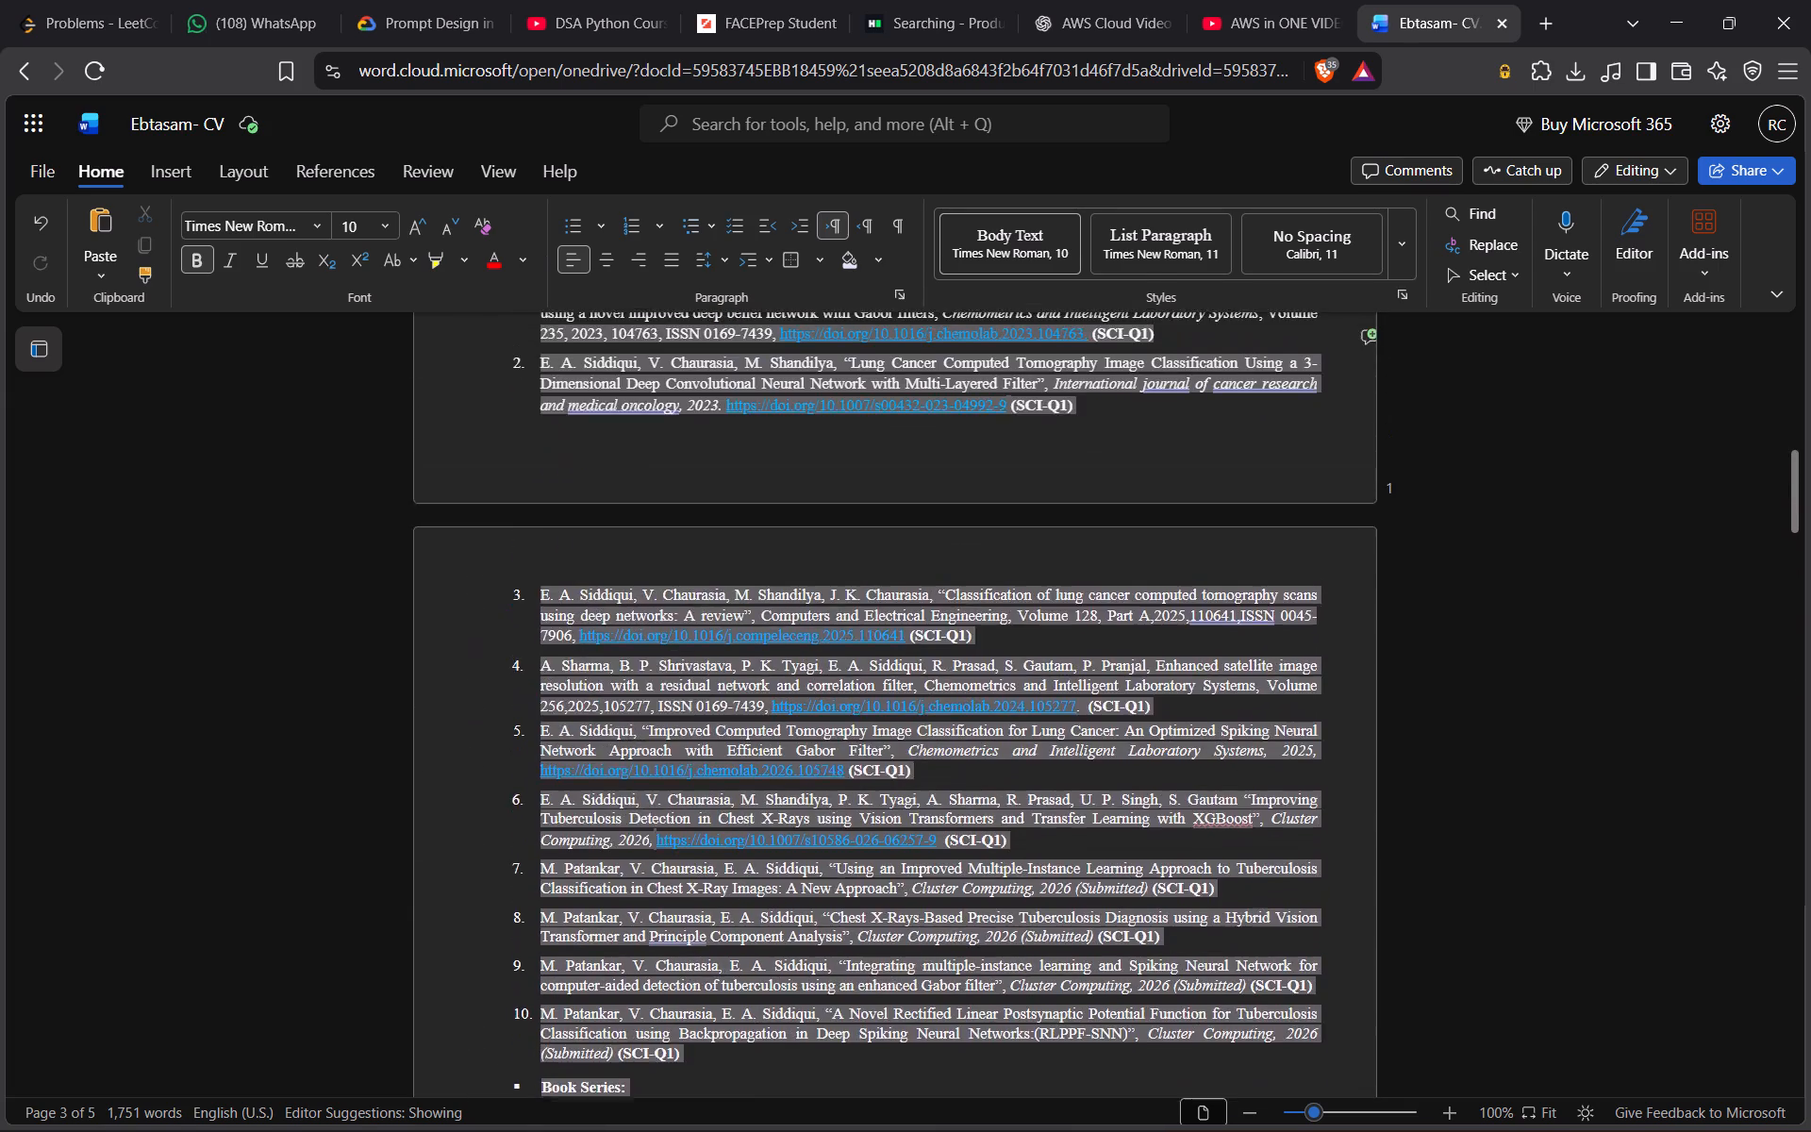
drag(525, 325, 525, 353)
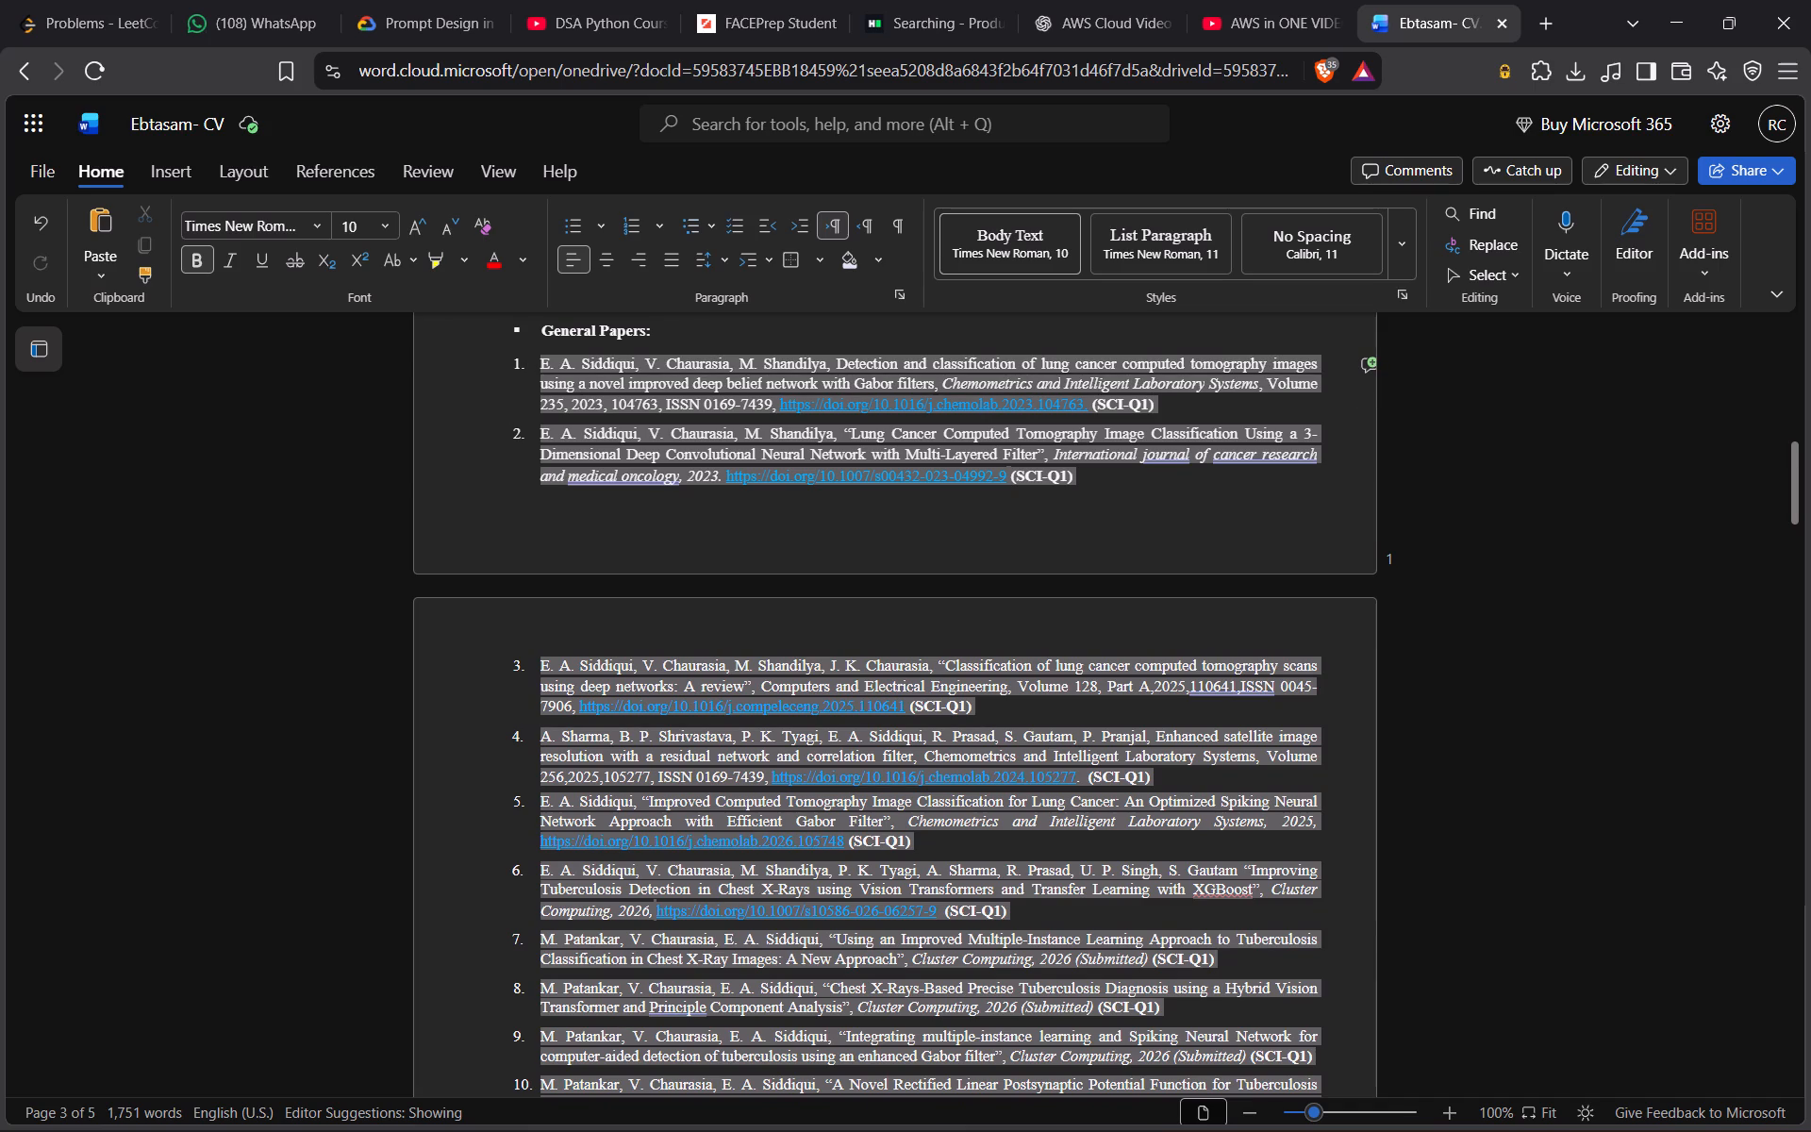
drag(525, 353, 524, 327)
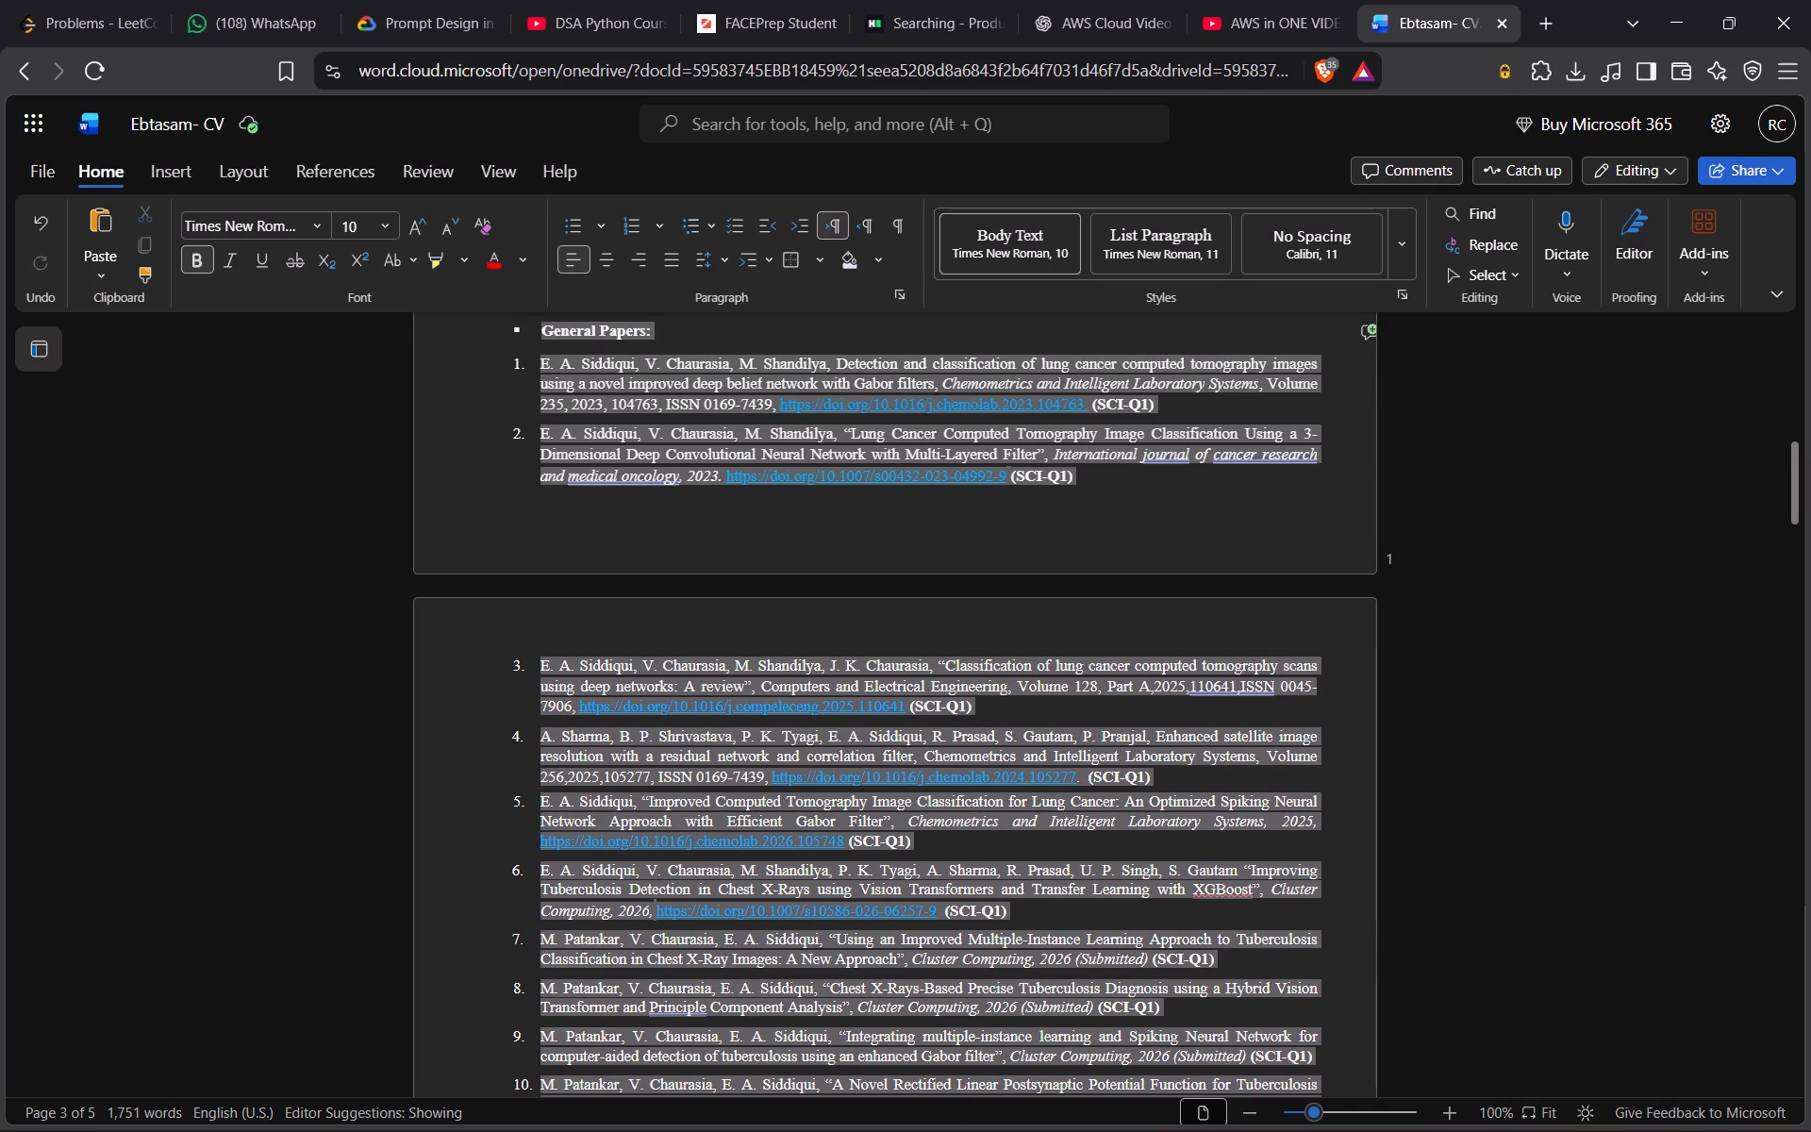
drag(524, 327, 502, 414)
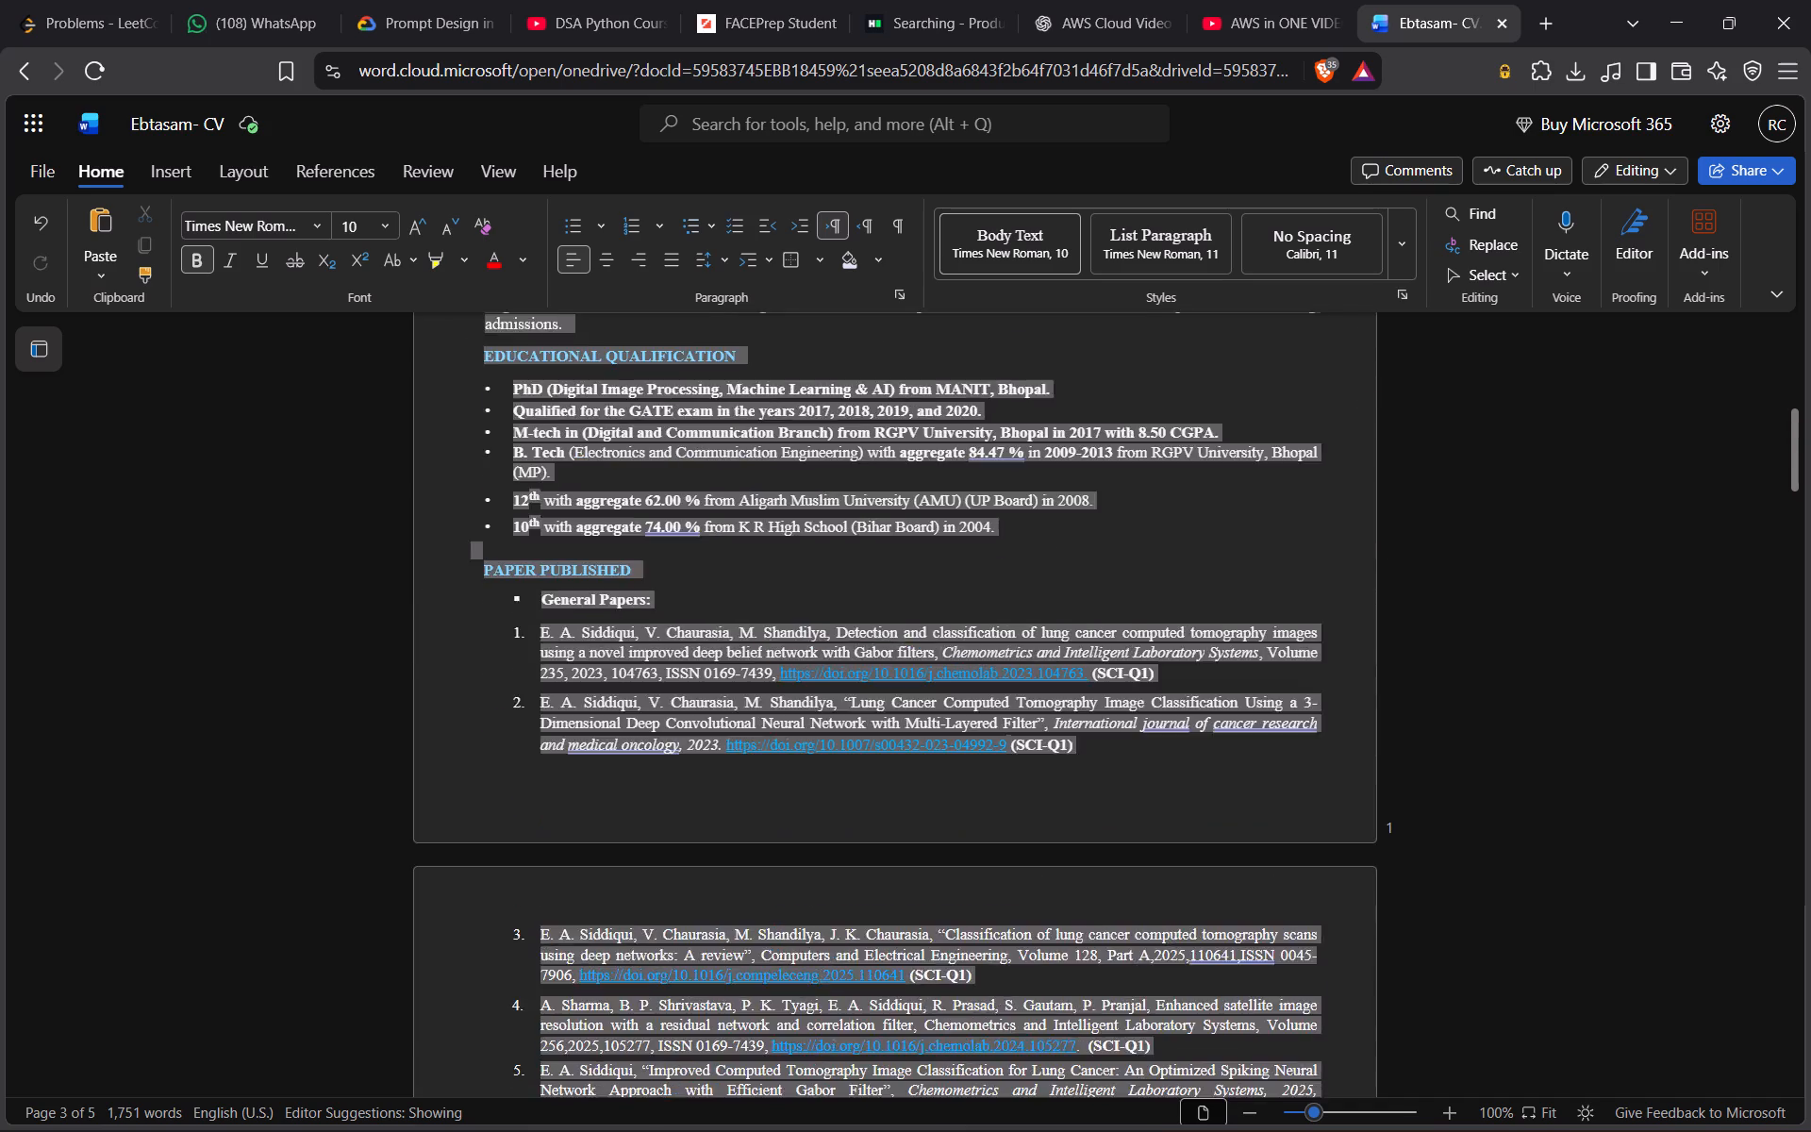
drag(502, 414, 464, 747)
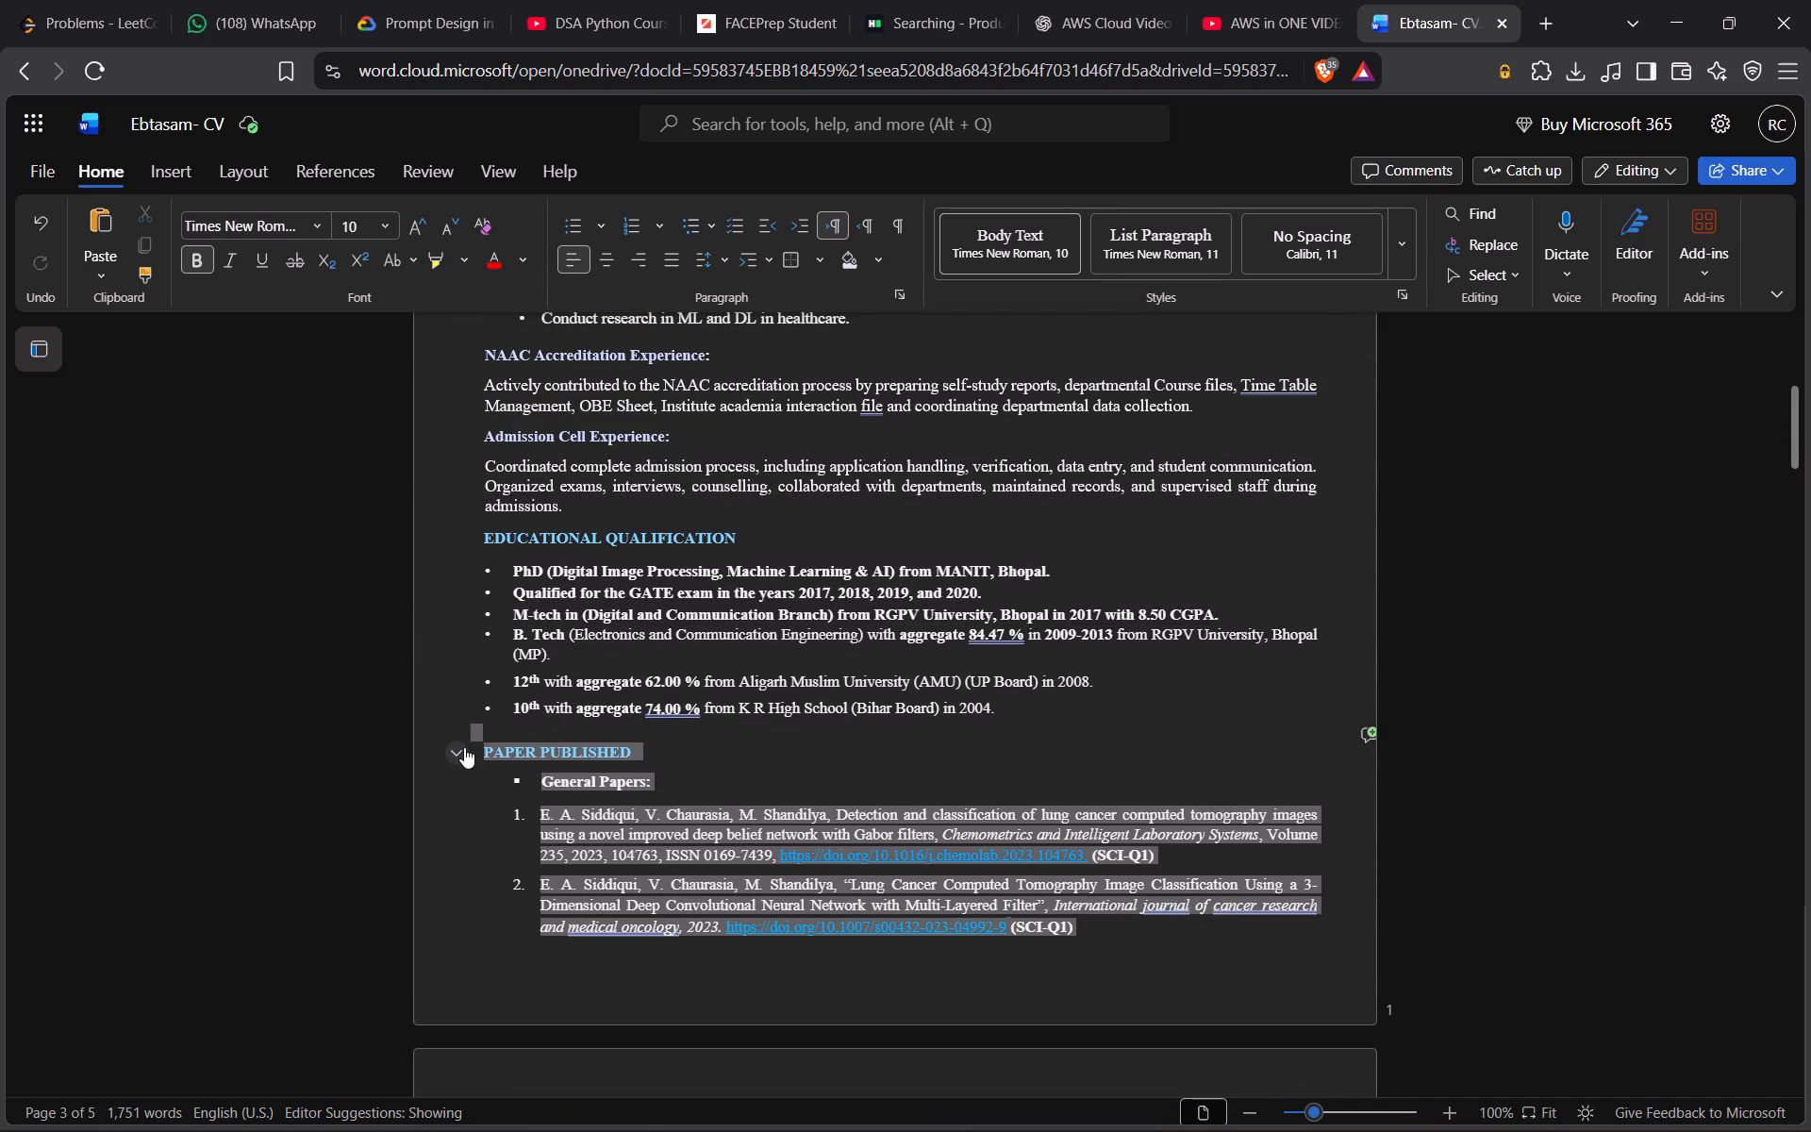
drag(464, 747, 473, 749)
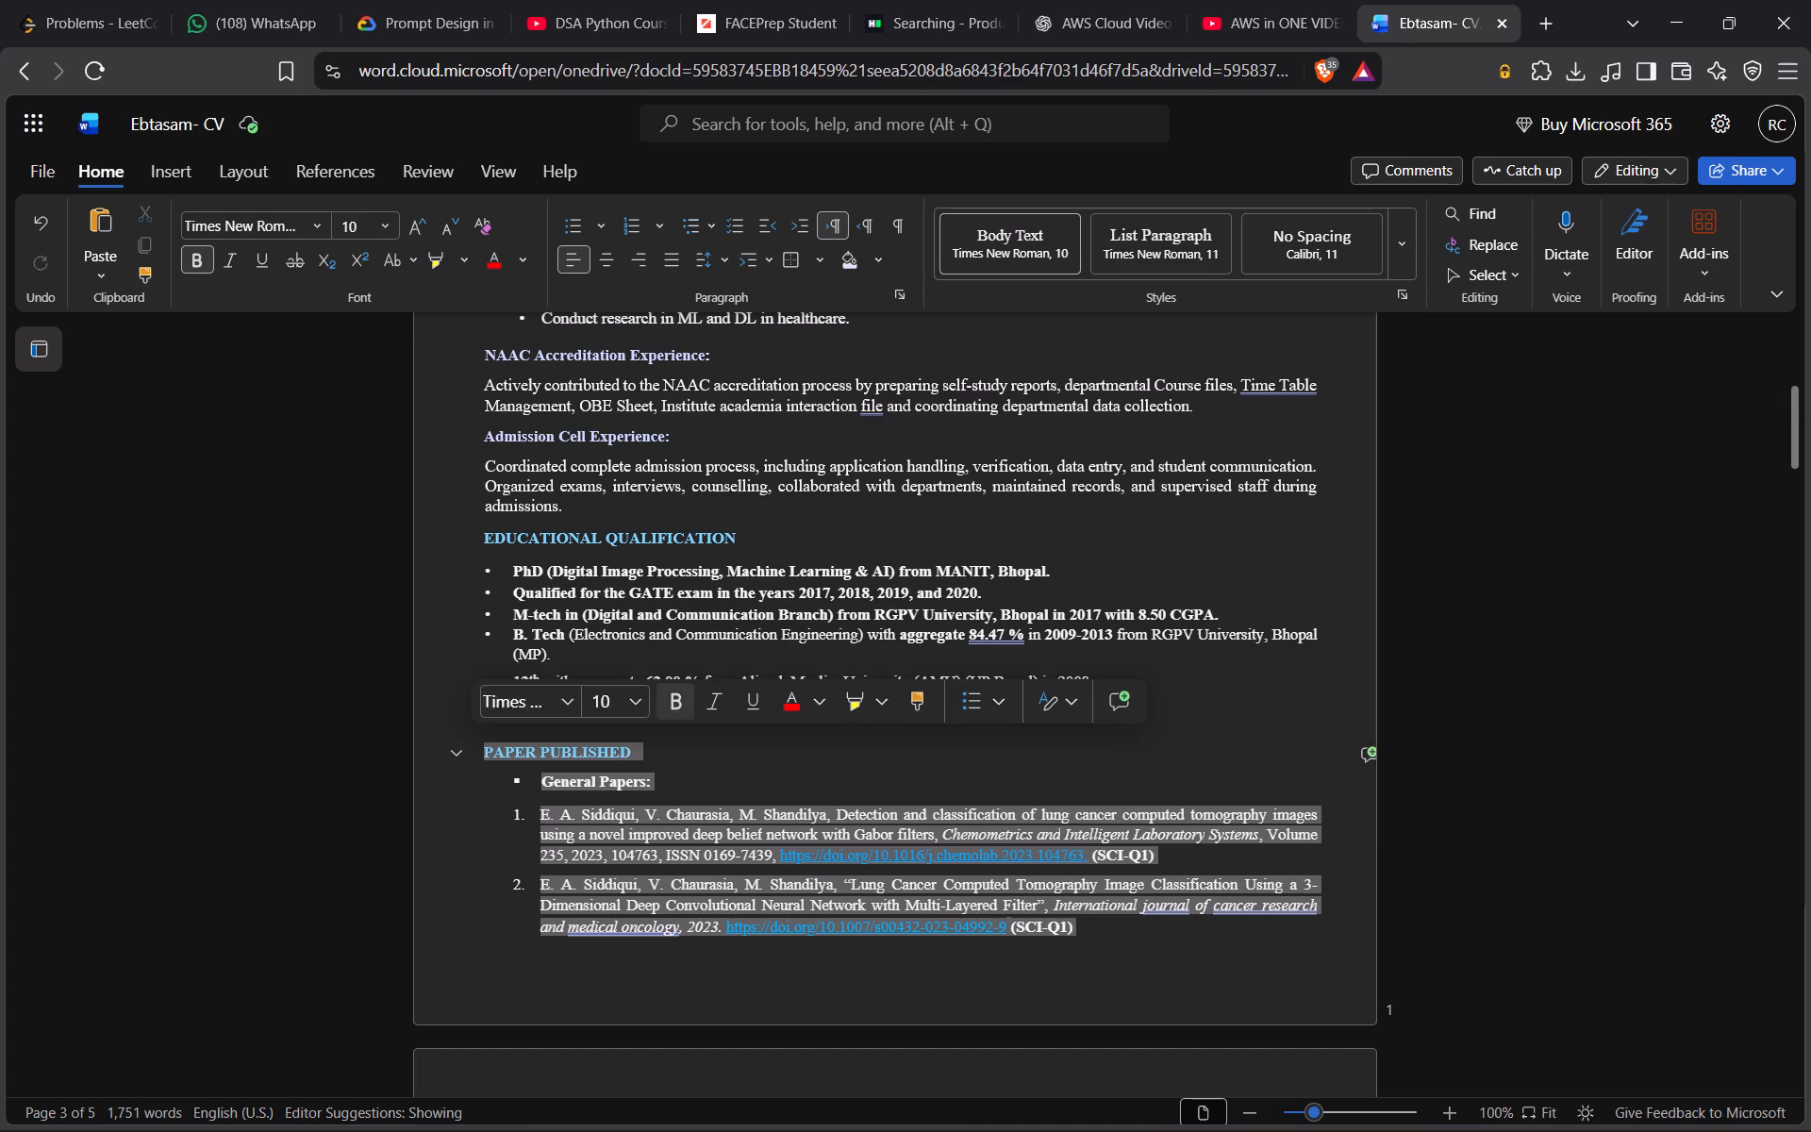
key(BackSpace)
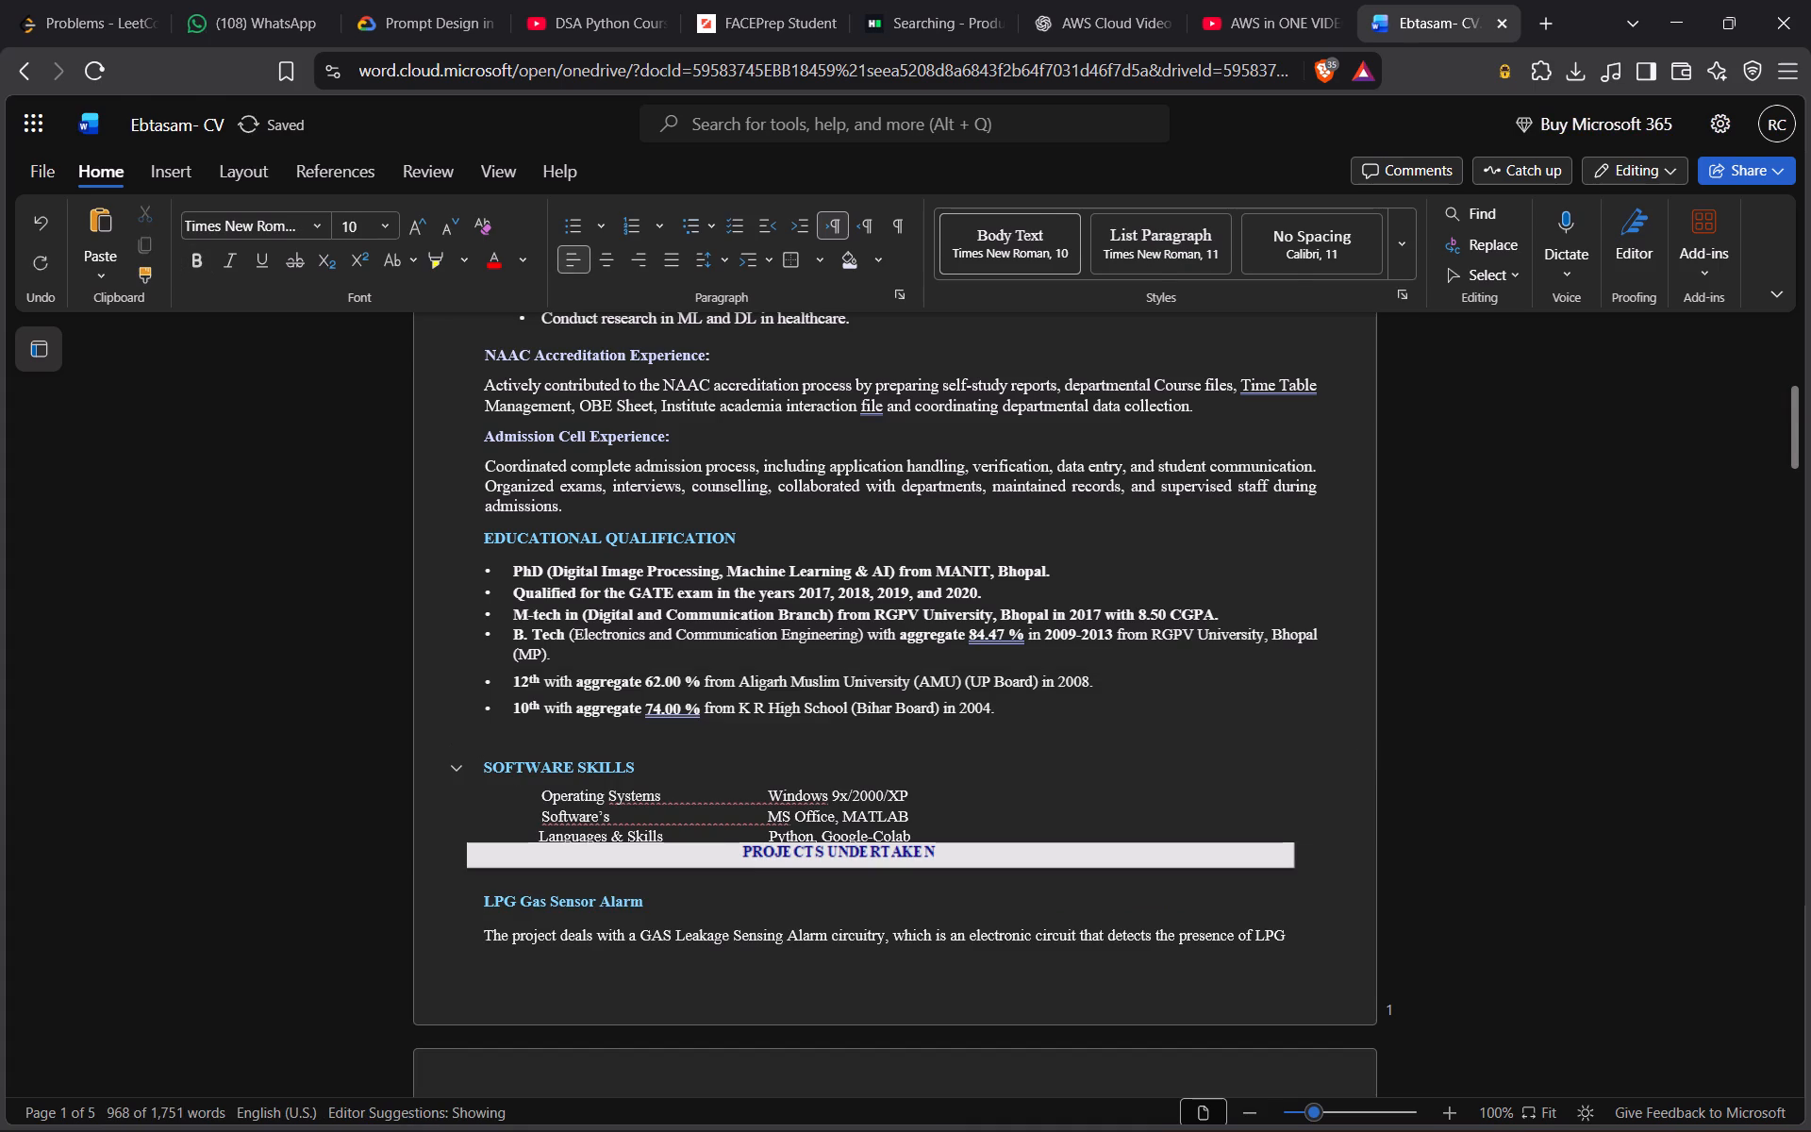
key(BackSpace)
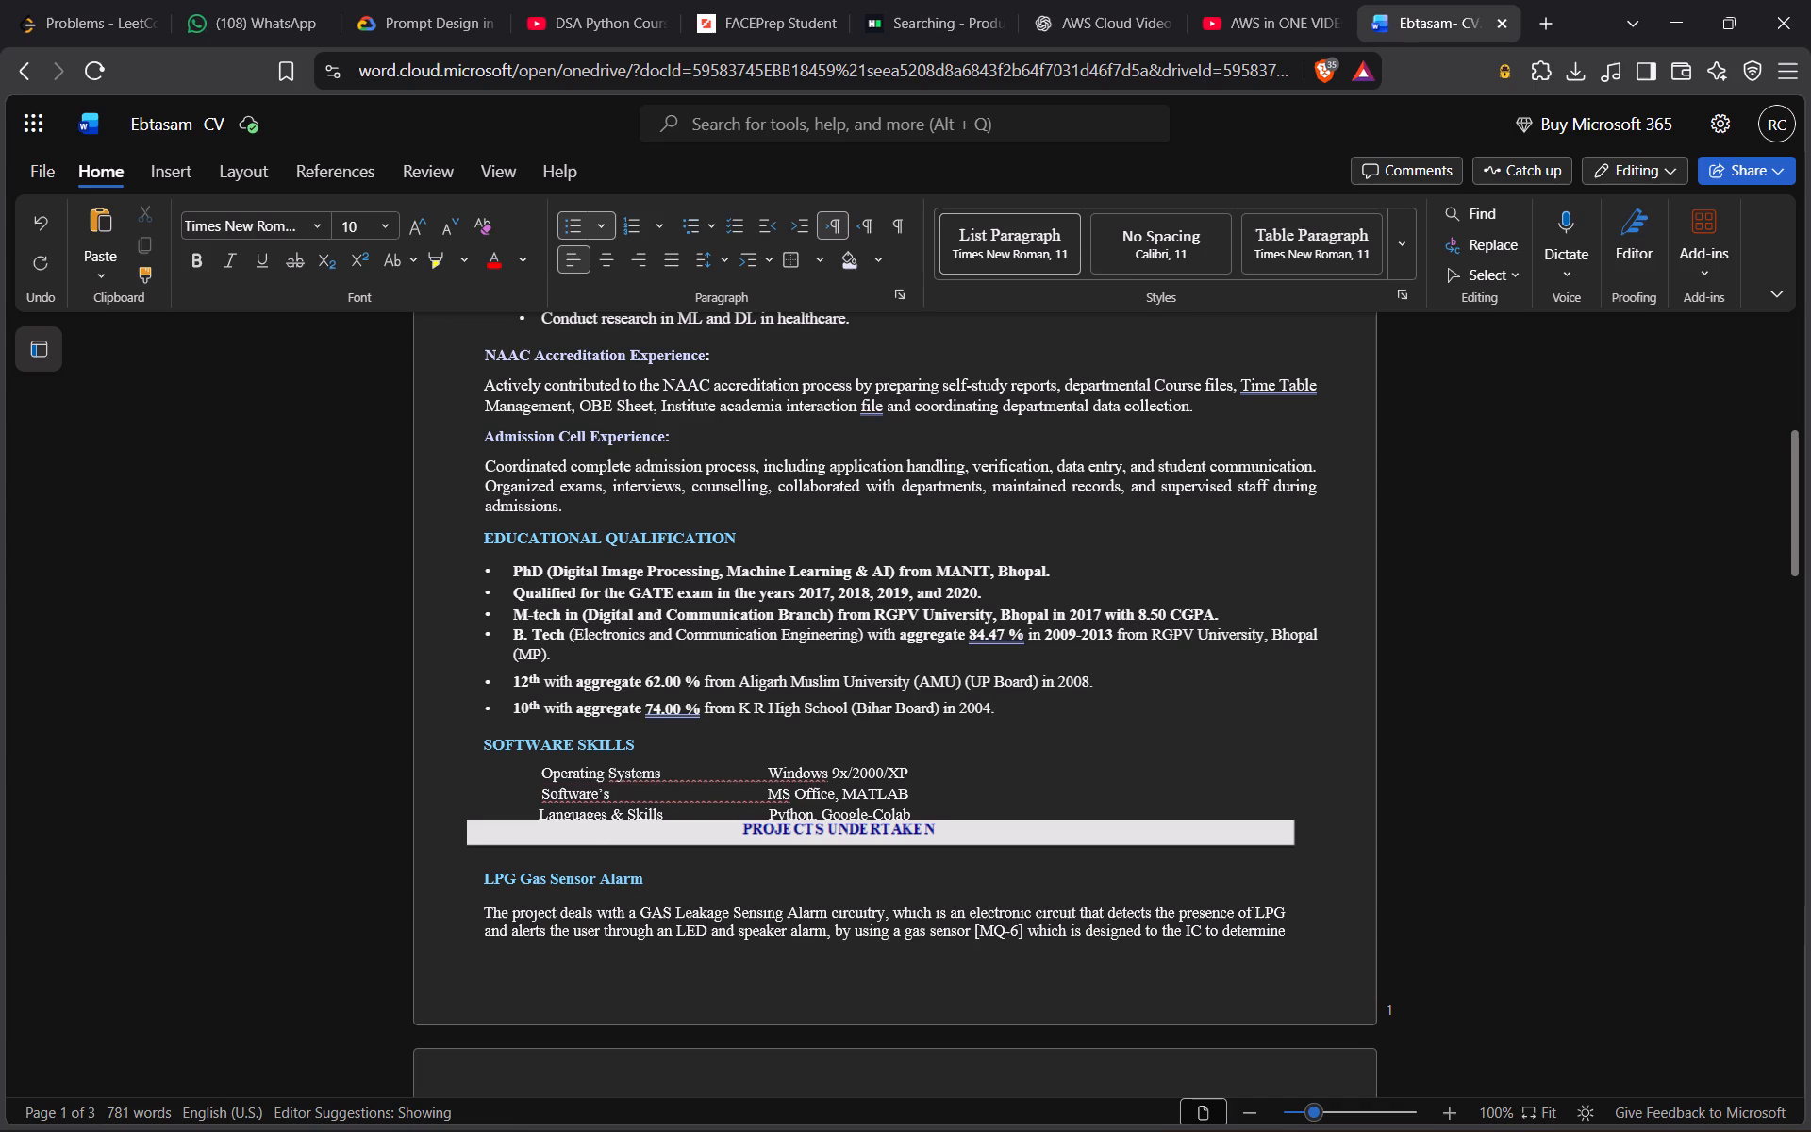
Add two line breaks after the Languages & Skills row to move the PROJECTS UNDERTAKEN banner clear of the text.
click(885, 842)
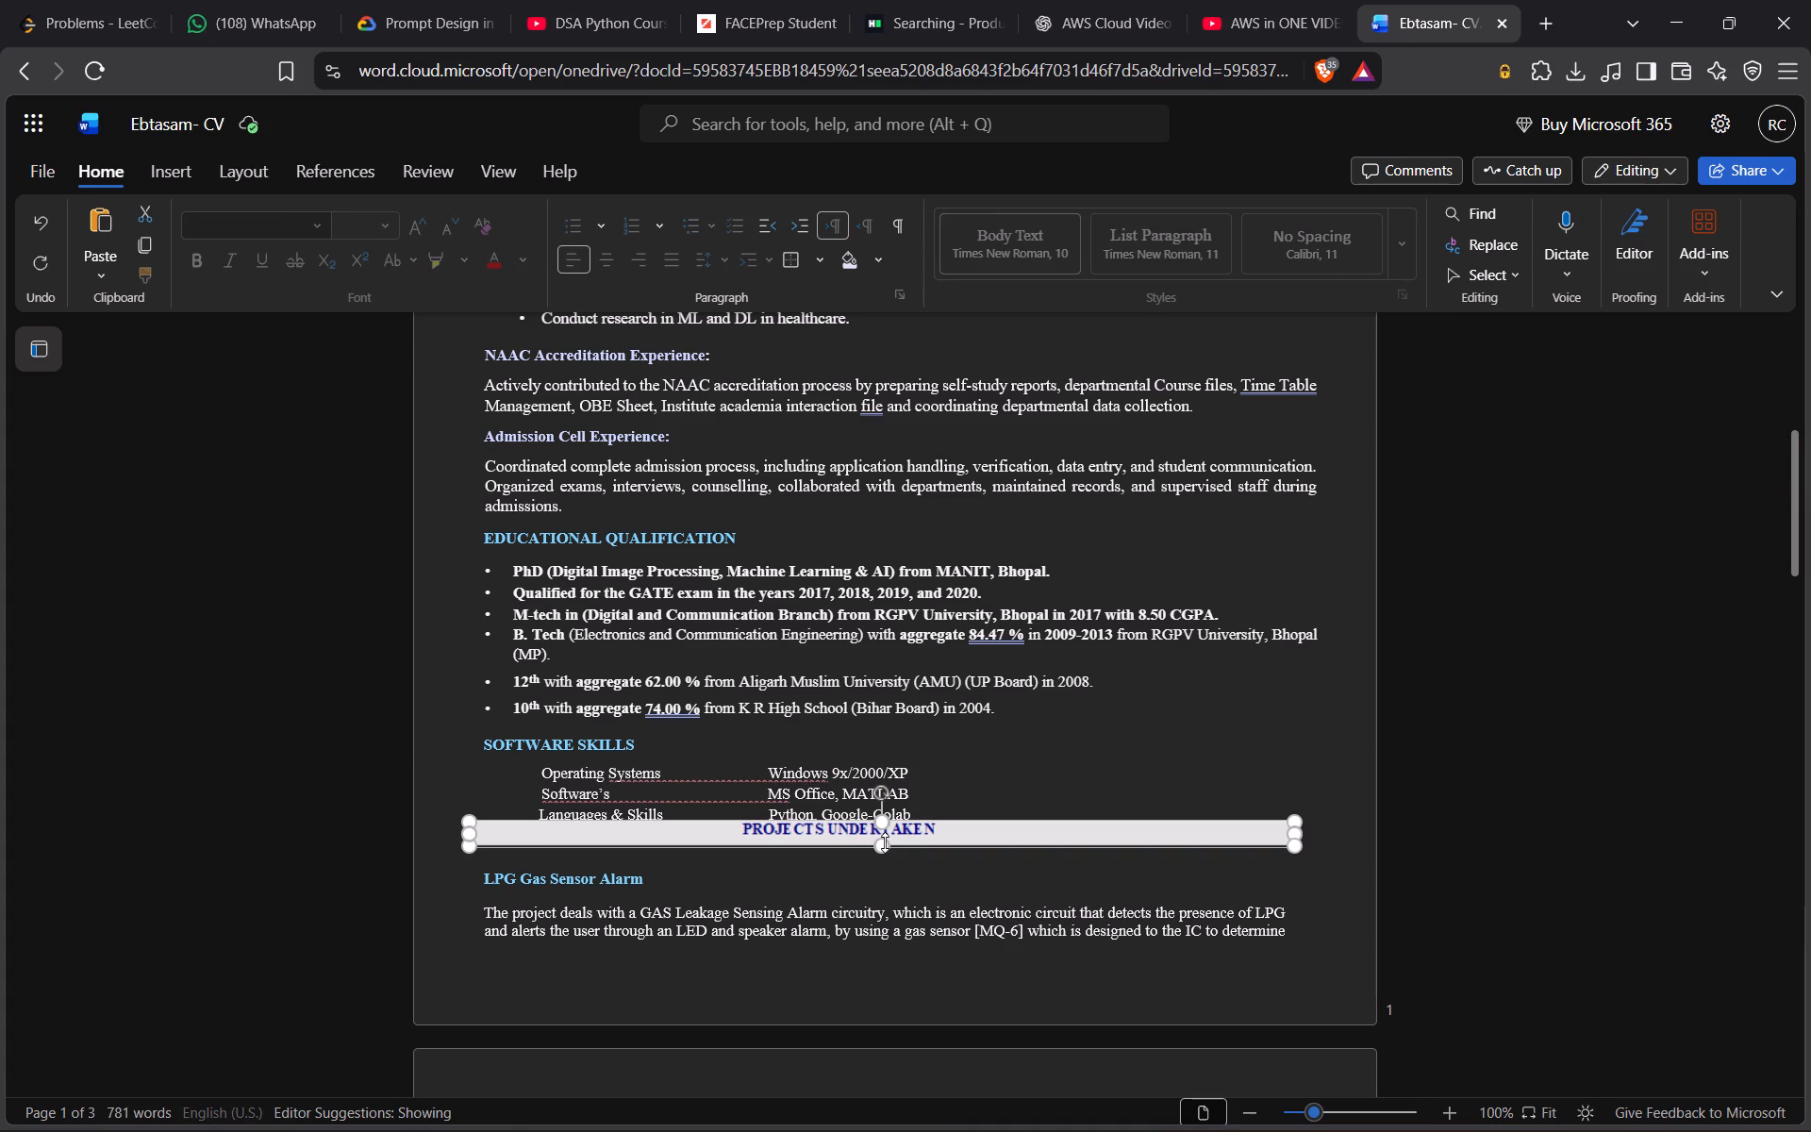
click(1034, 779)
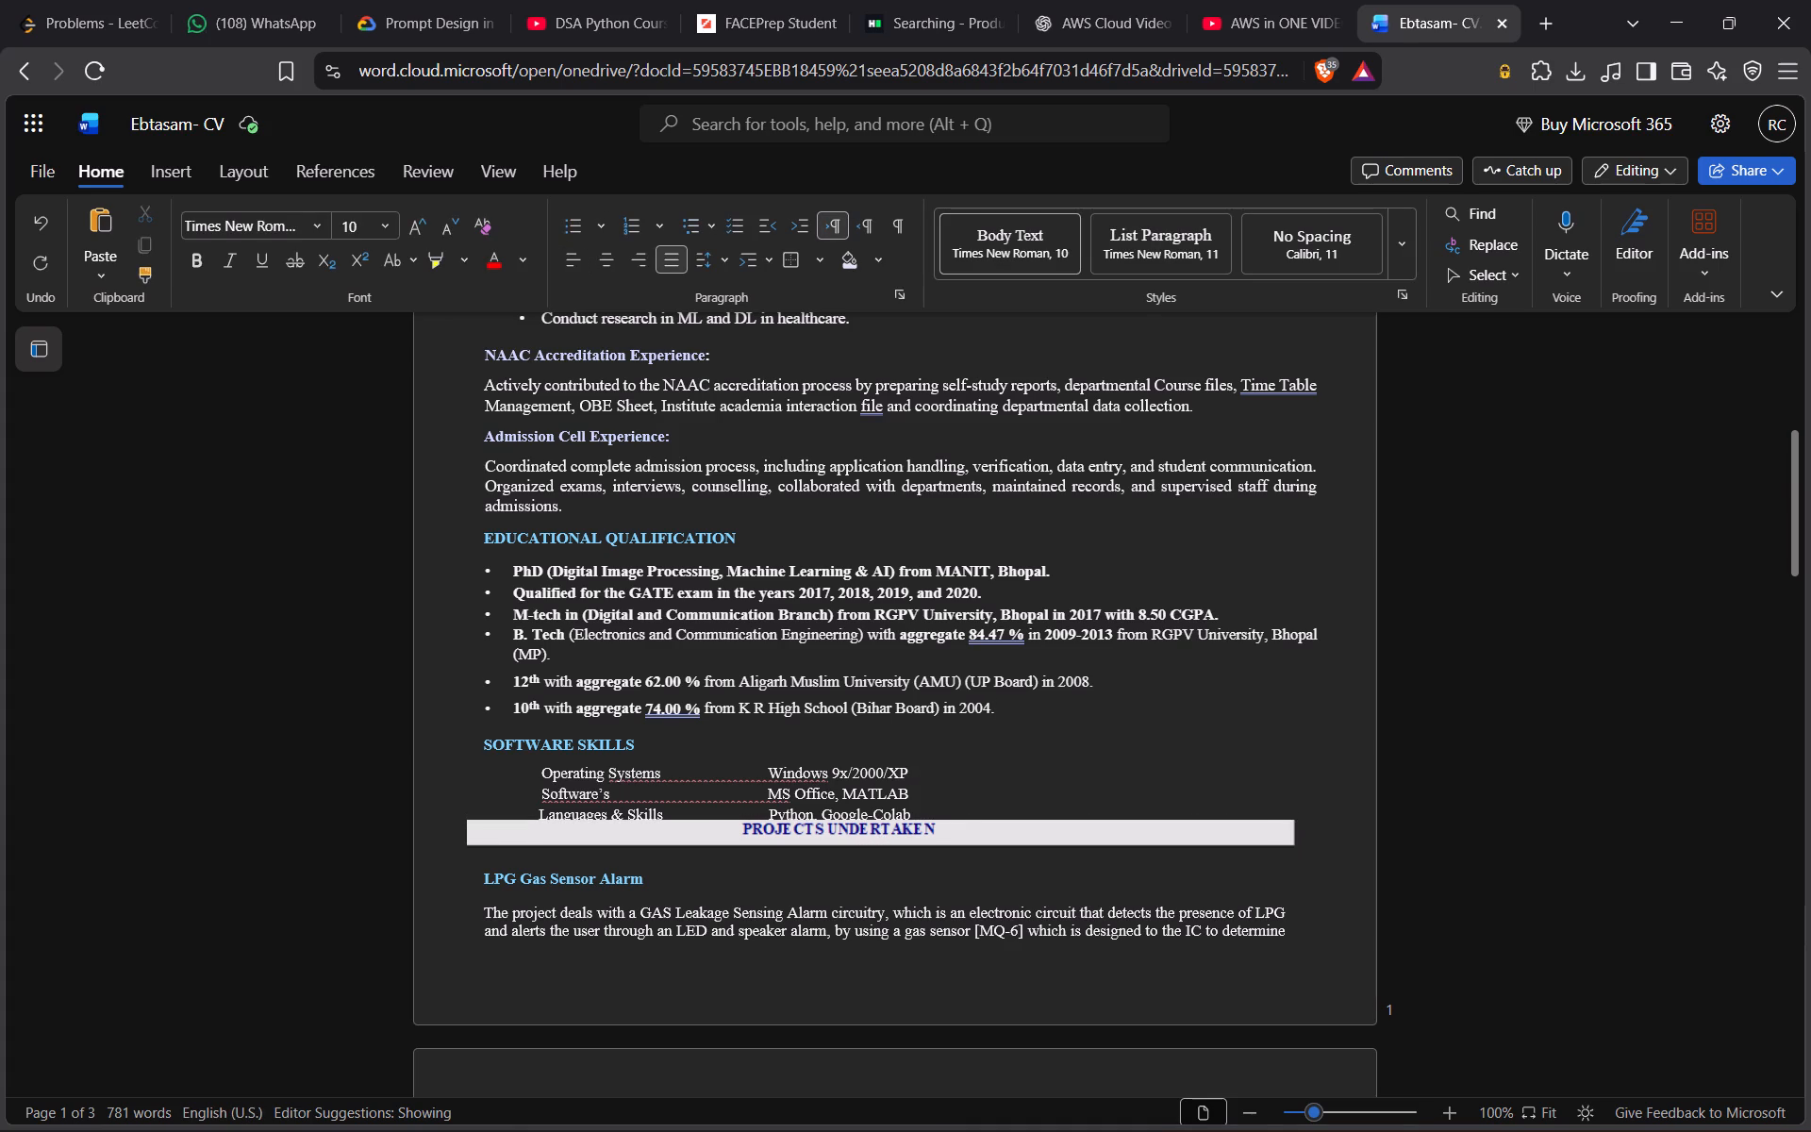
click(991, 809)
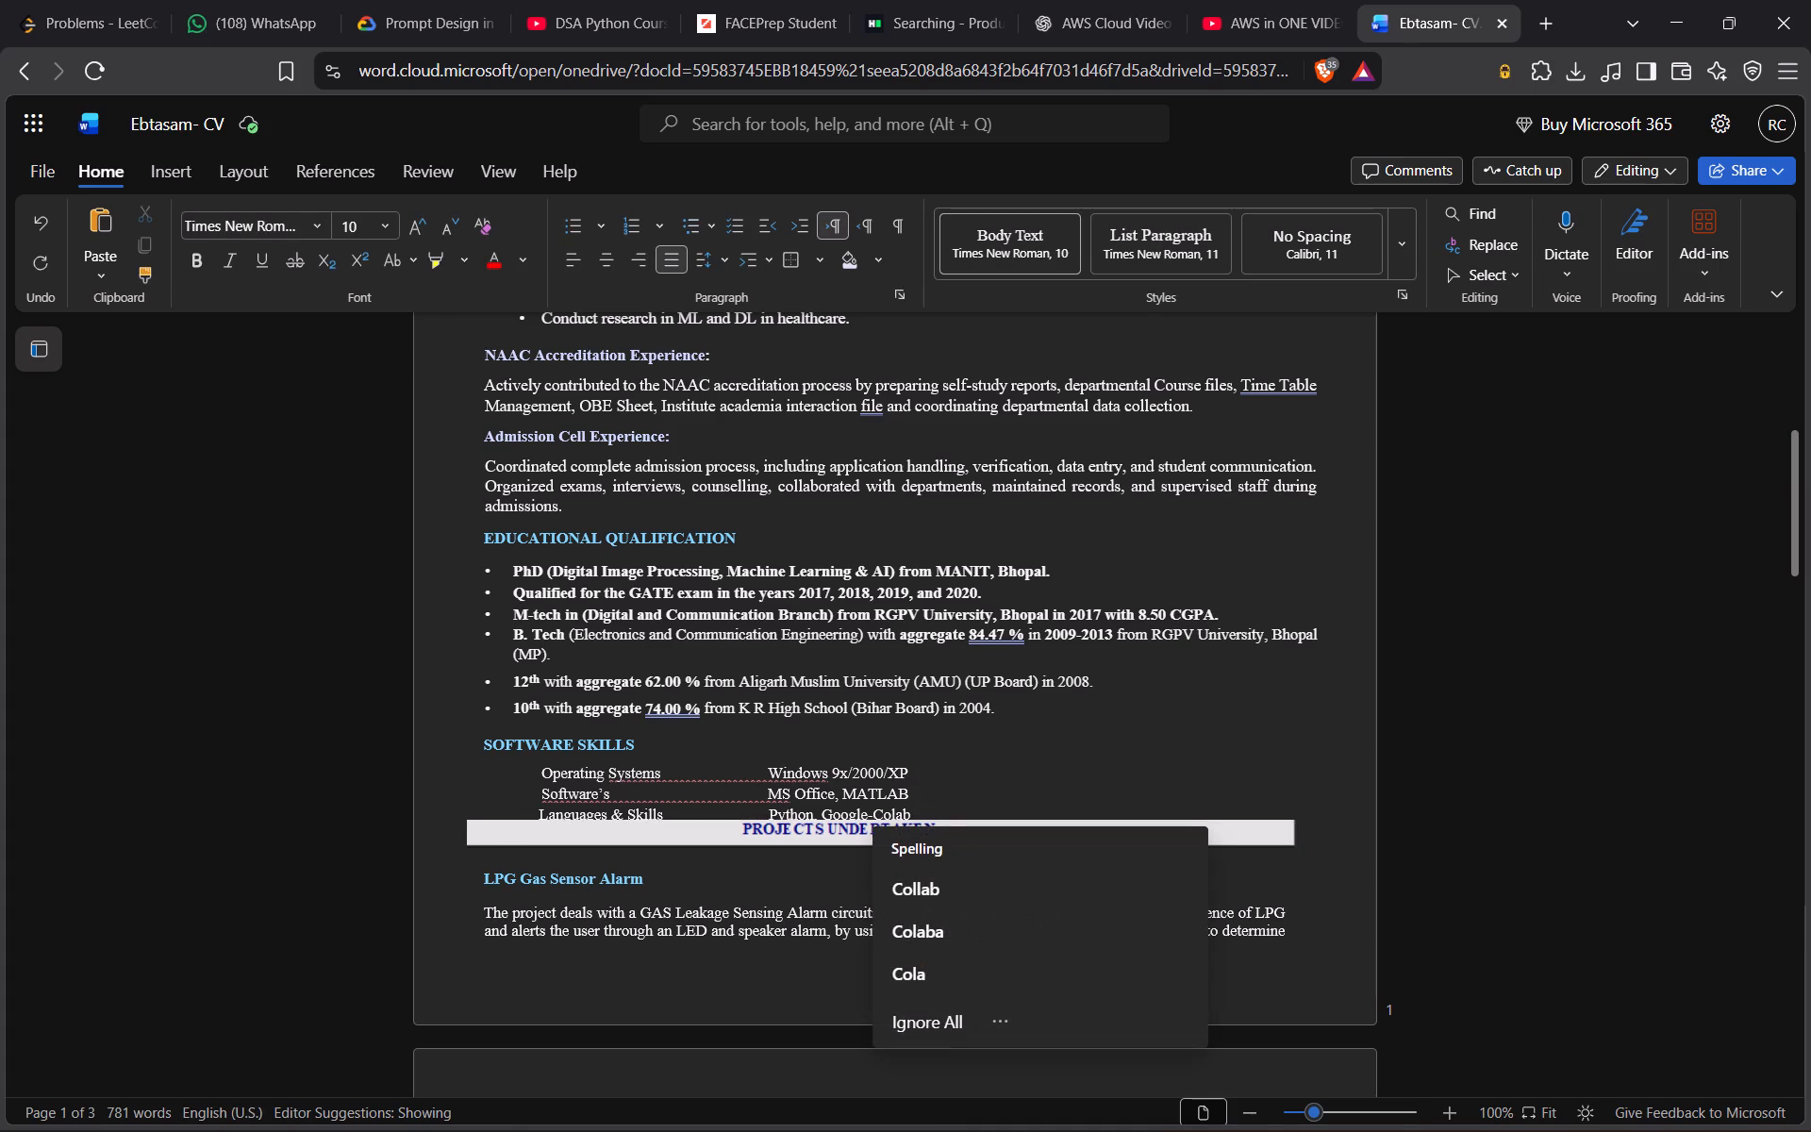
key(Return)
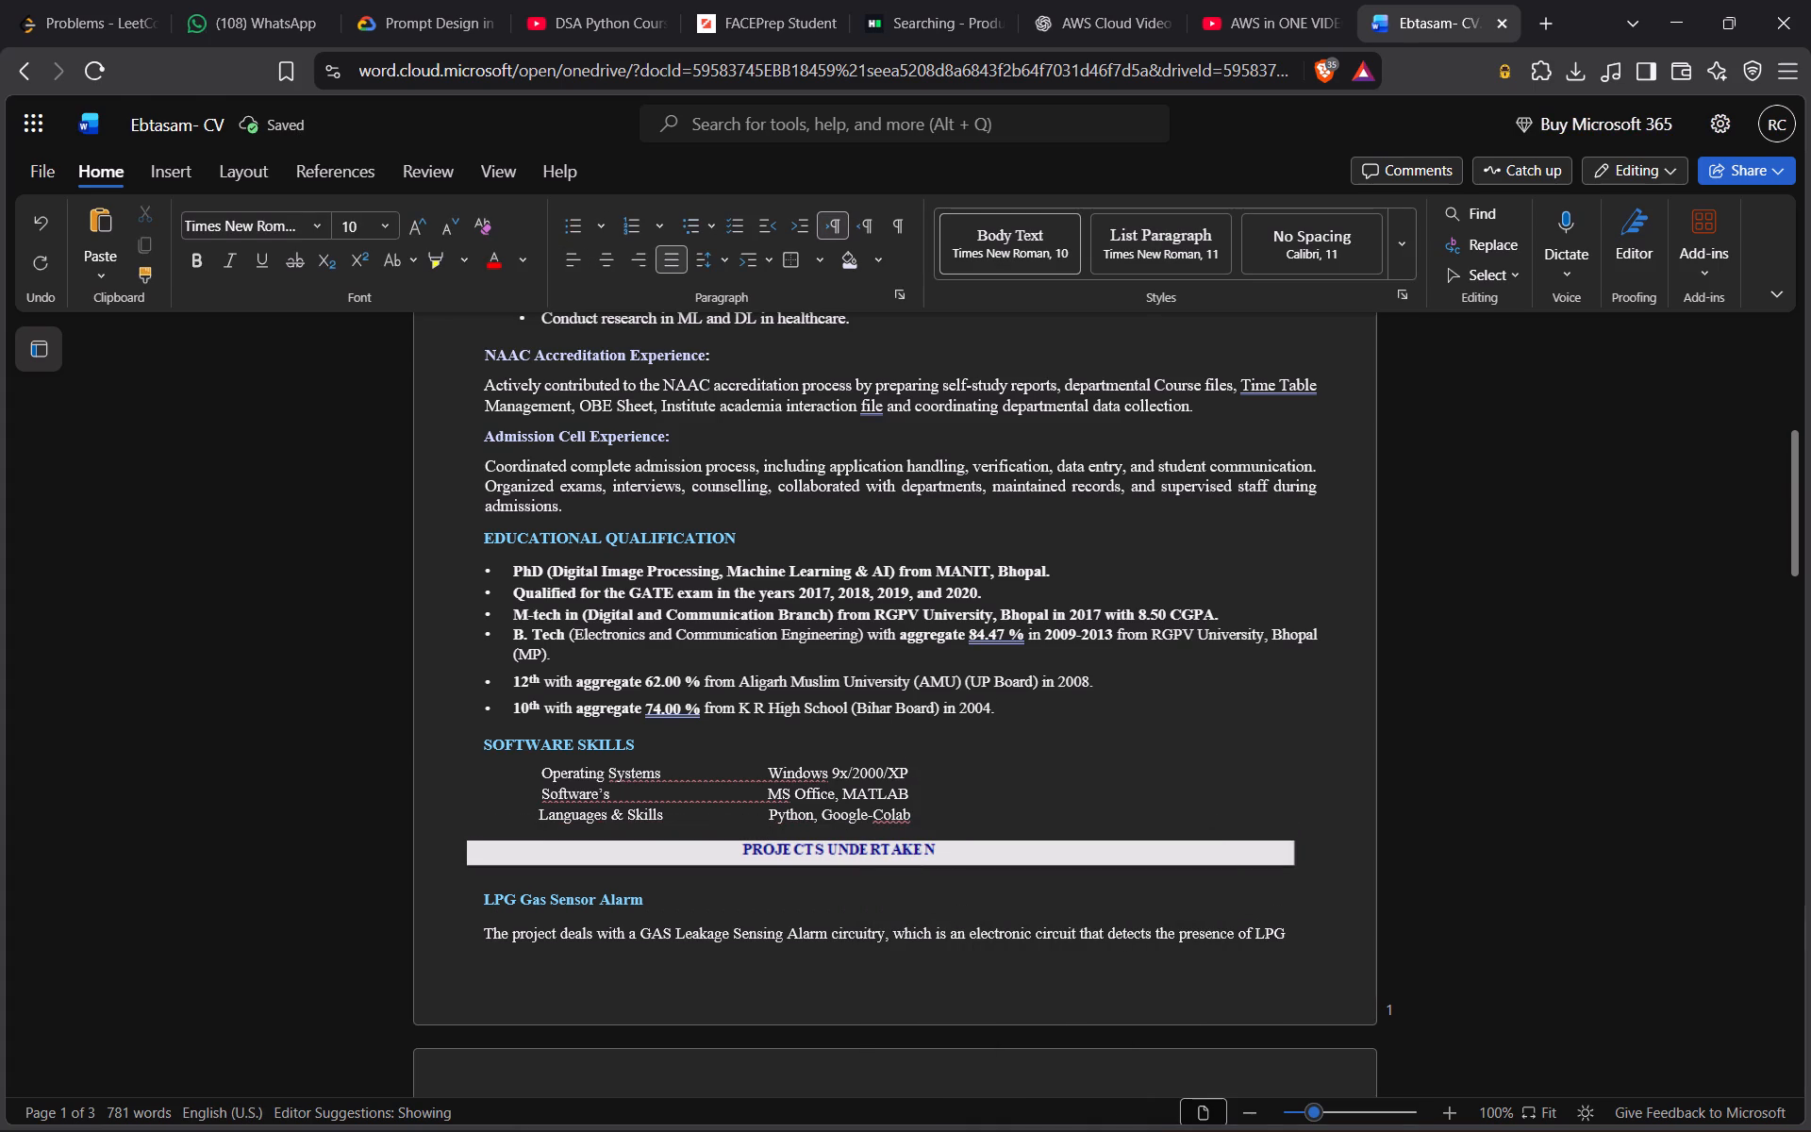
key(Return)
Add one blank unbulleted line after the last STRENGTHS bullet to separate it from the PERSONAL DETAILS banner.
scroll(991, 809, down, 1)
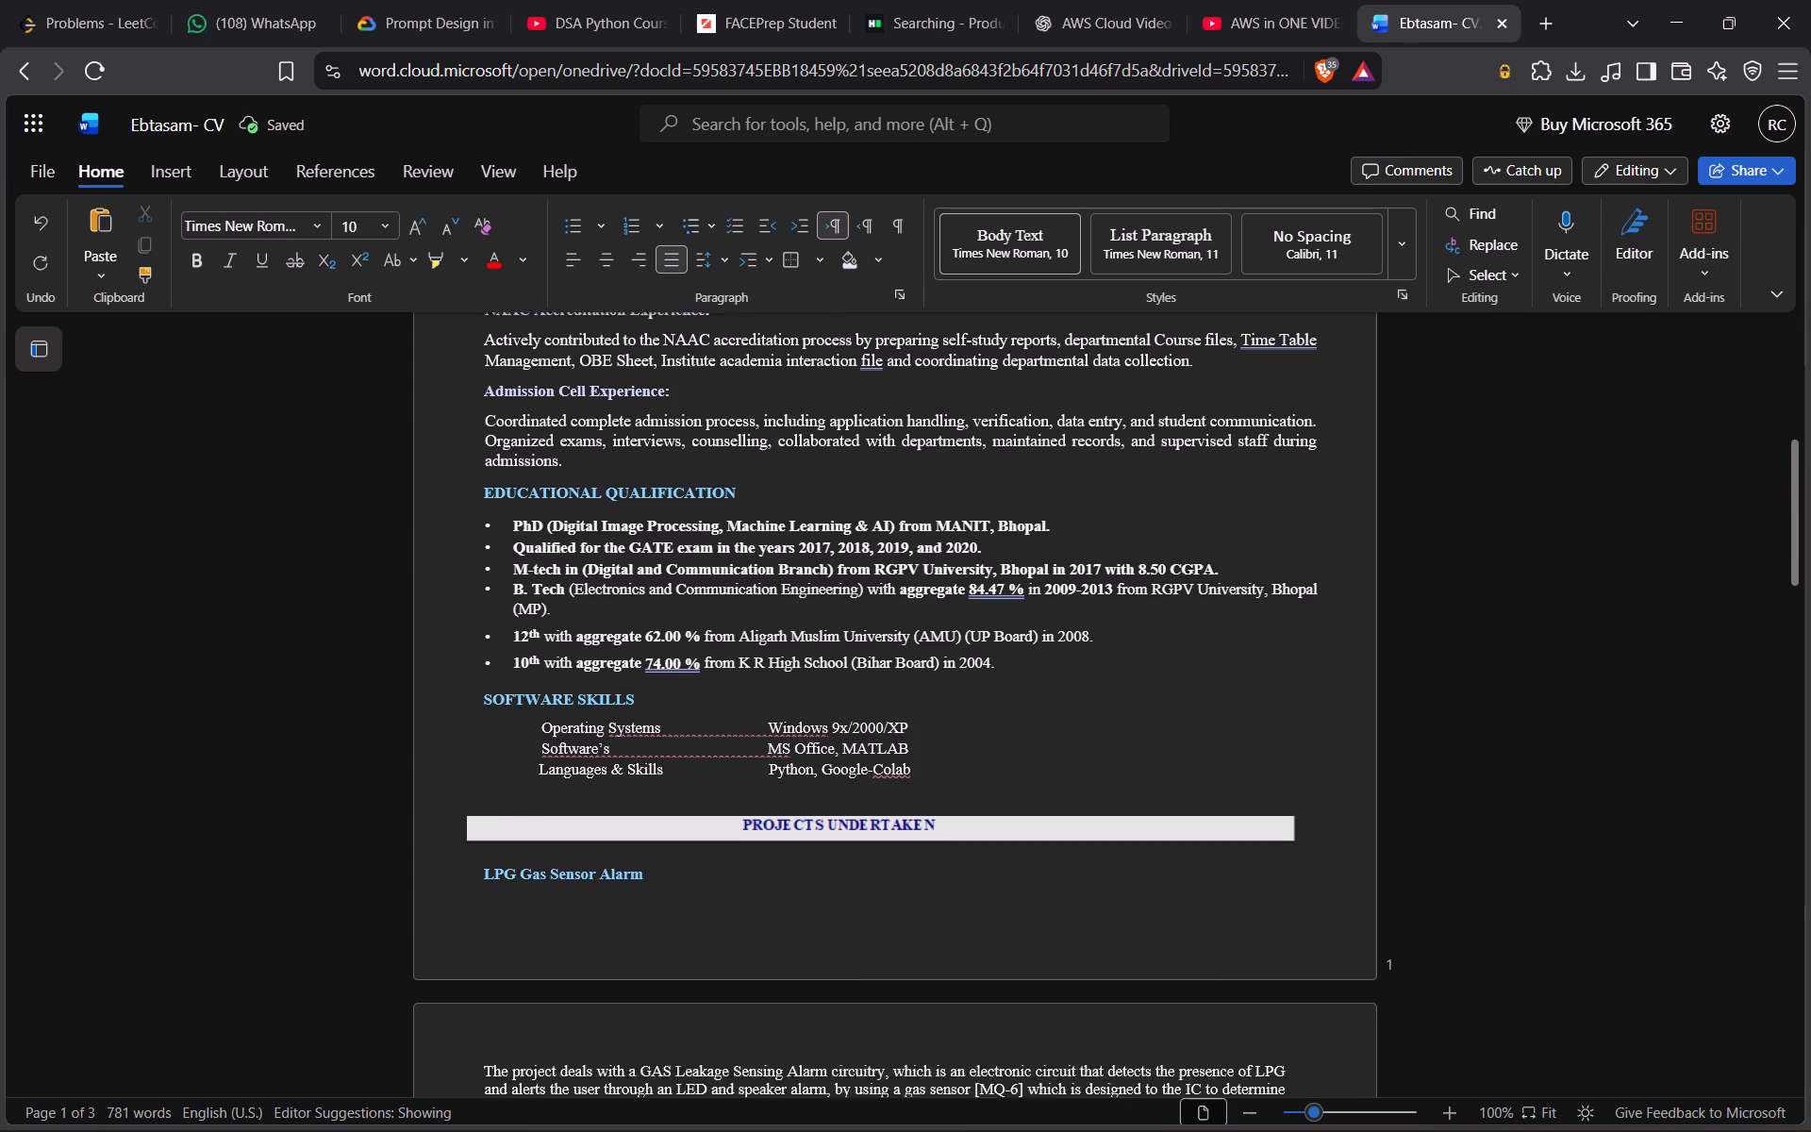
scroll(991, 809, down, 7)
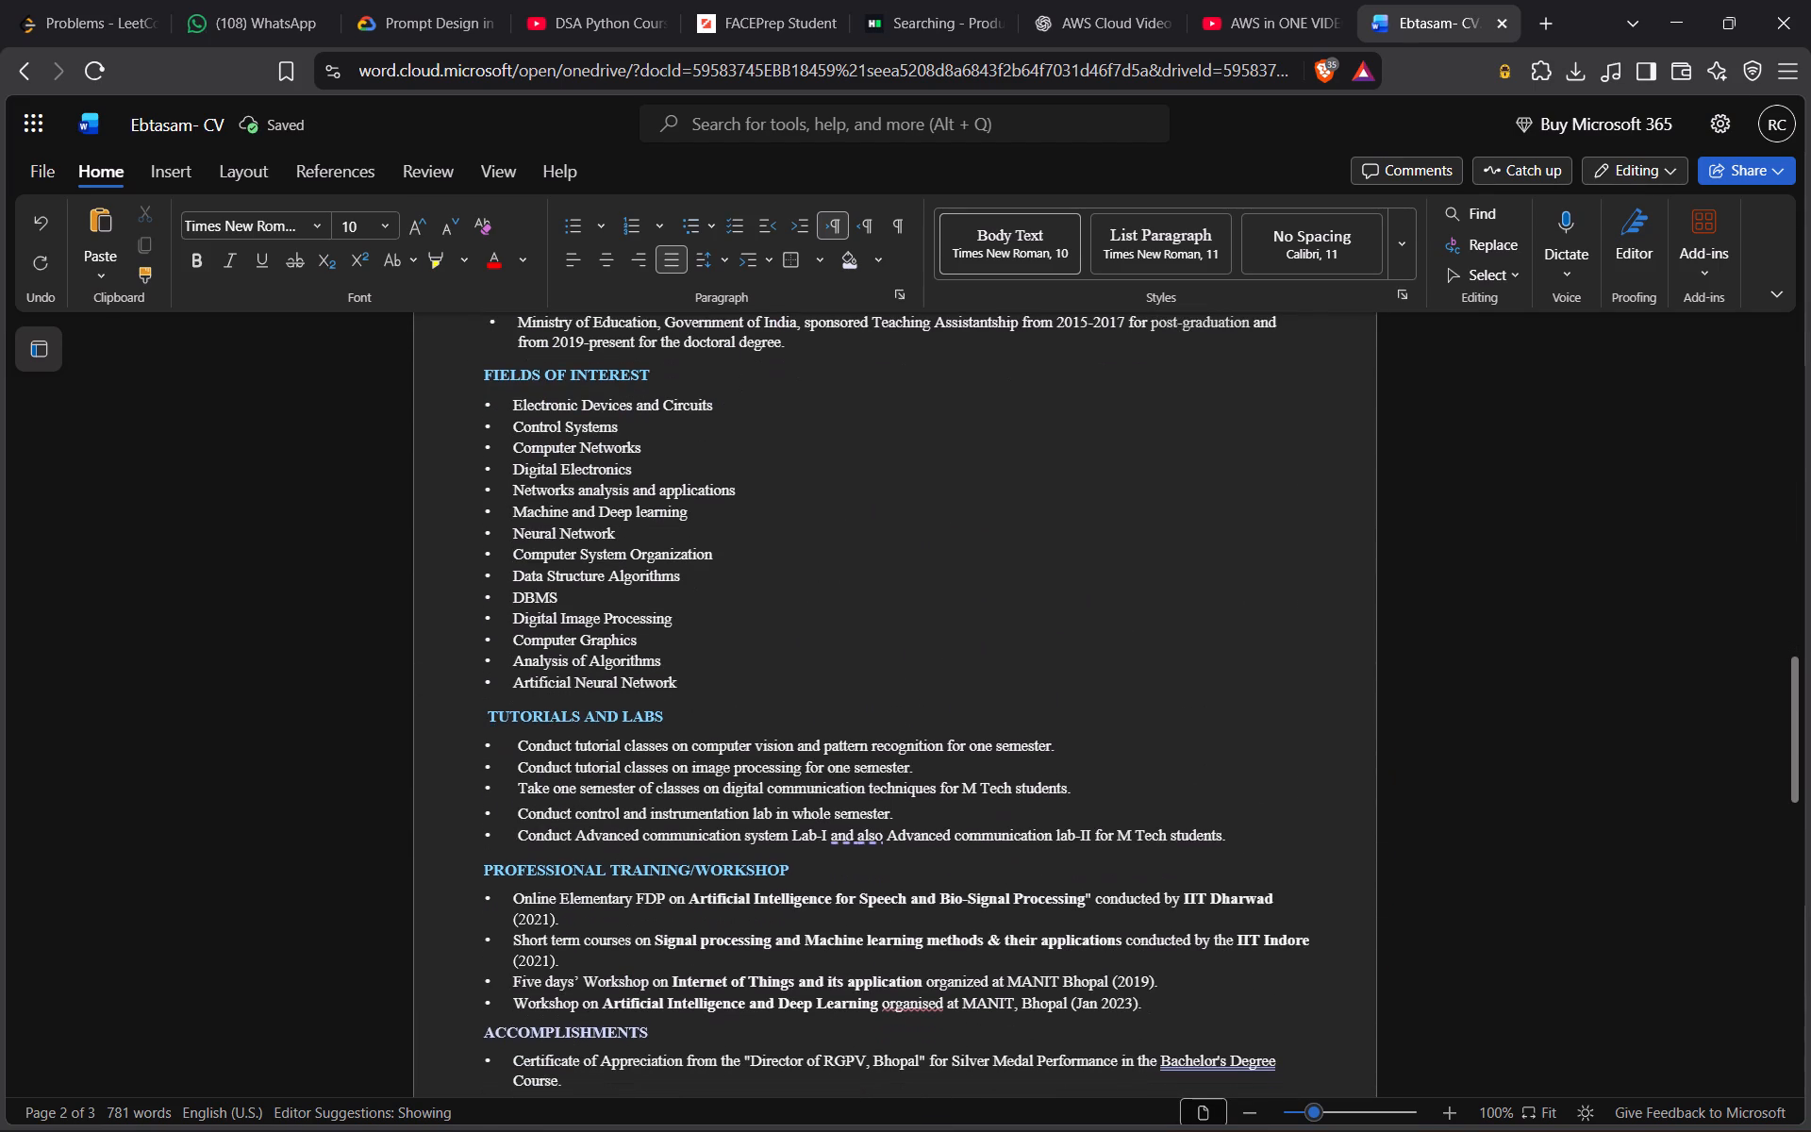
scroll(991, 809, down, 2)
scroll(991, 809, right, 1)
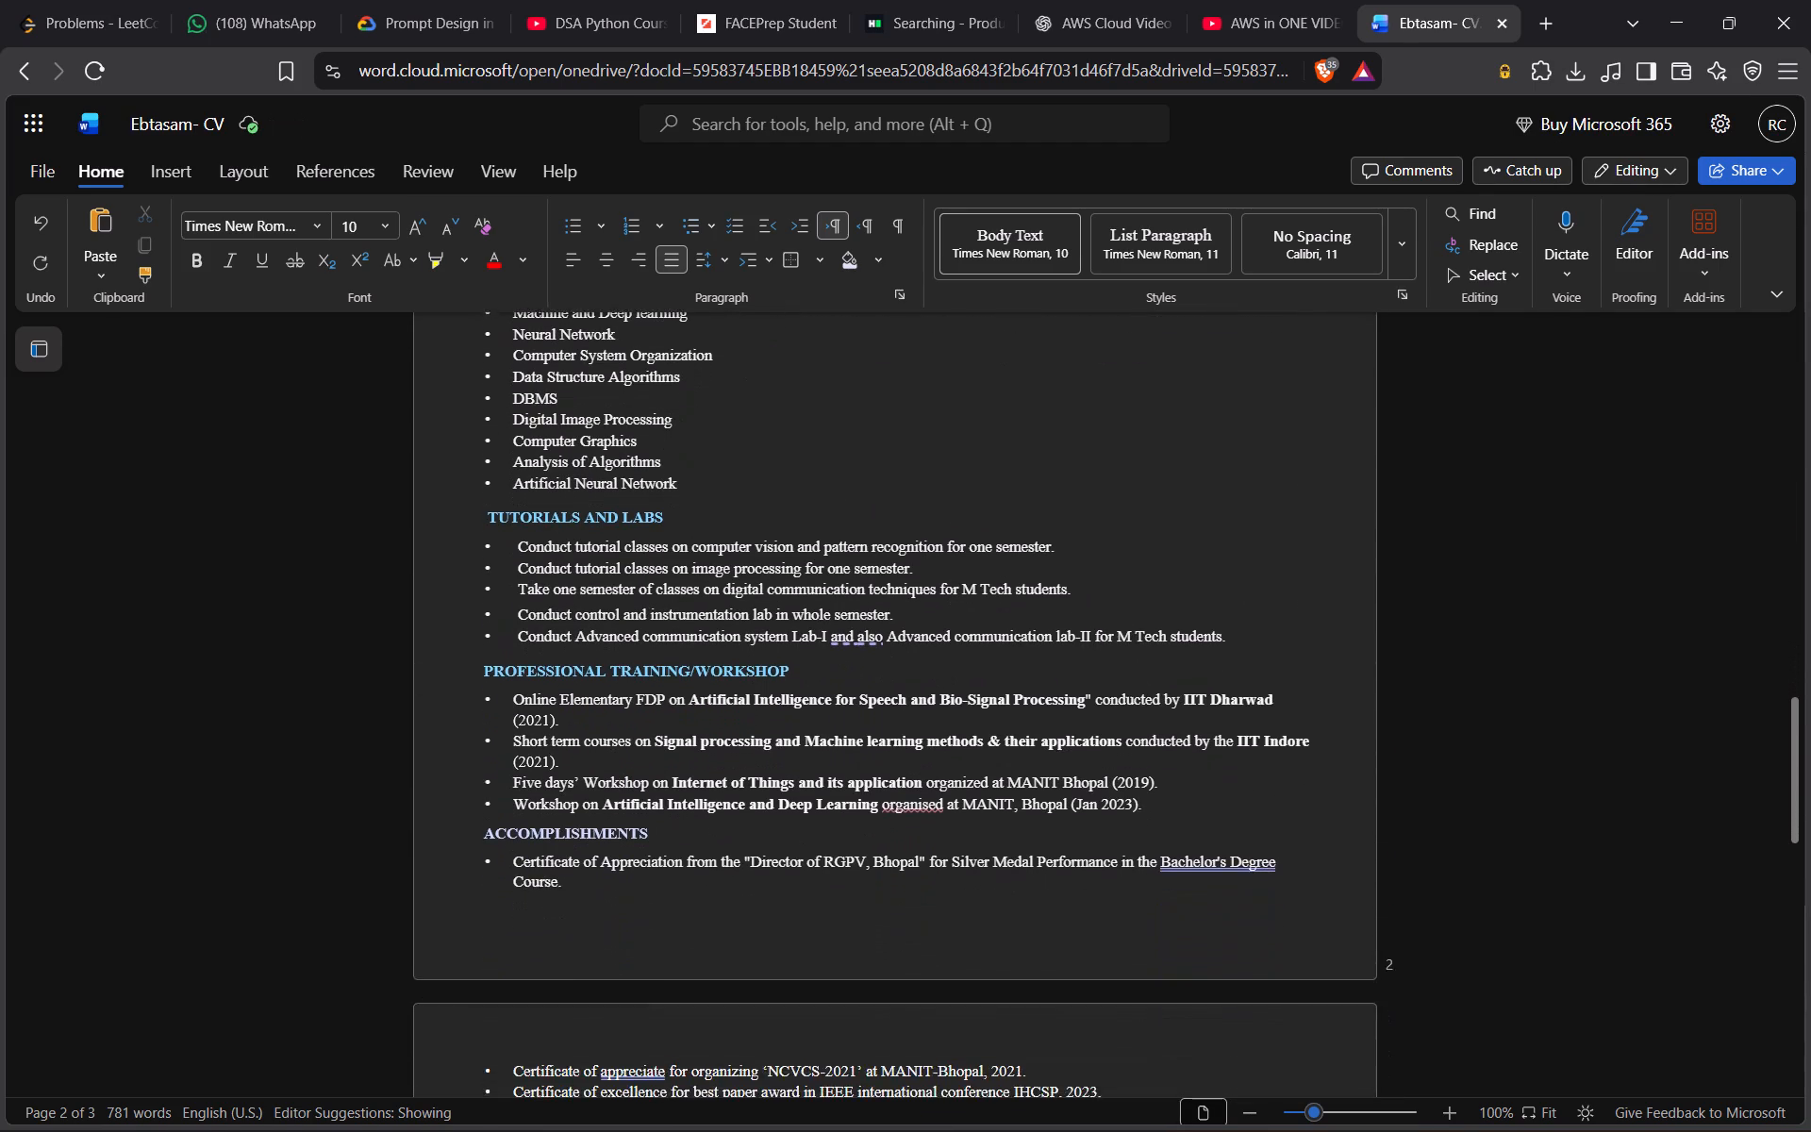
scroll(991, 809, right, 1)
scroll(991, 809, down, 3)
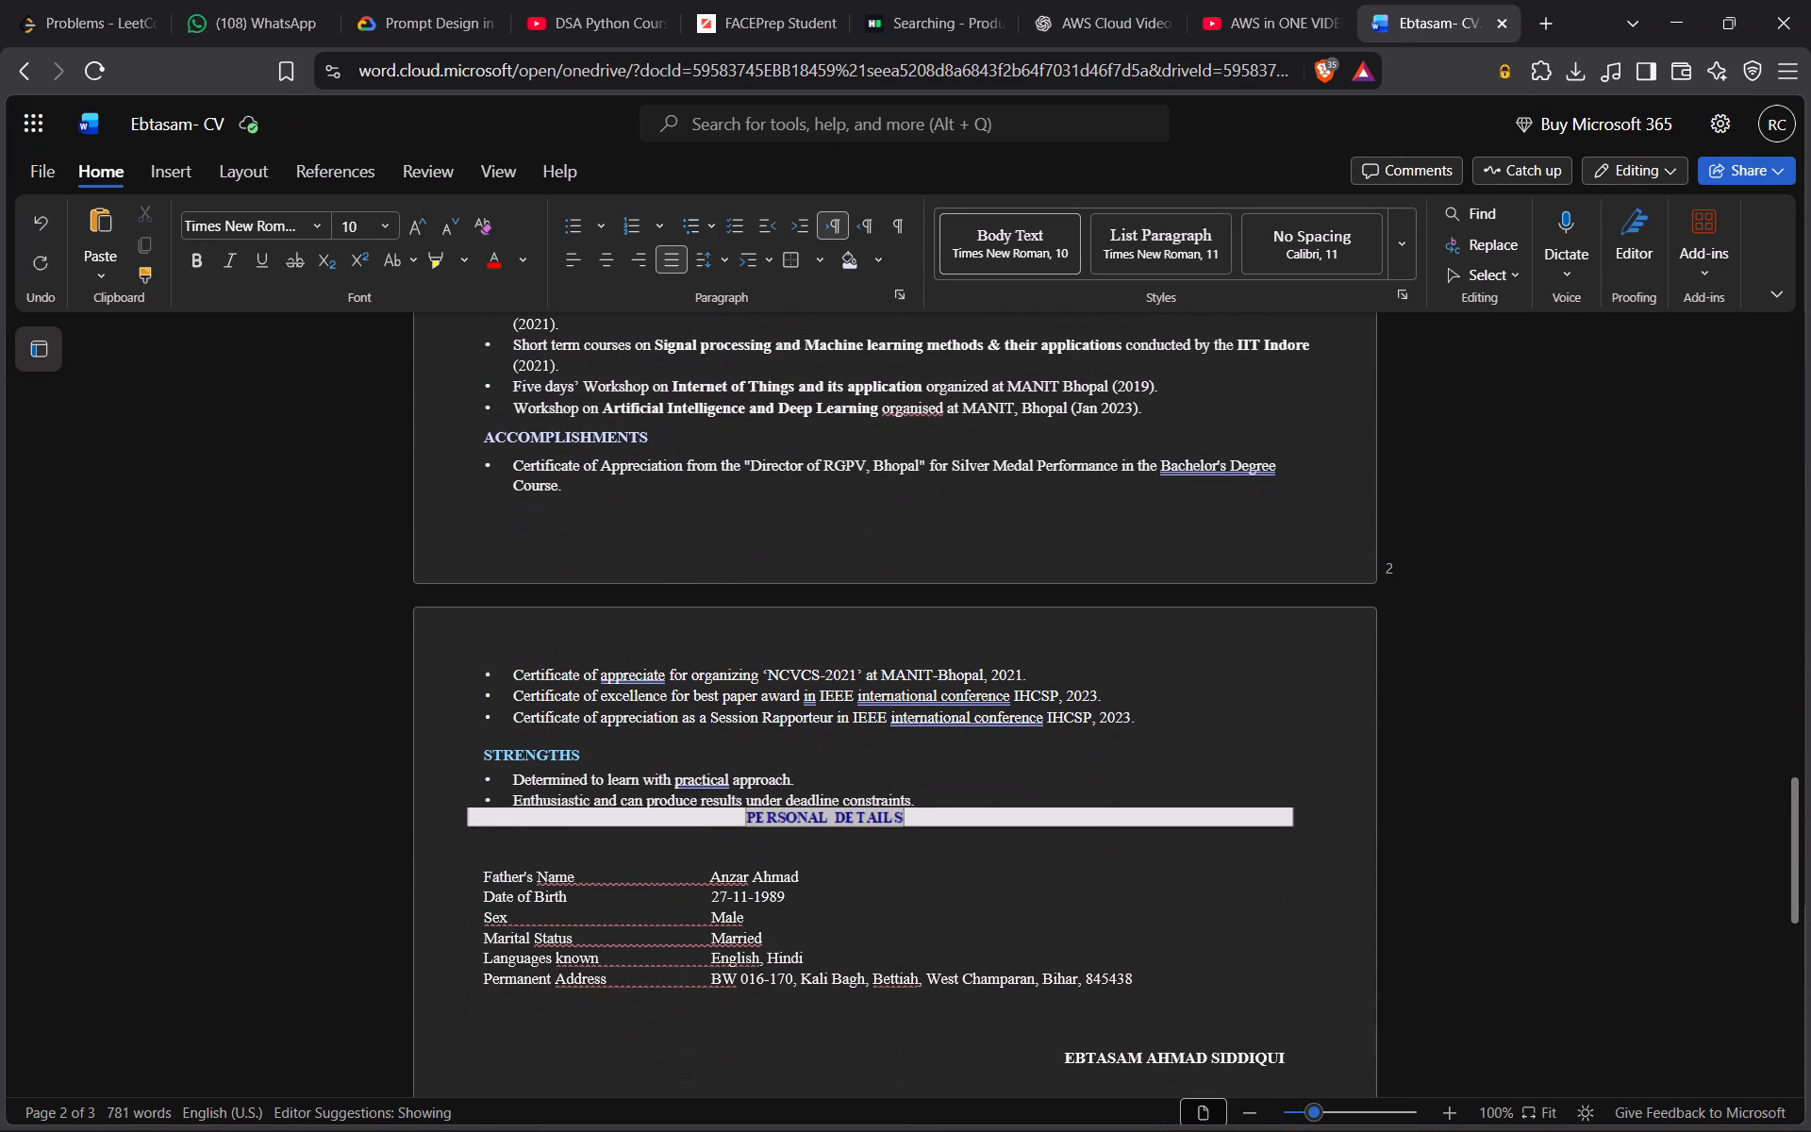
click(960, 796)
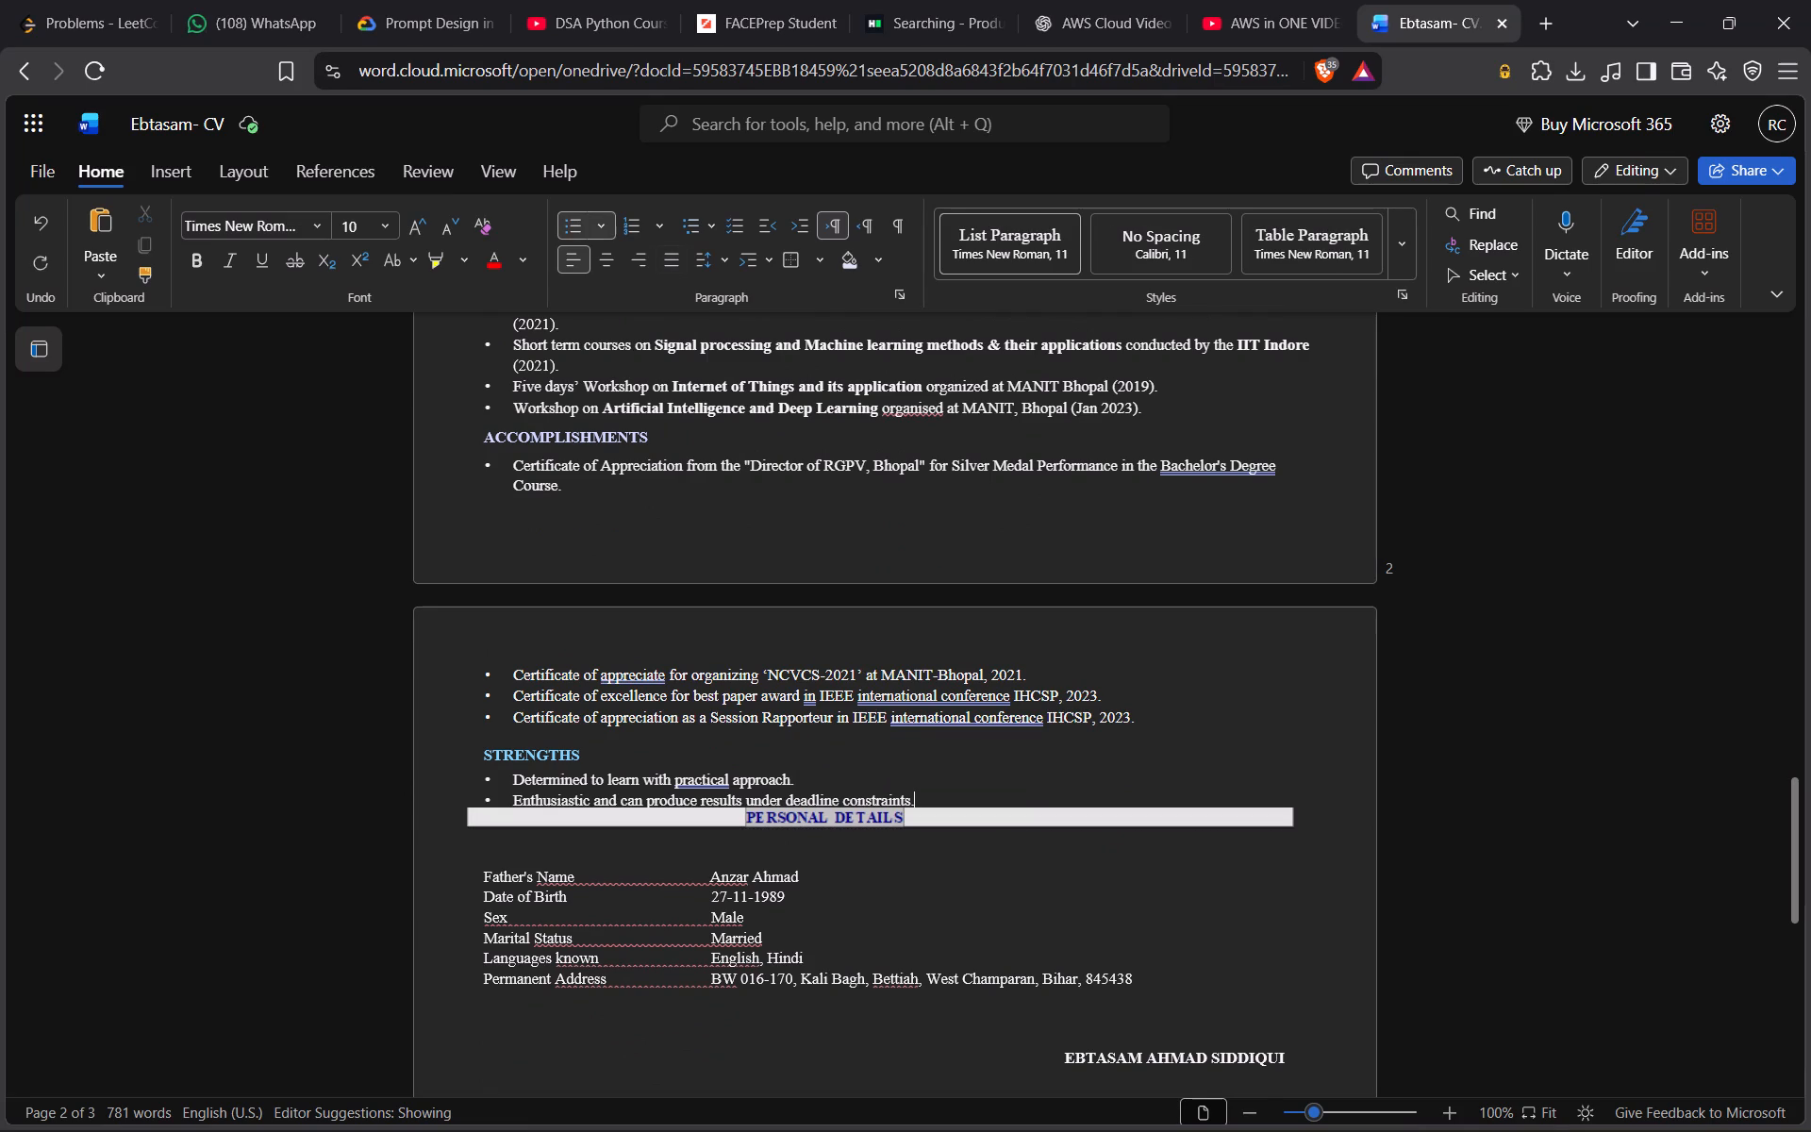
key(Return)
key(BackSpace)
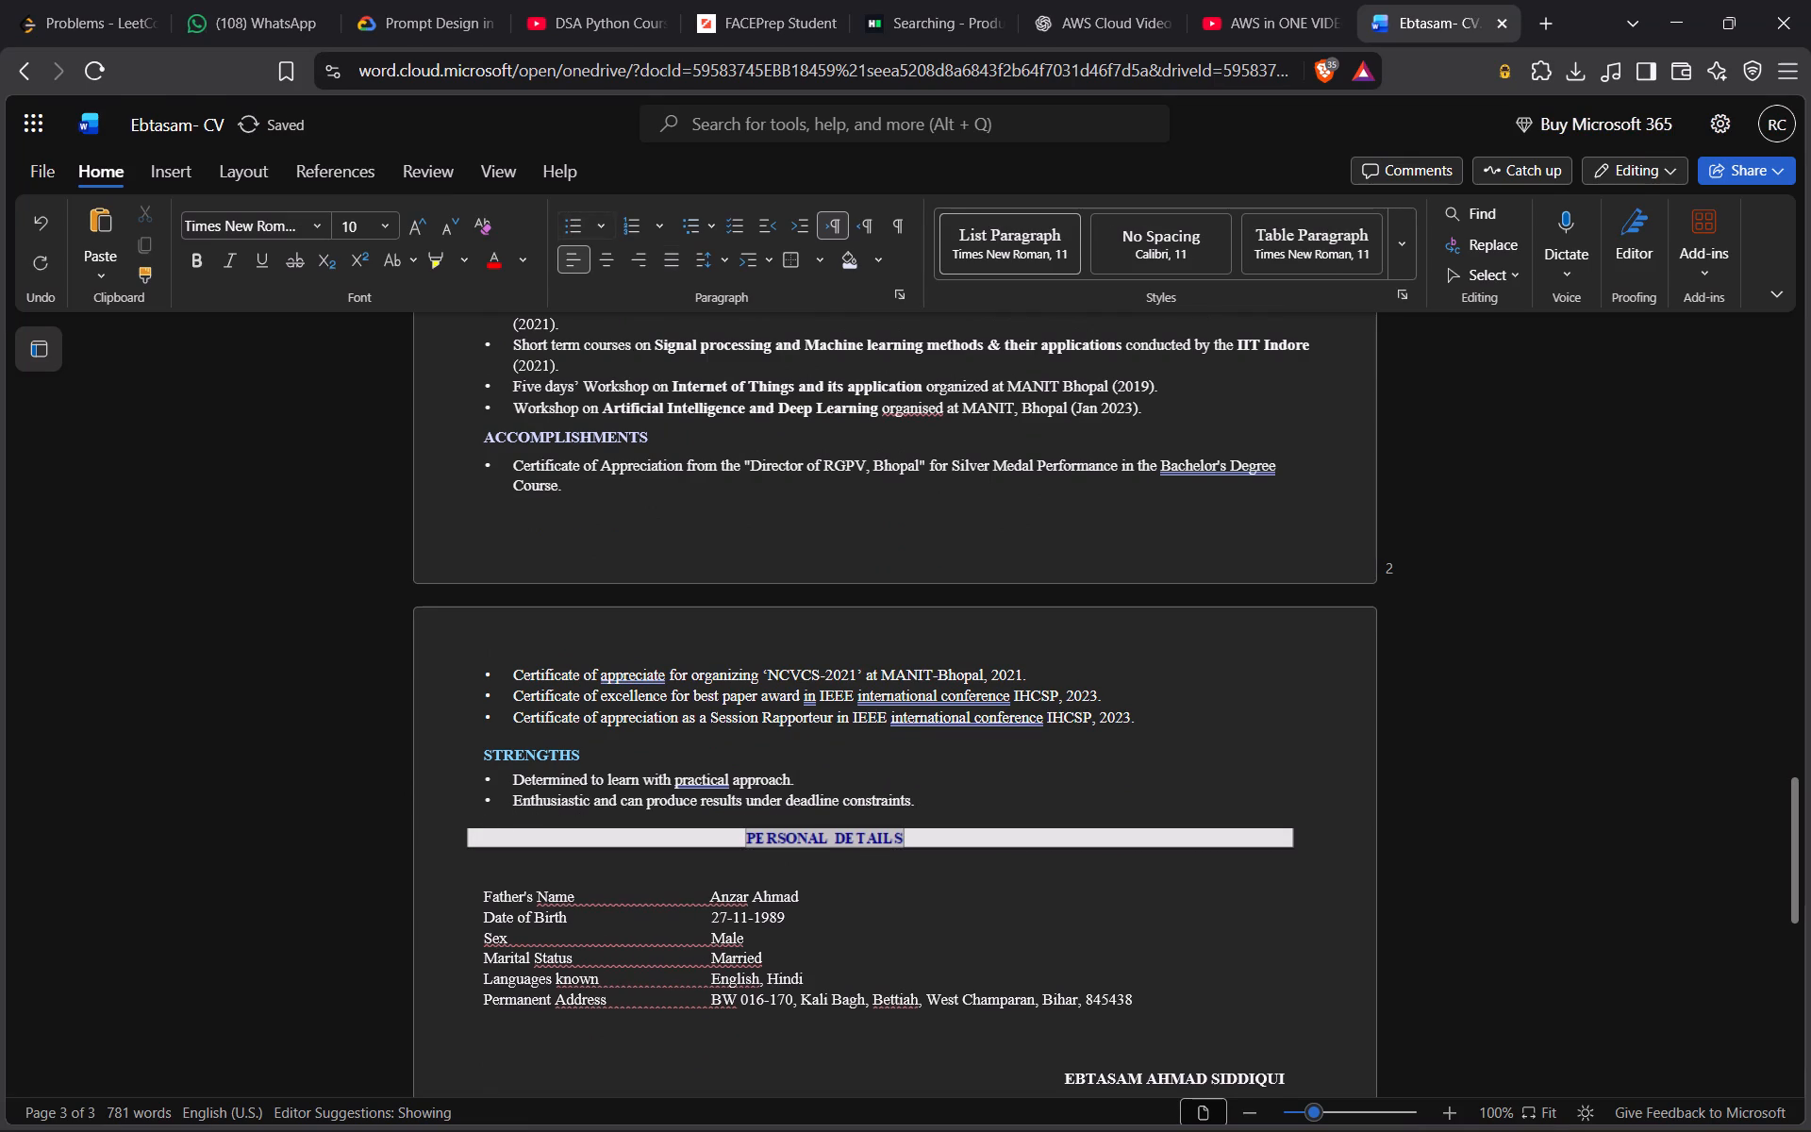
key(Return)
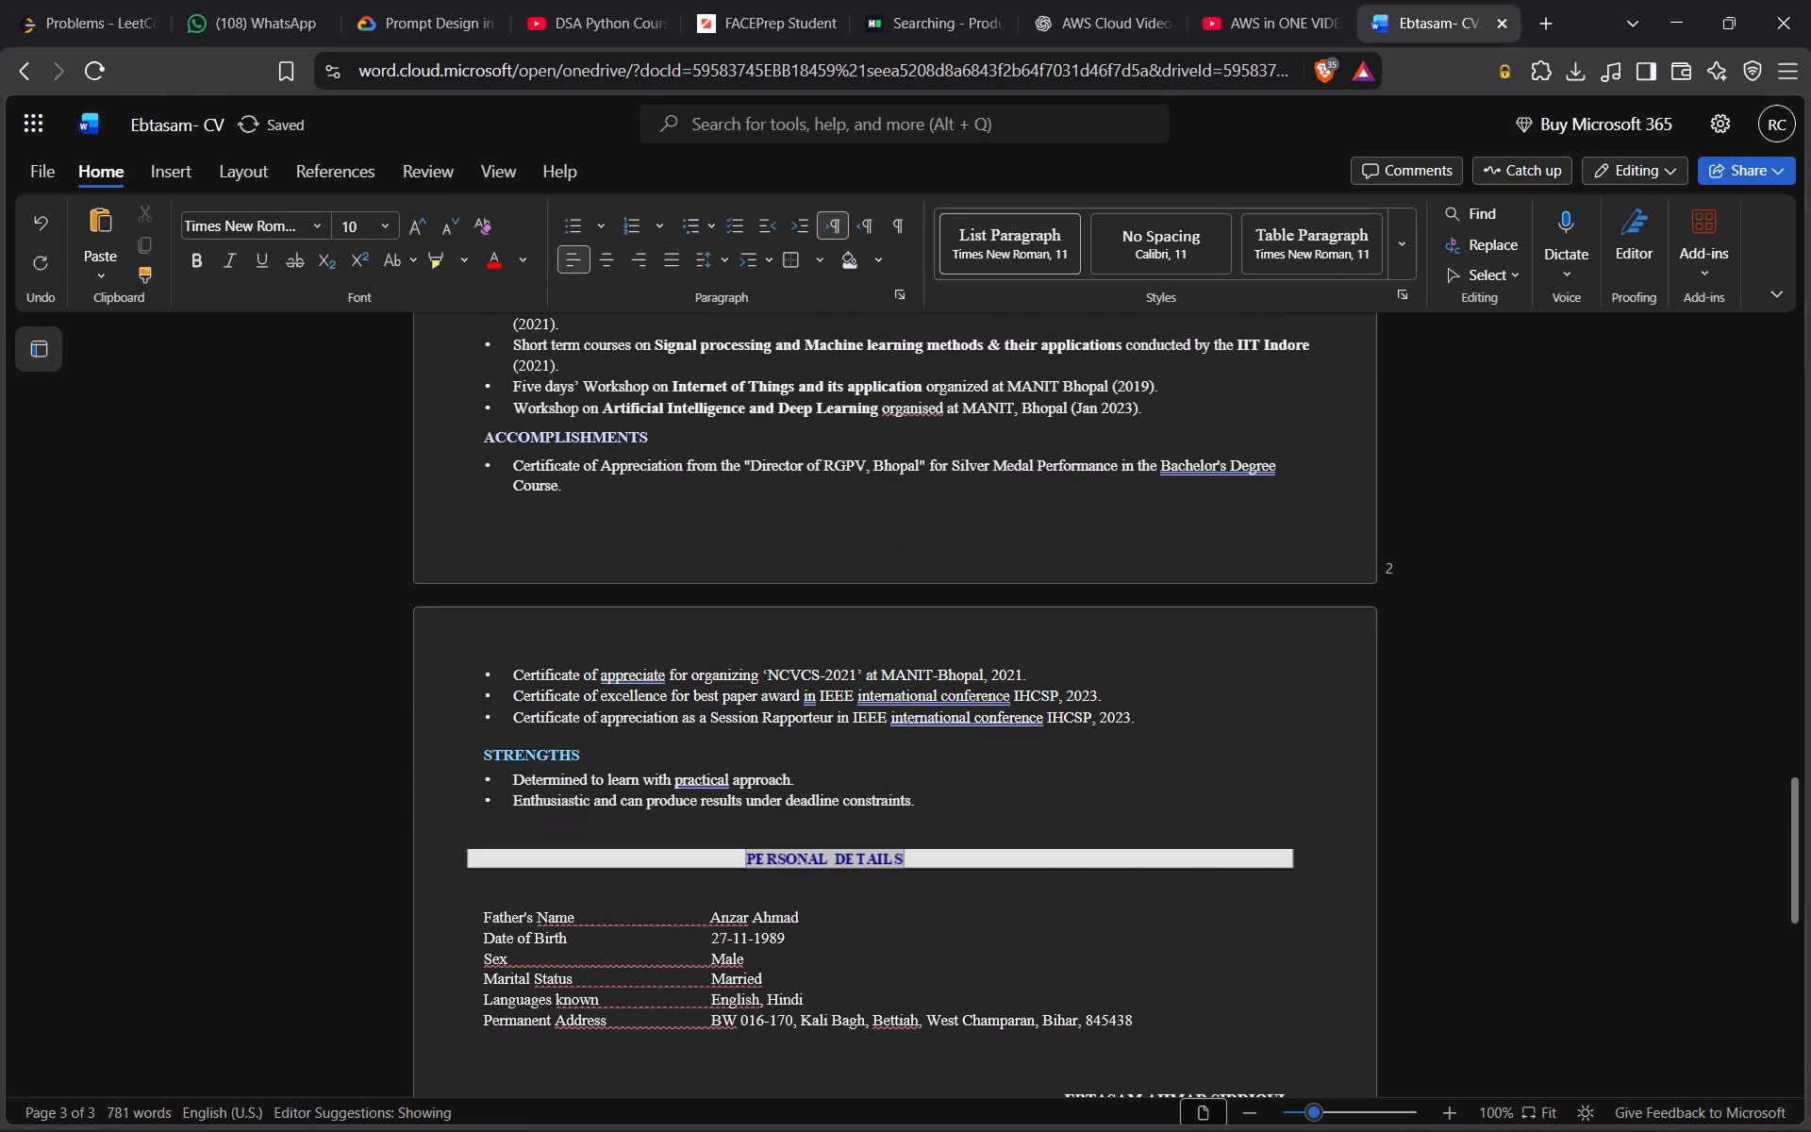
key(BackSpace)
key(BackSpace)
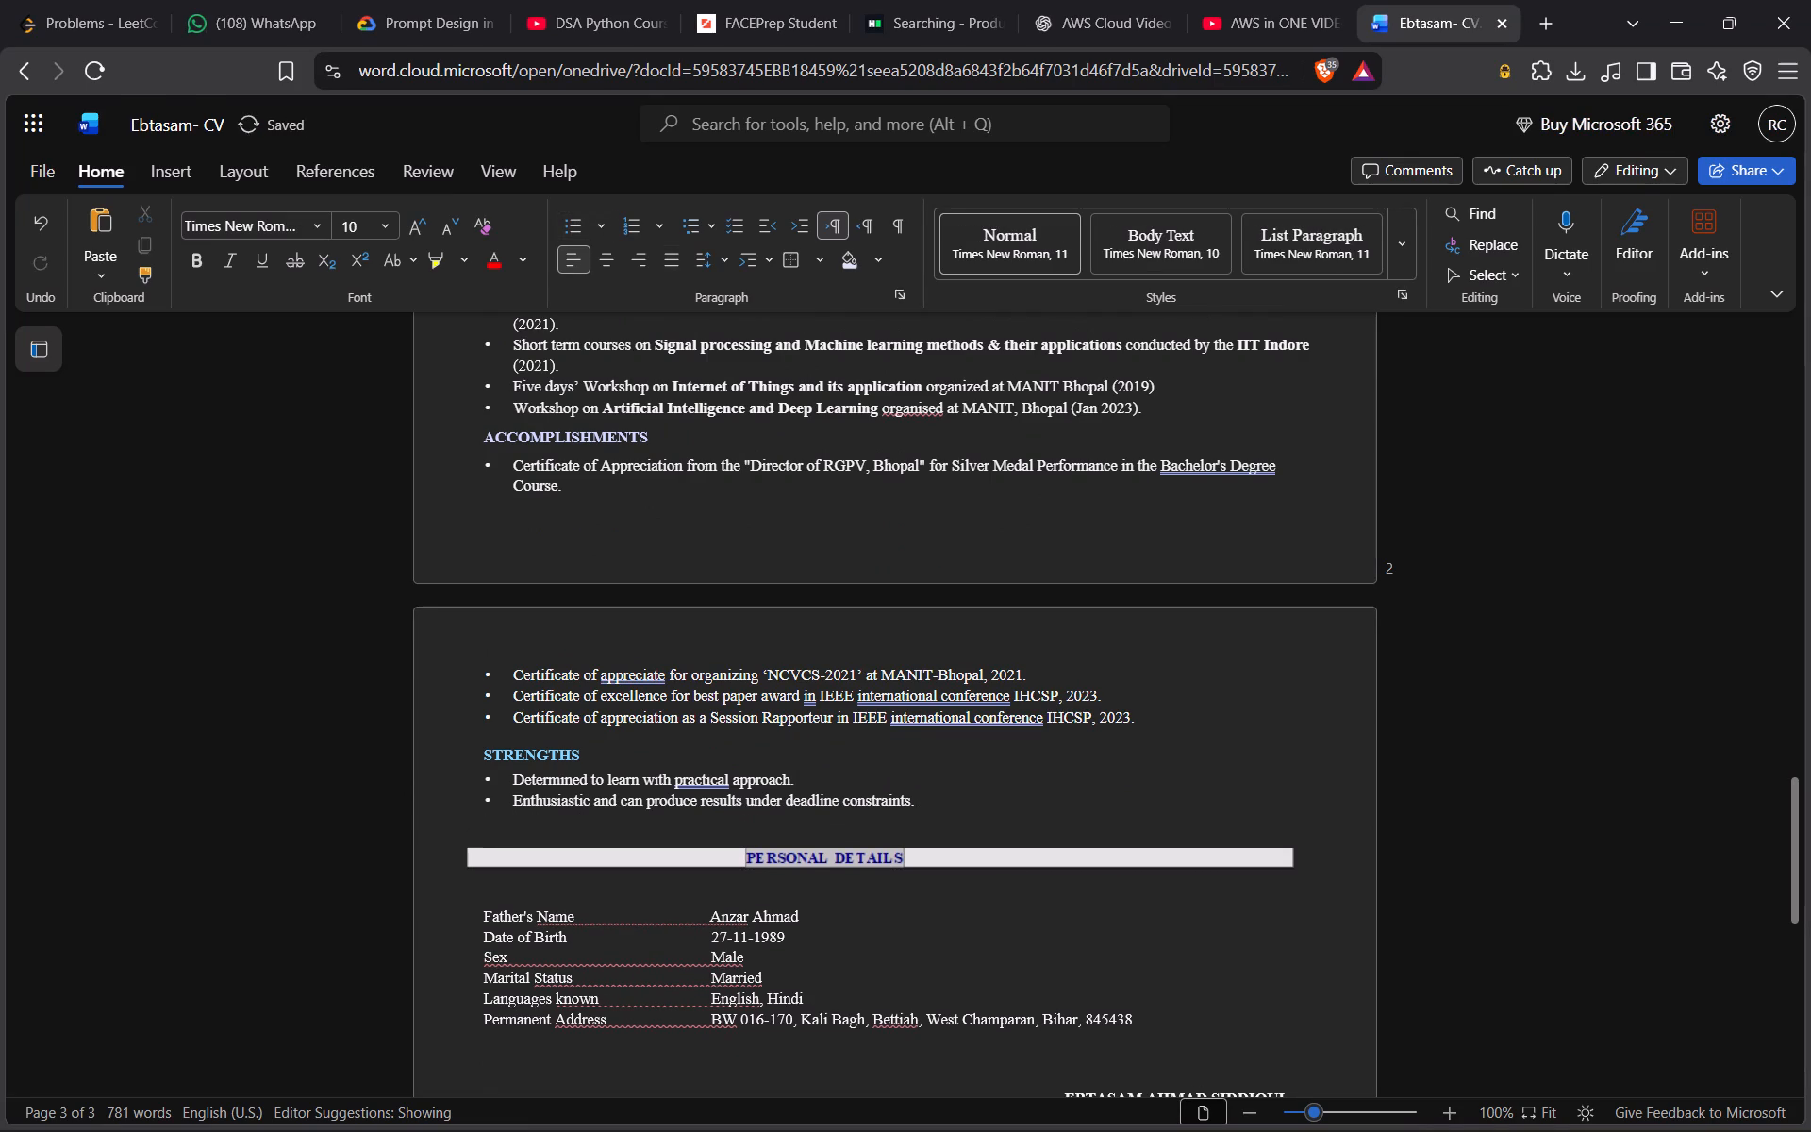
key(BackSpace)
Replace the closing signature name below the personal details with the account holder's full name in capitals.
scroll(1094, 903, down, 1)
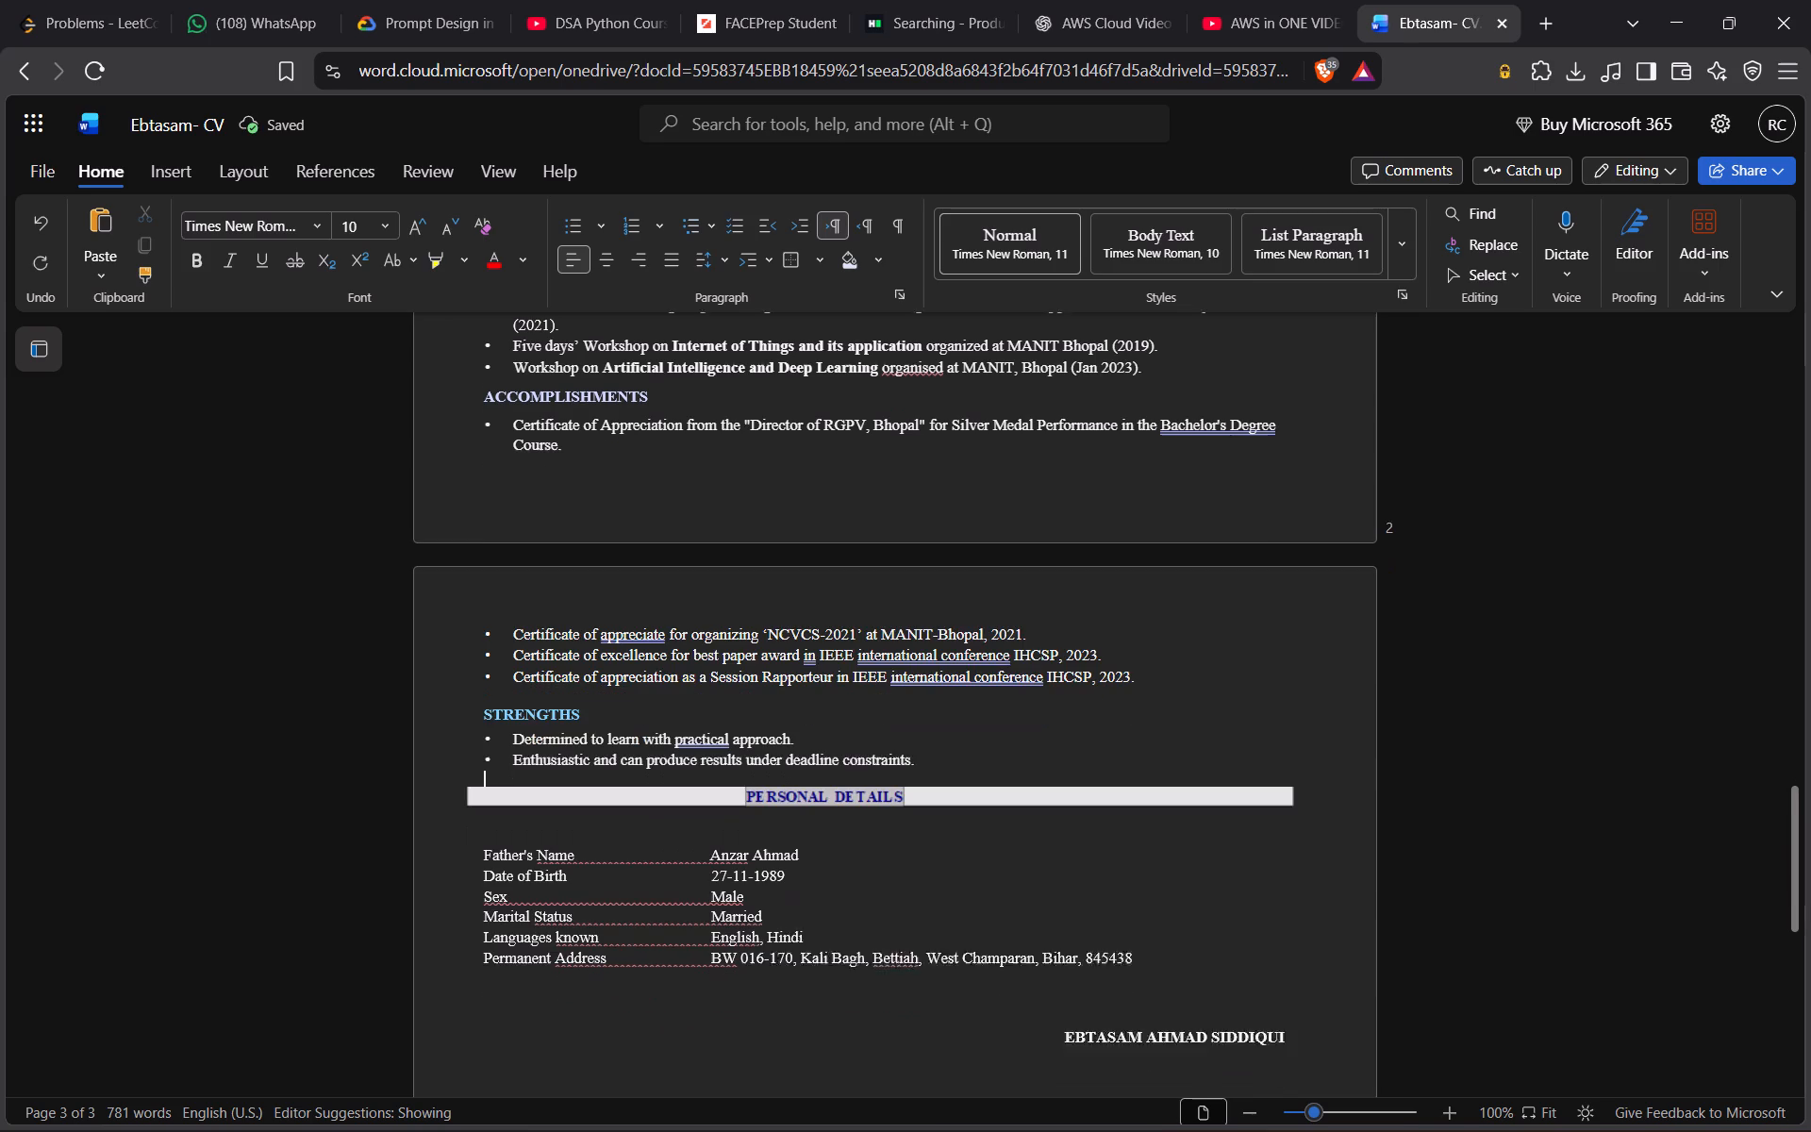
scroll(1094, 903, down, 4)
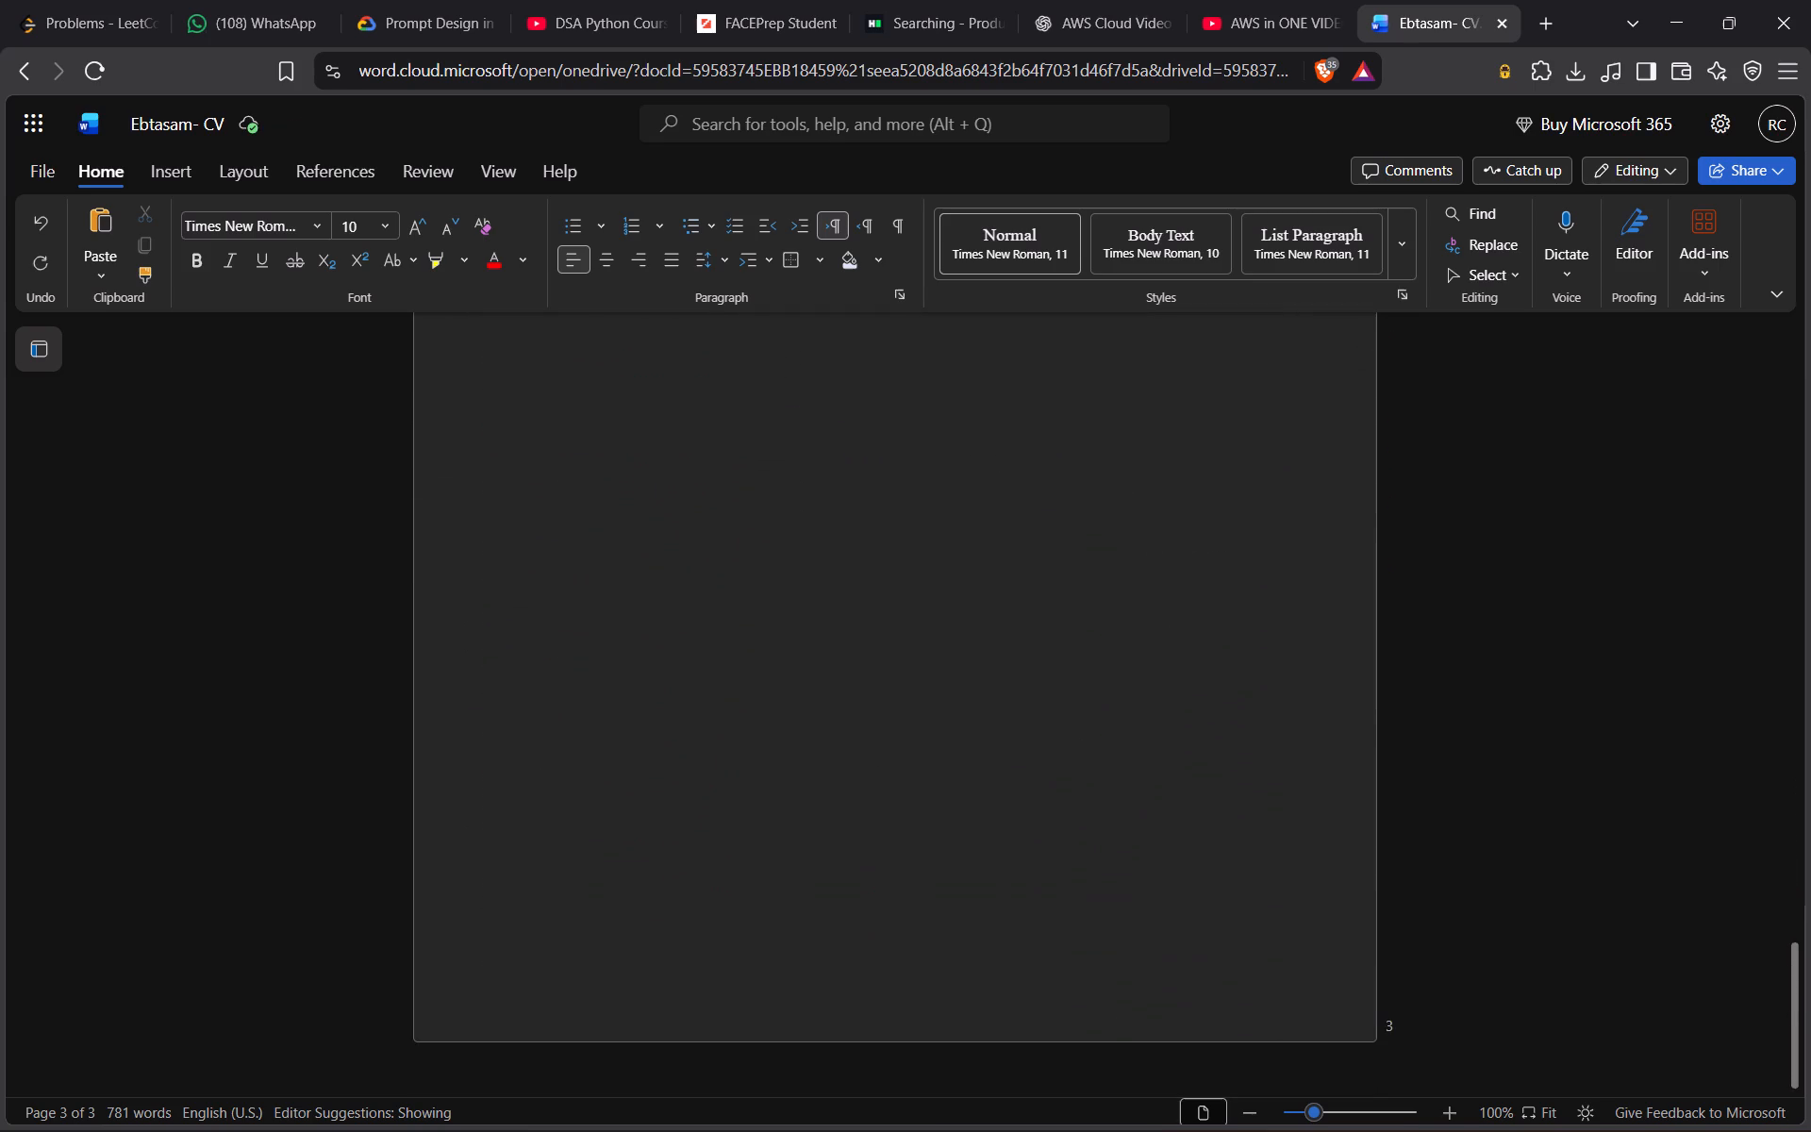
scroll(1094, 903, down, 2)
drag(1310, 880, 1255, 882)
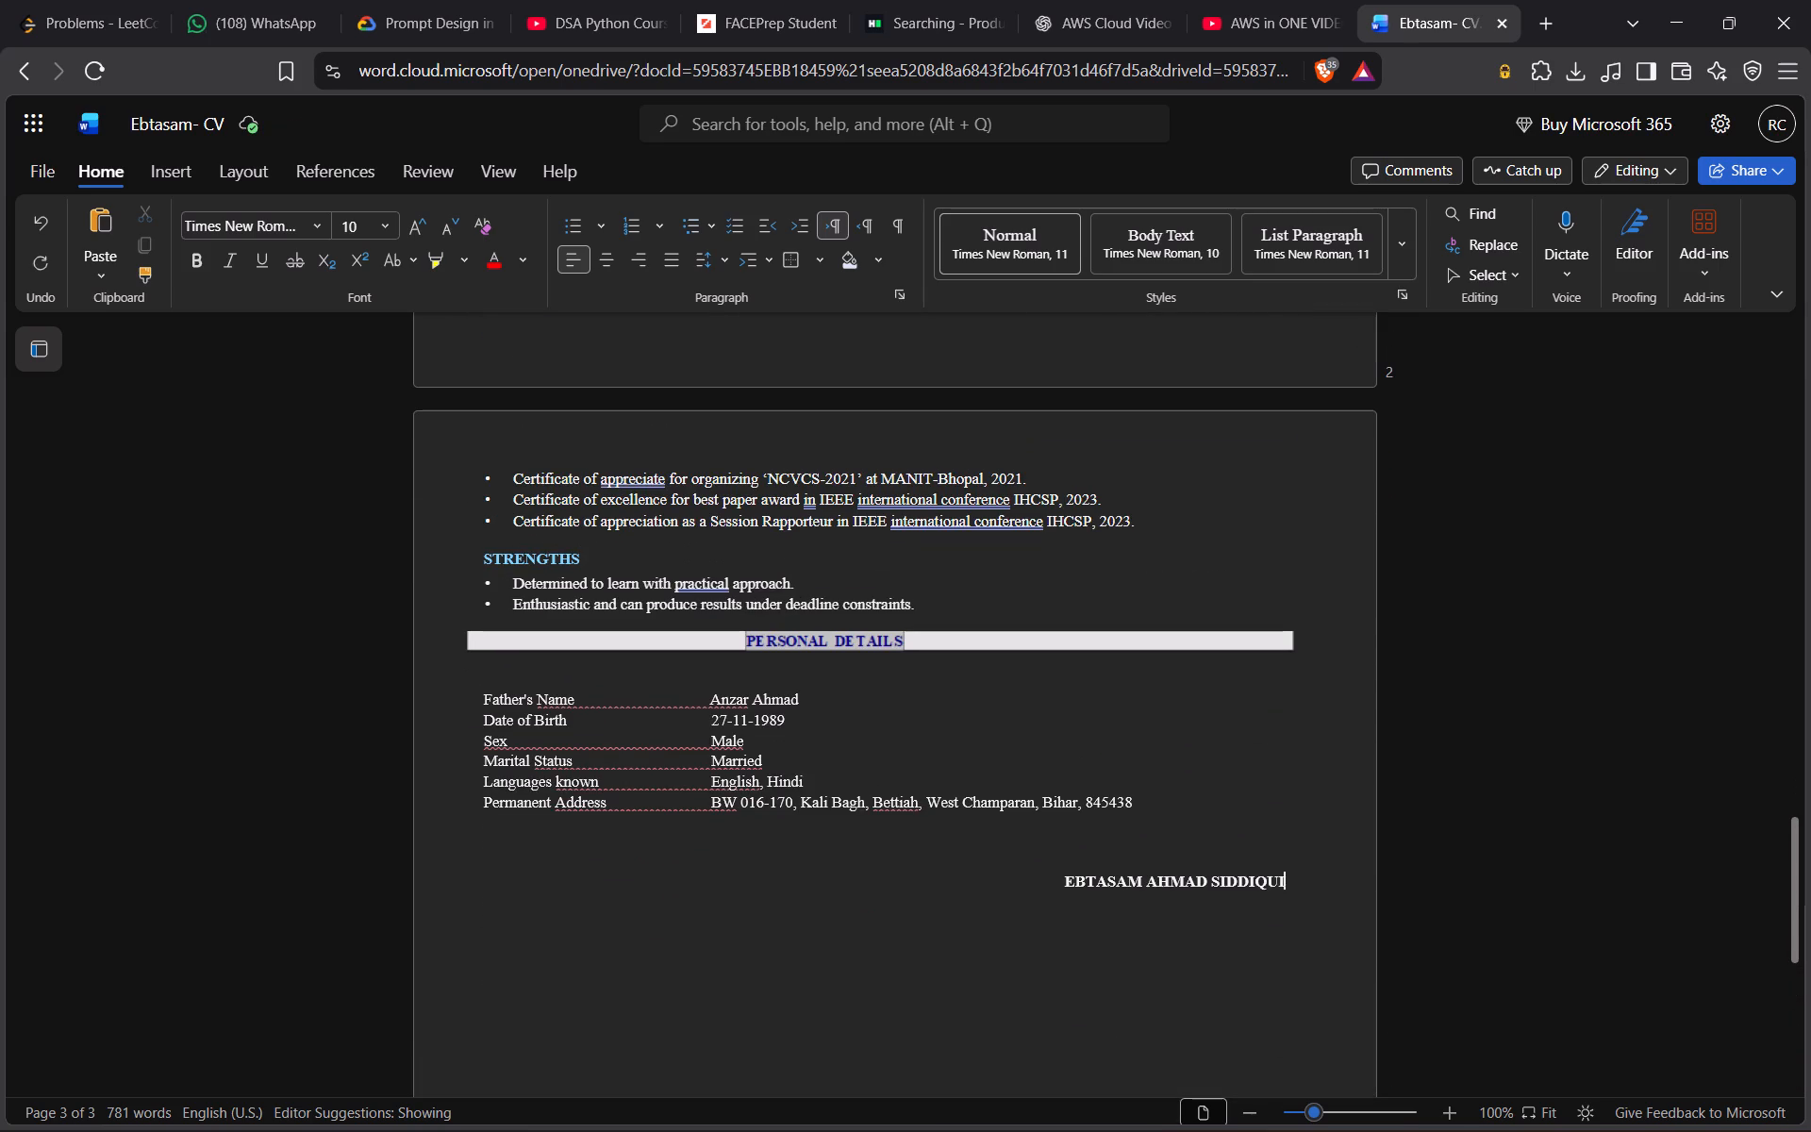
drag(1255, 882, 1034, 891)
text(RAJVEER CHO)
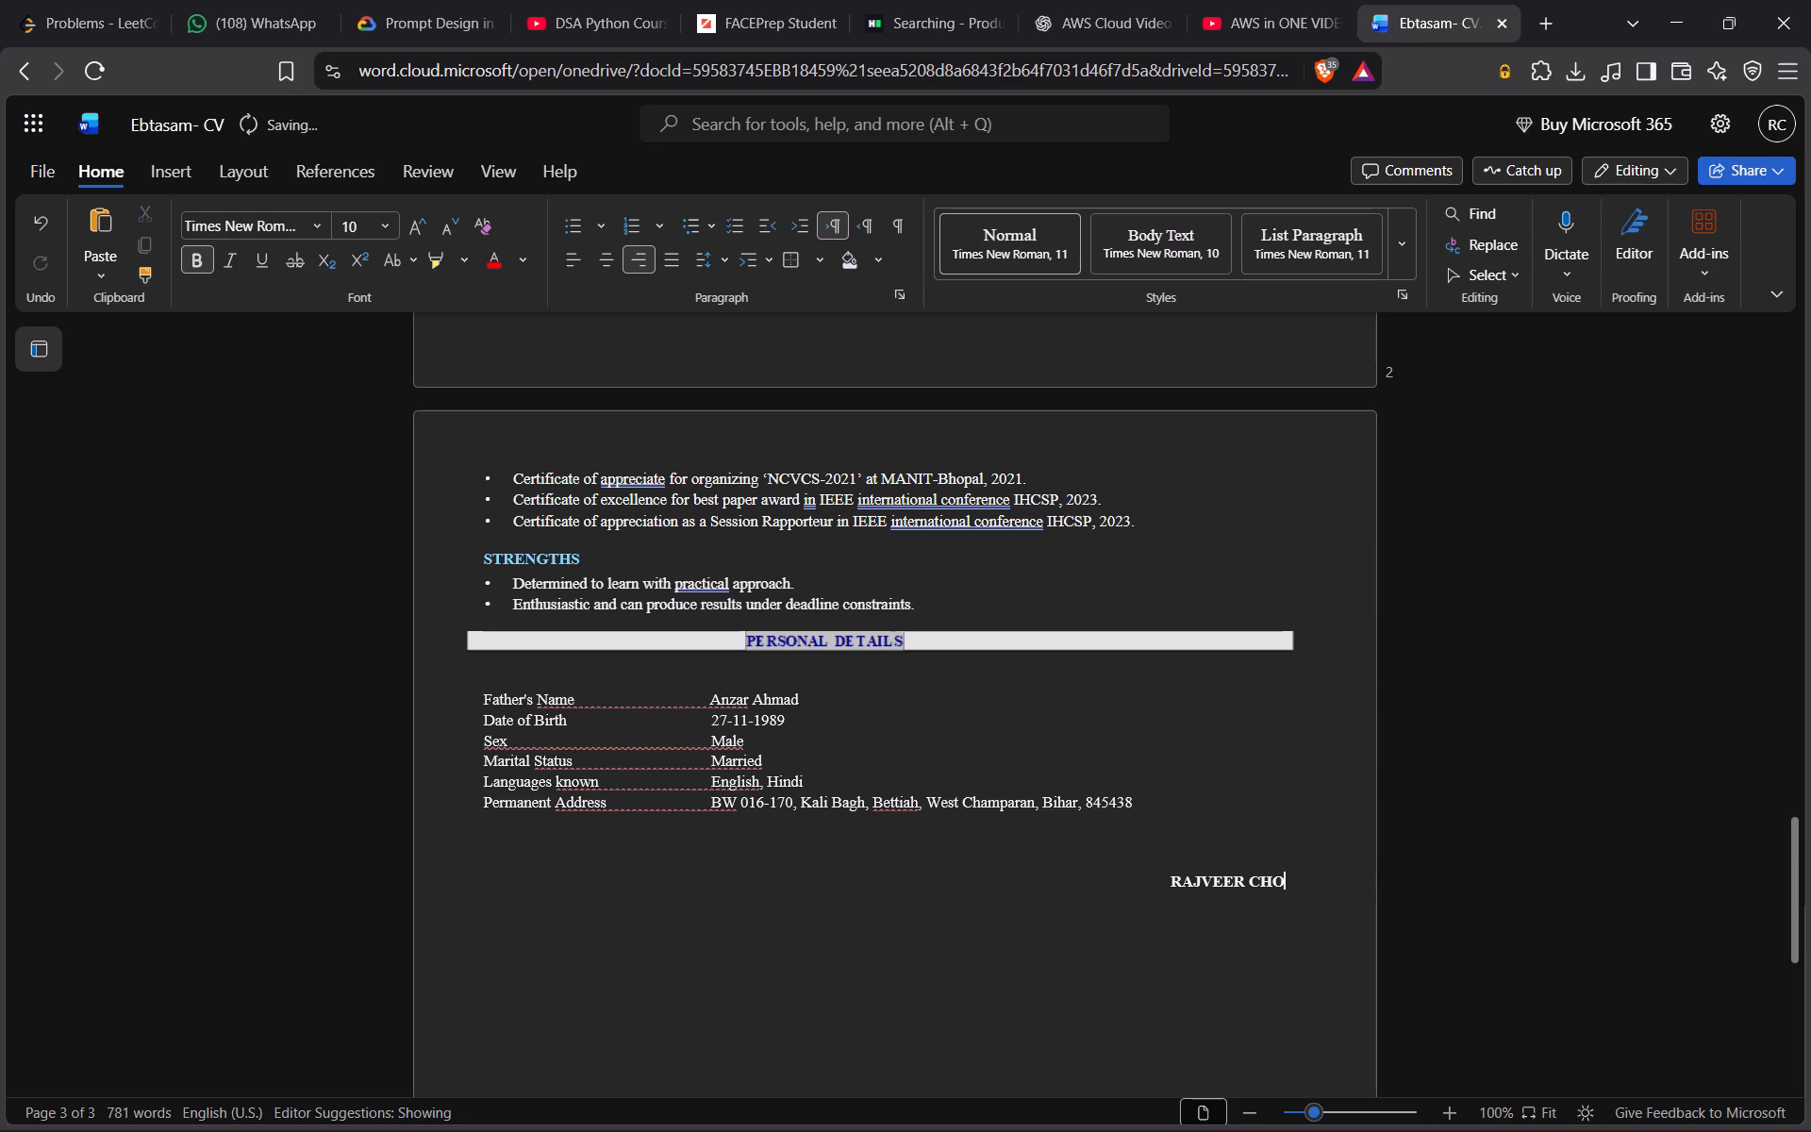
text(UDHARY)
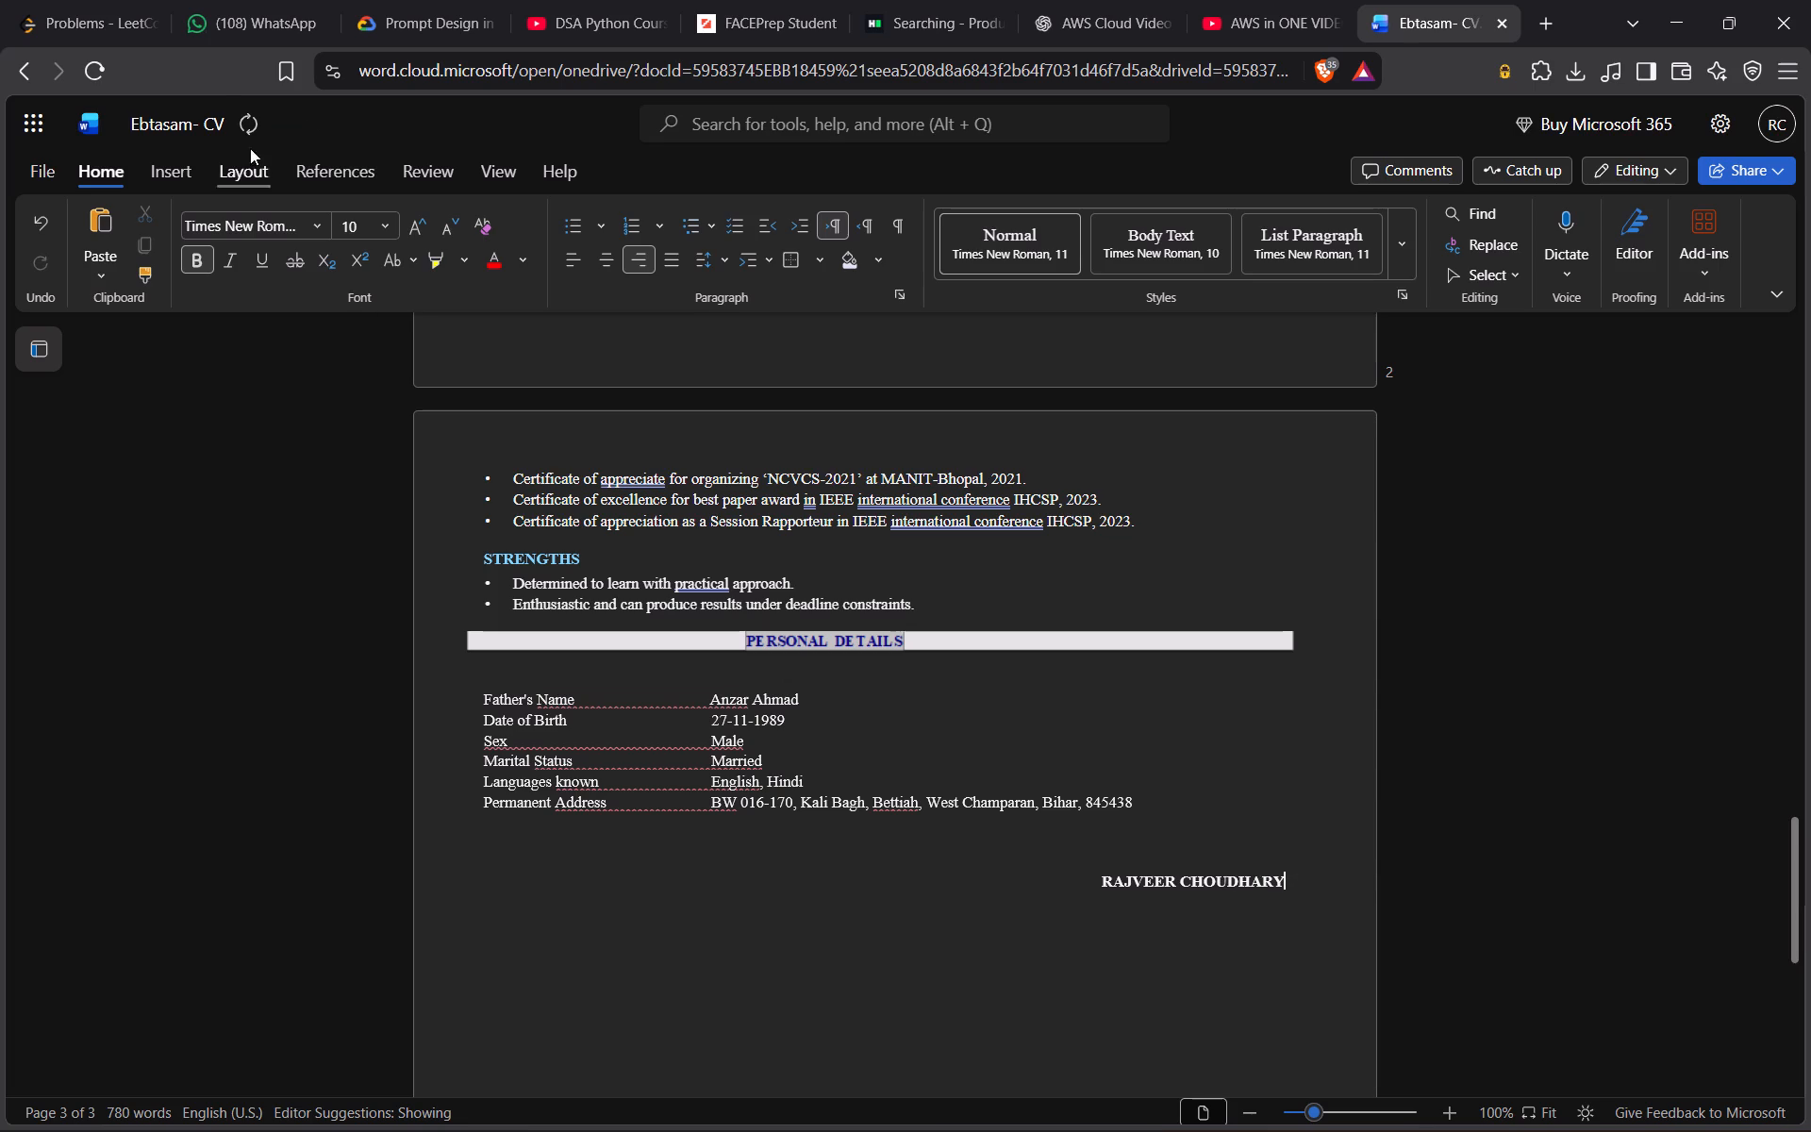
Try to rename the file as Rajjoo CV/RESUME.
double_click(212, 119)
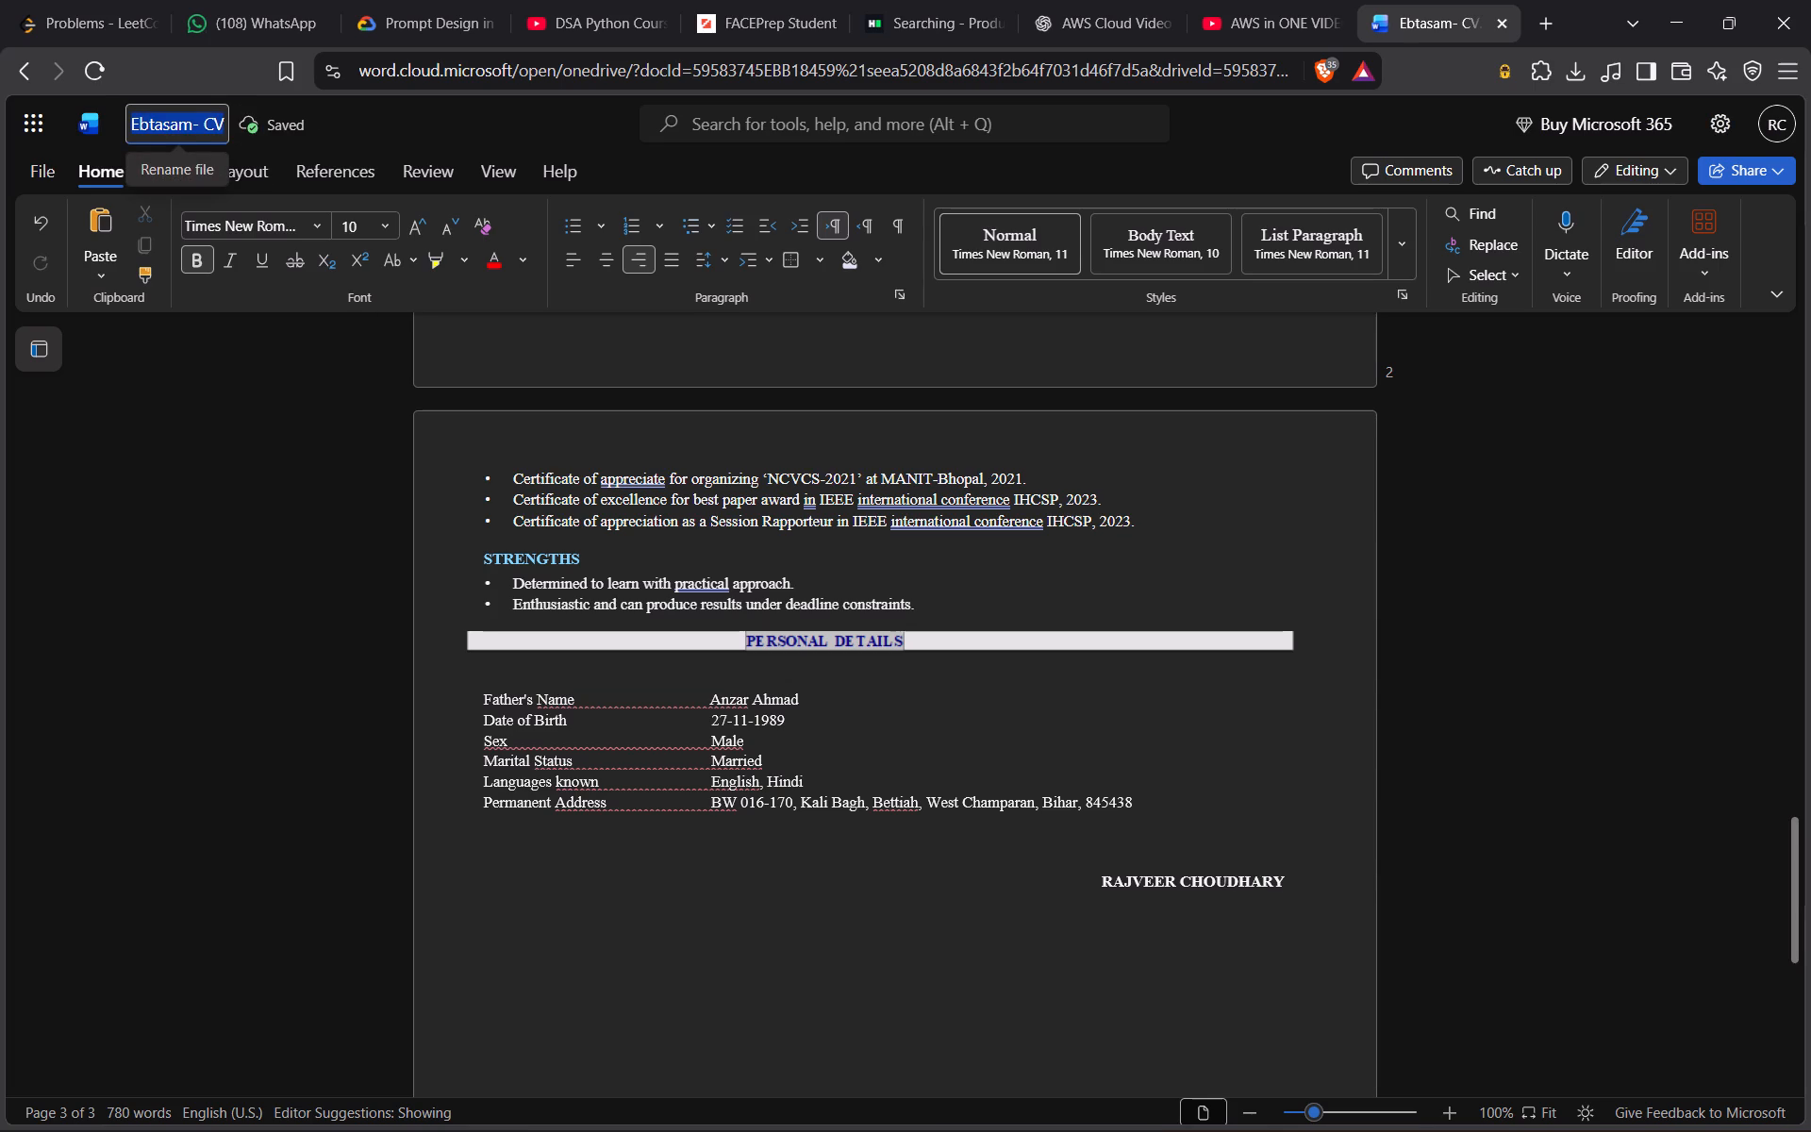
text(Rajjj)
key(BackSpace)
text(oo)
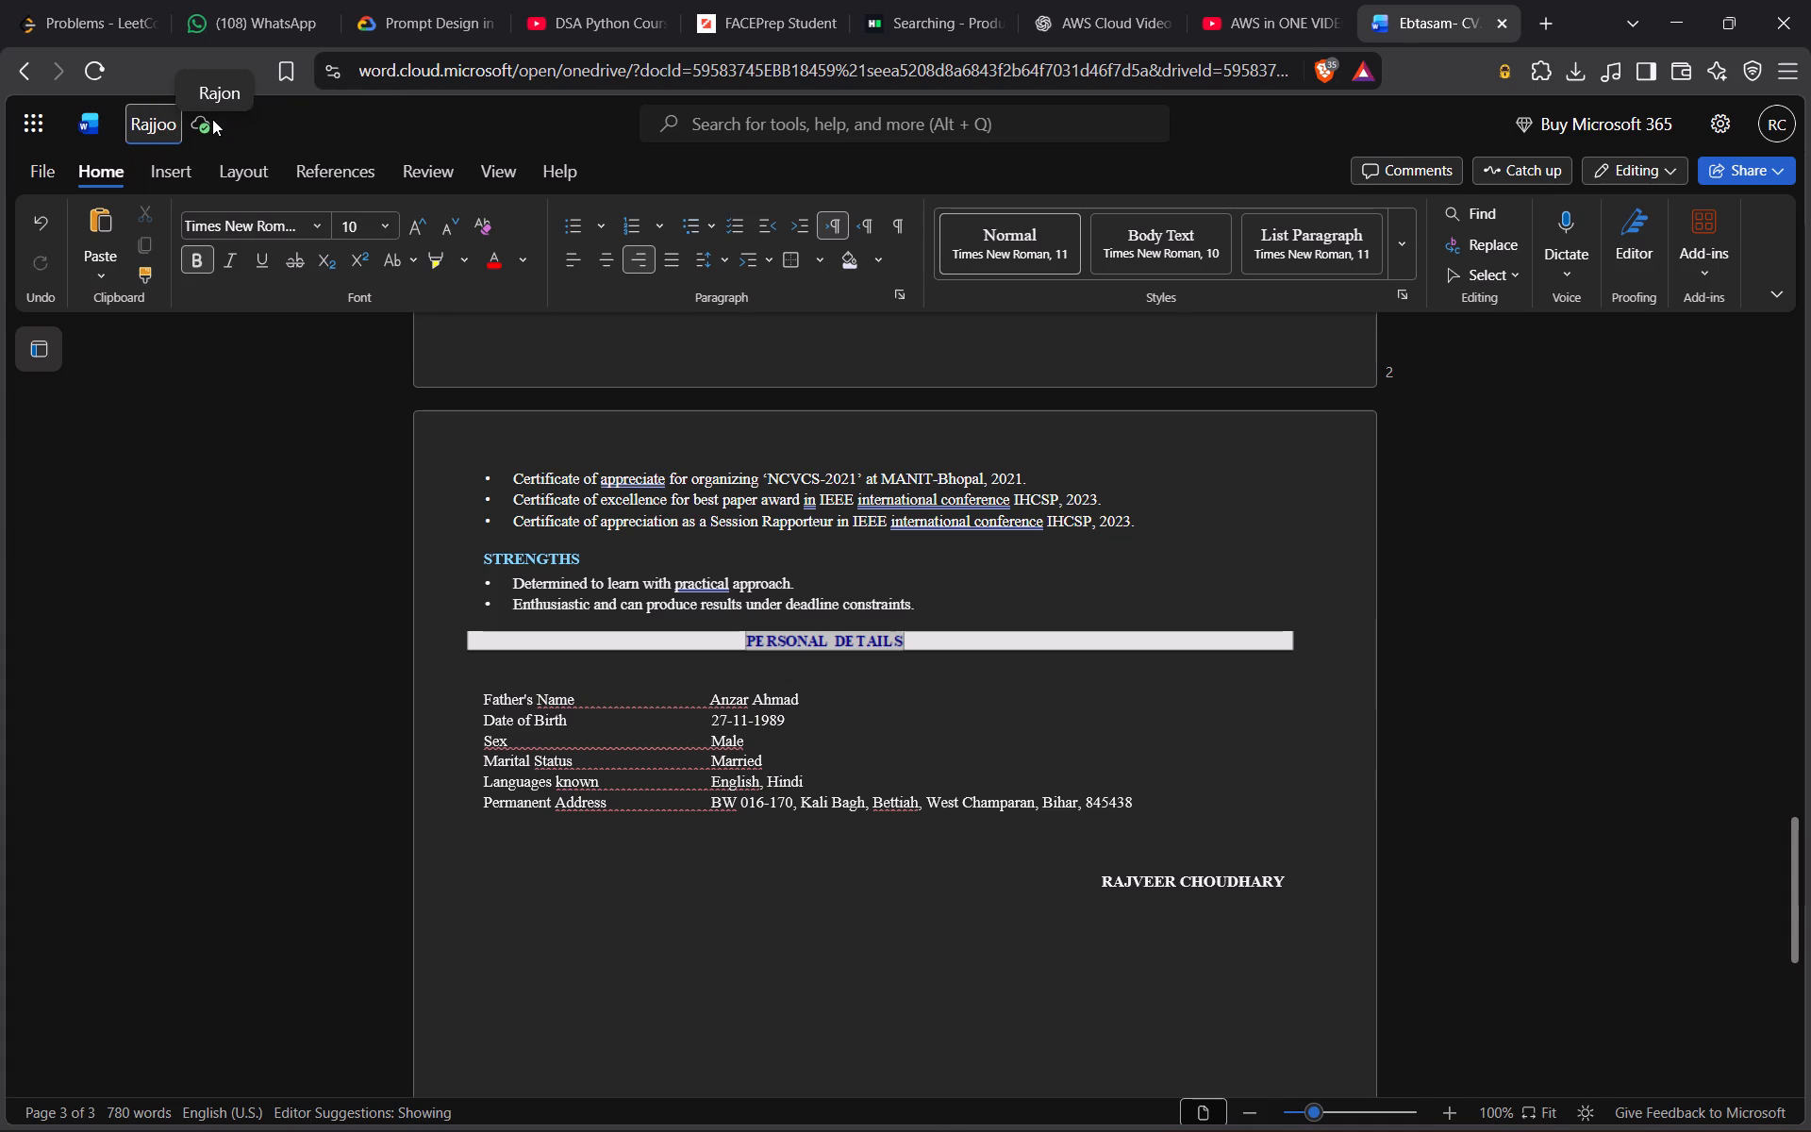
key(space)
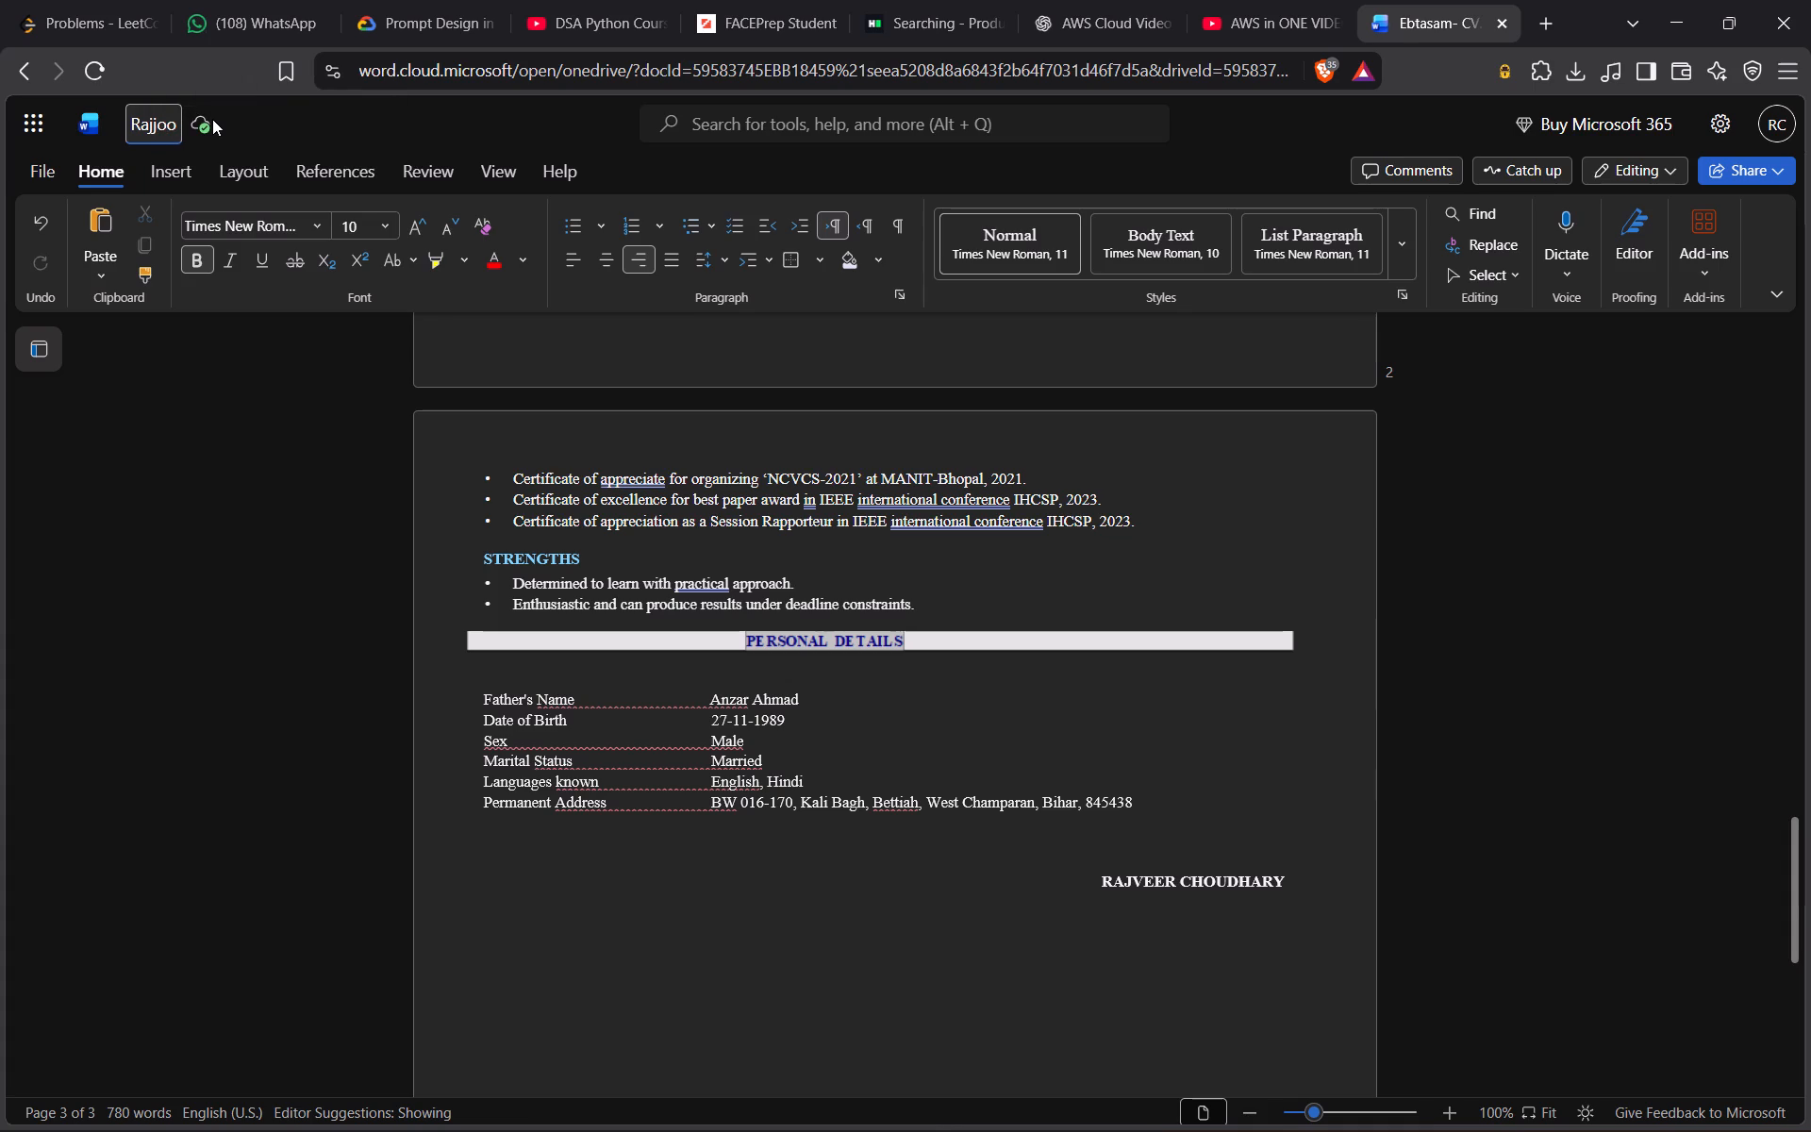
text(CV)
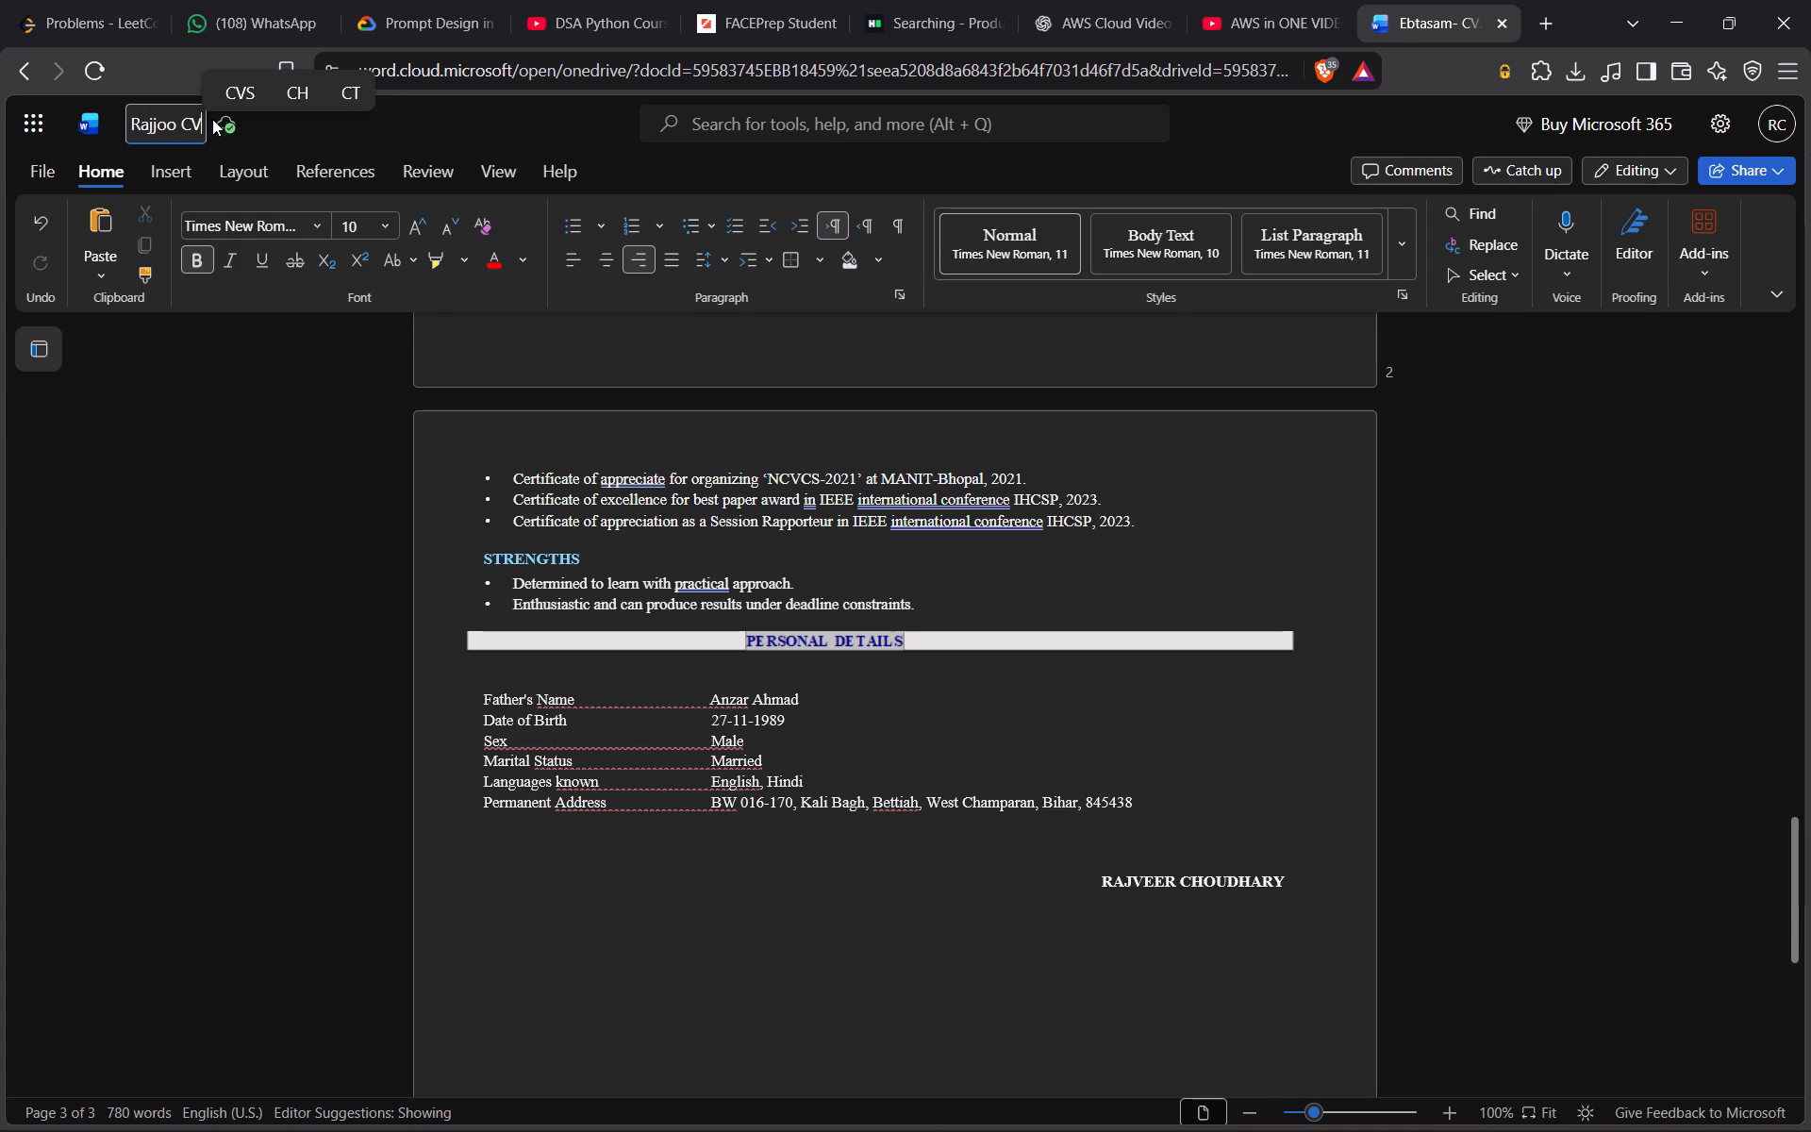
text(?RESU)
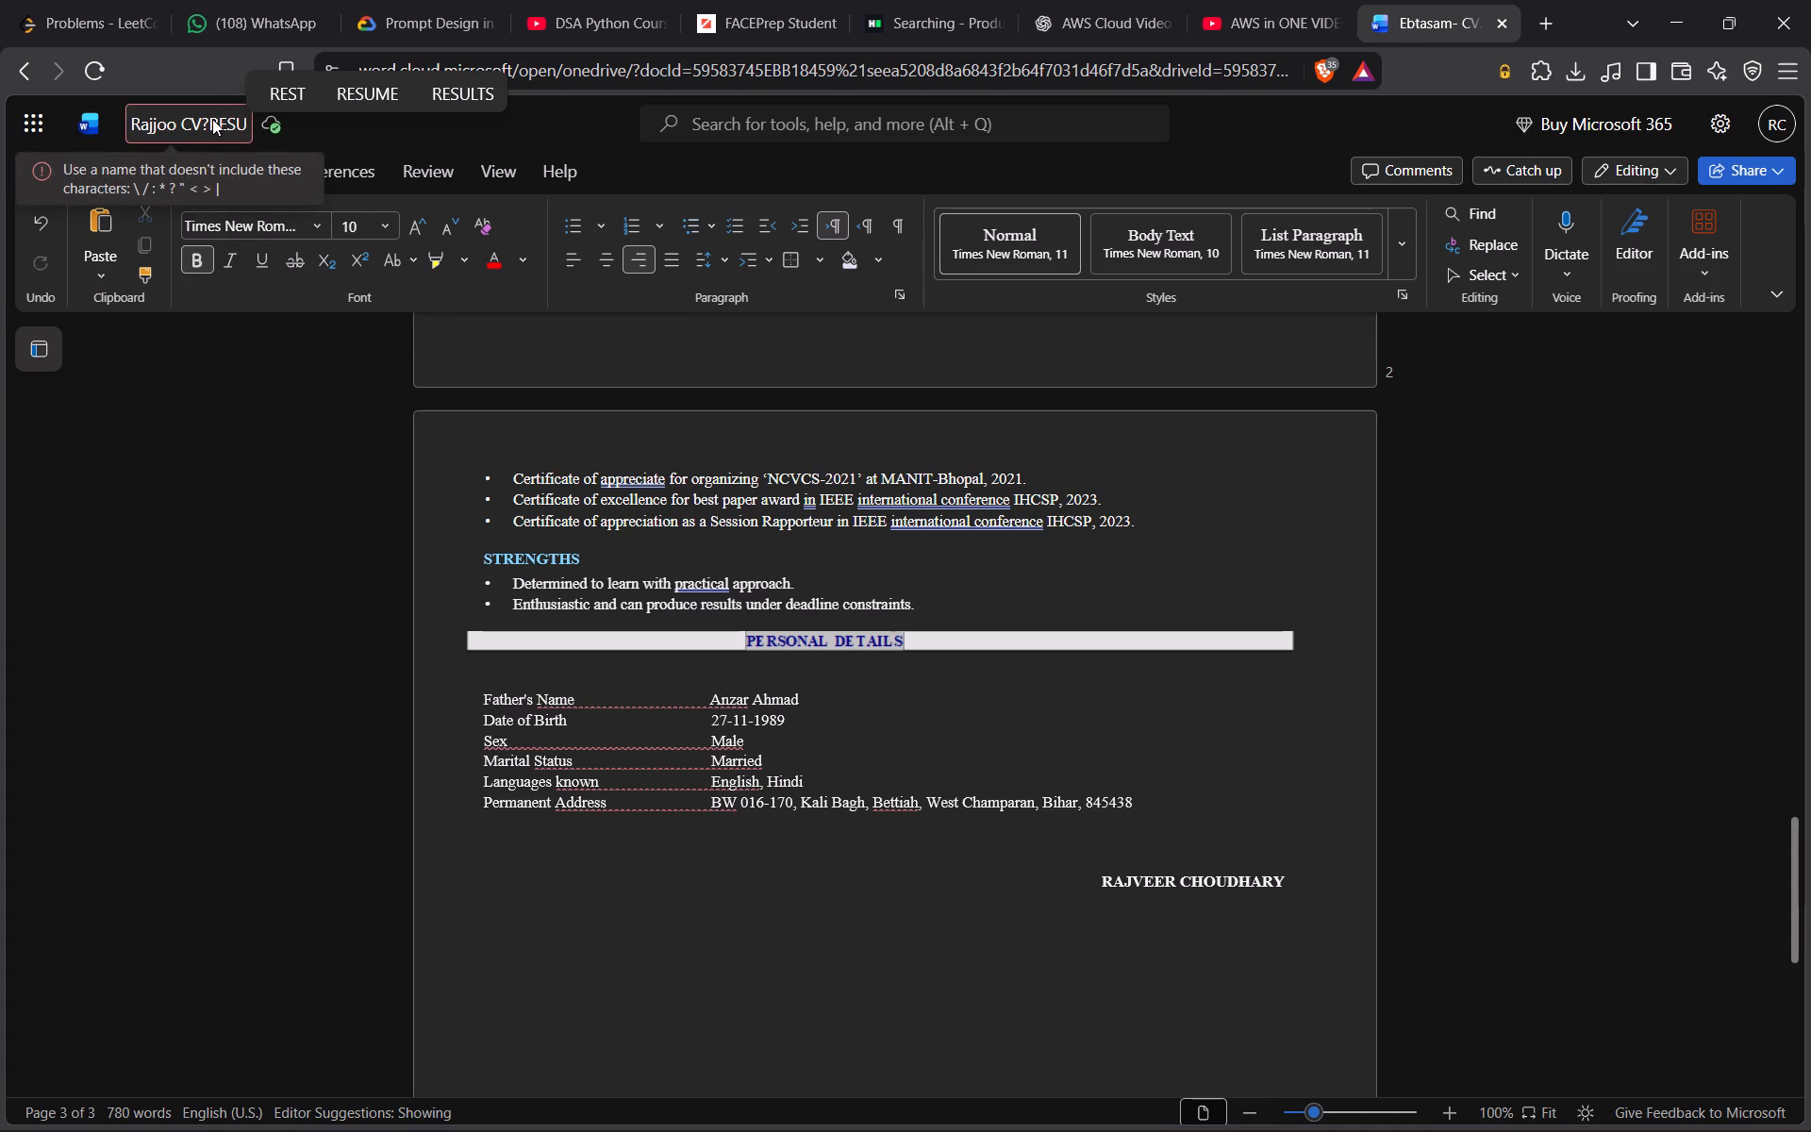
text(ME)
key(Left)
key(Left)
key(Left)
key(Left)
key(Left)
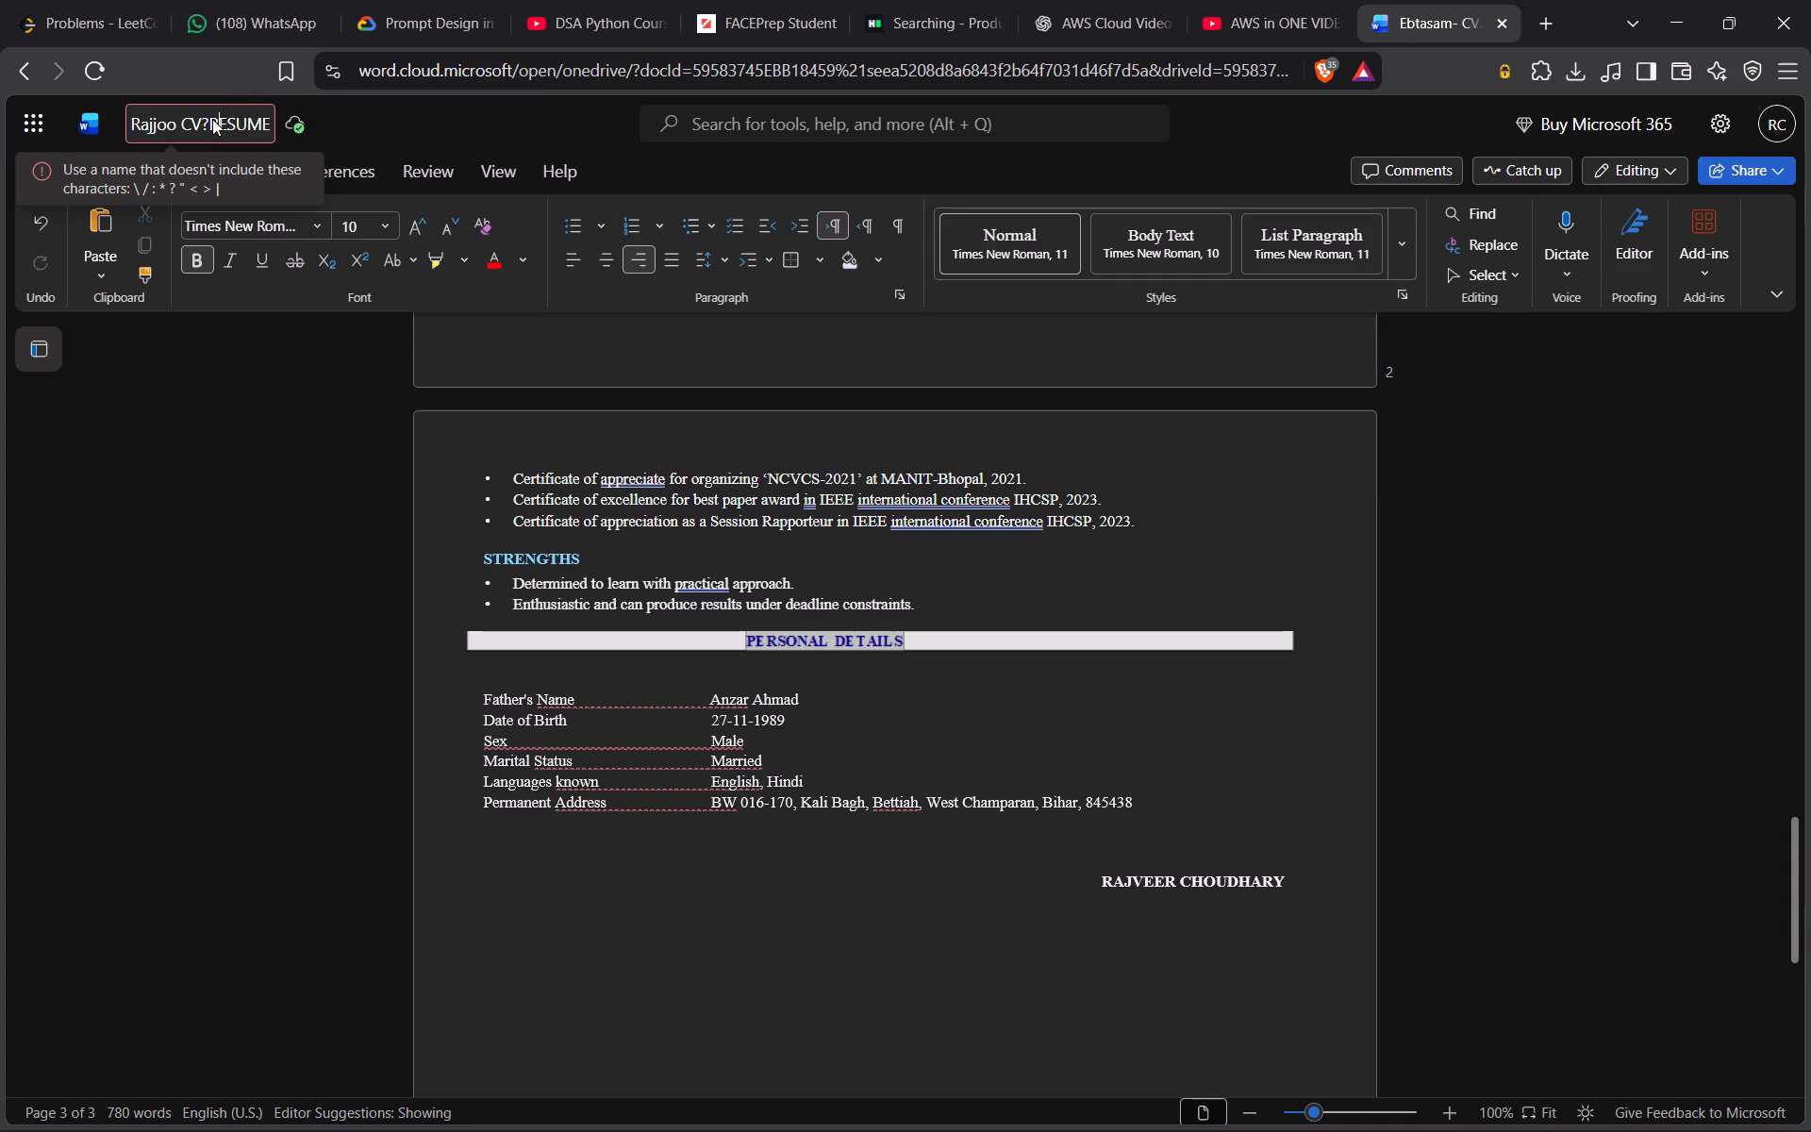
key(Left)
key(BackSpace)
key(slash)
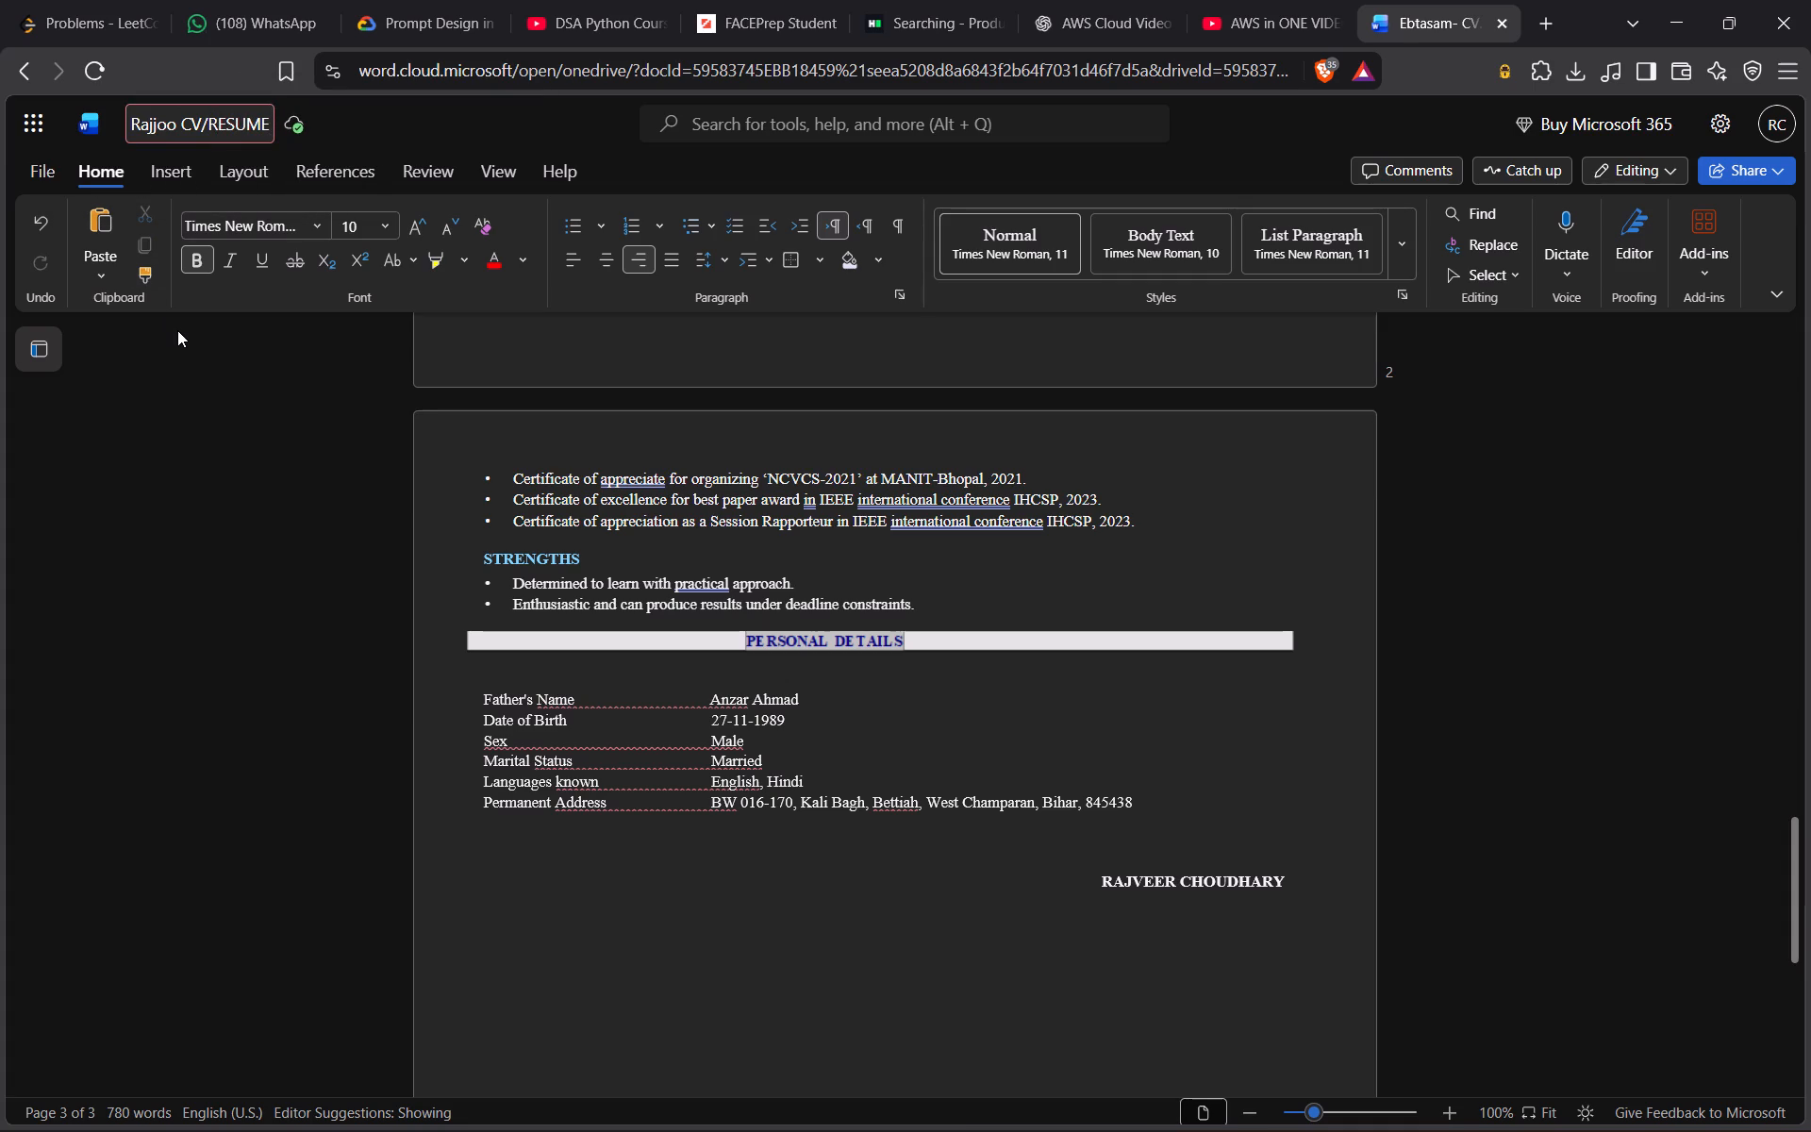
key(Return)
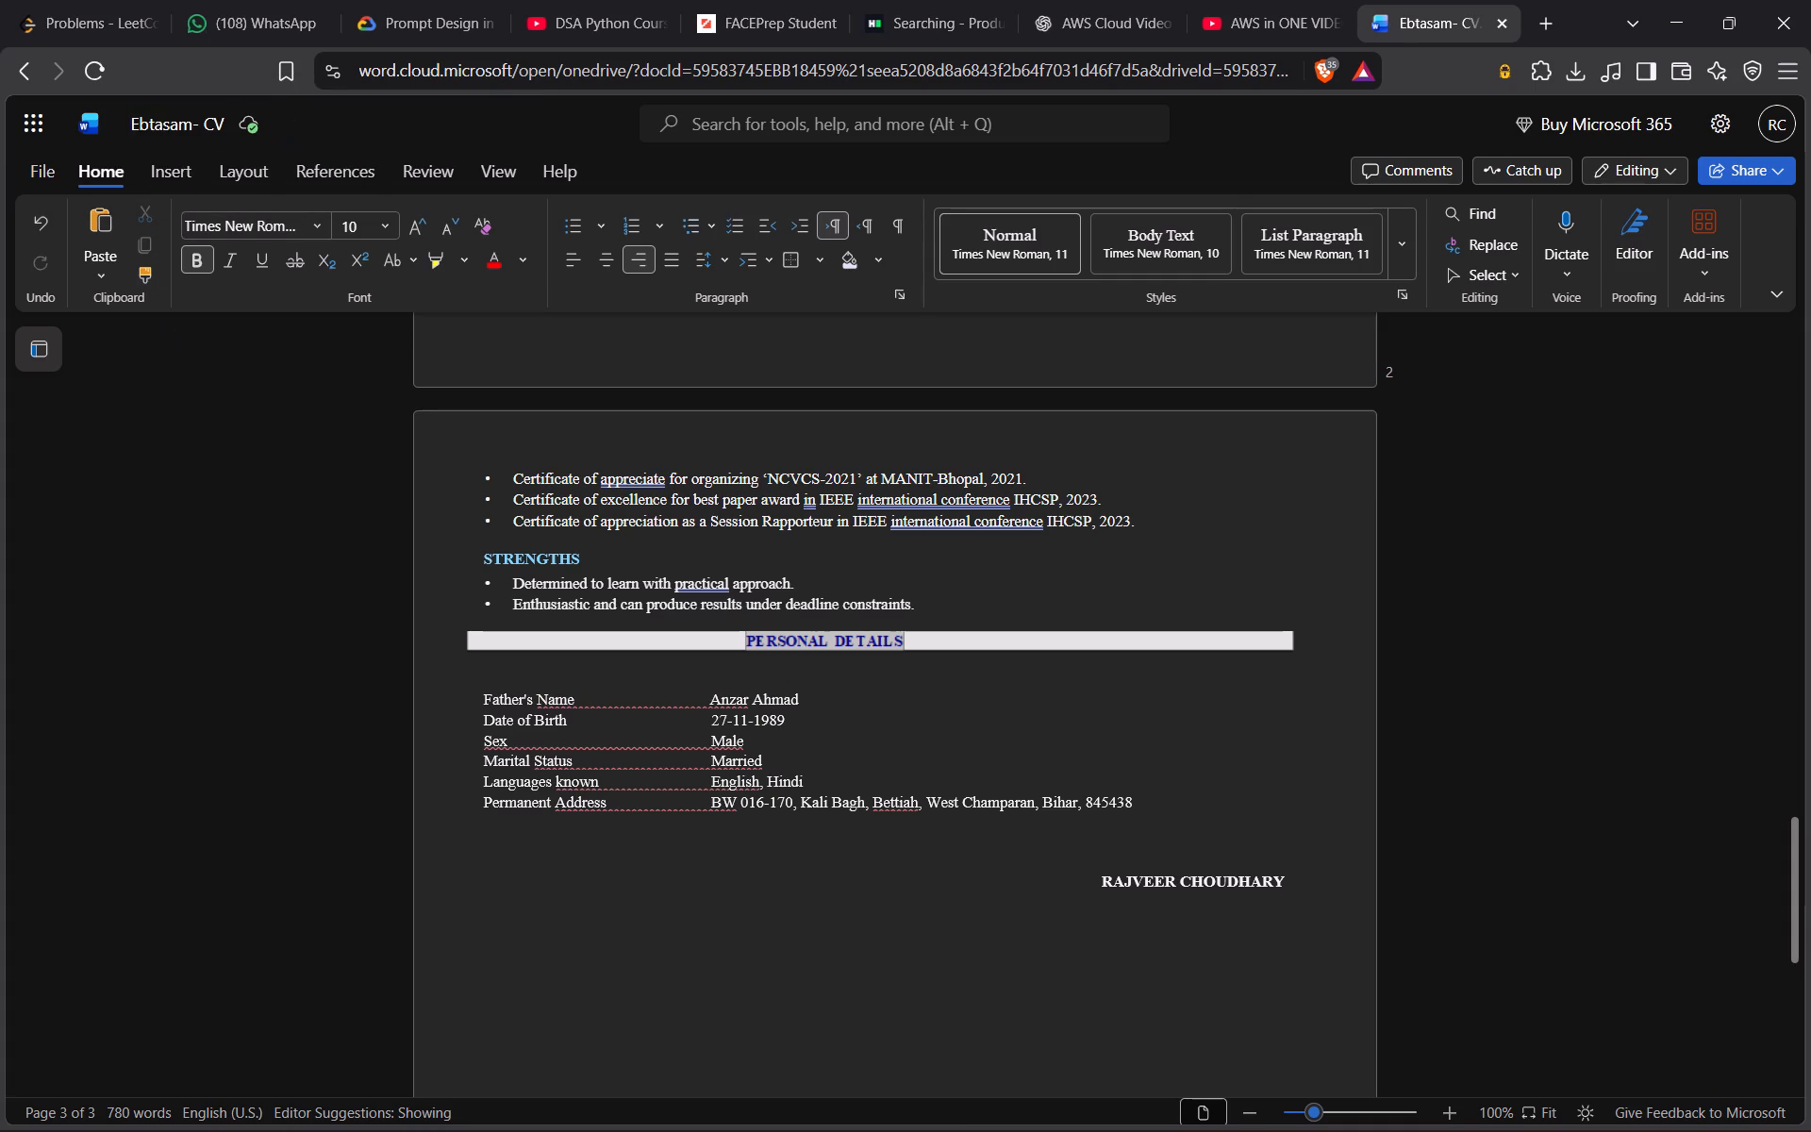
Rename the file as Rajjoo-cv-resume.
double_click(171, 129)
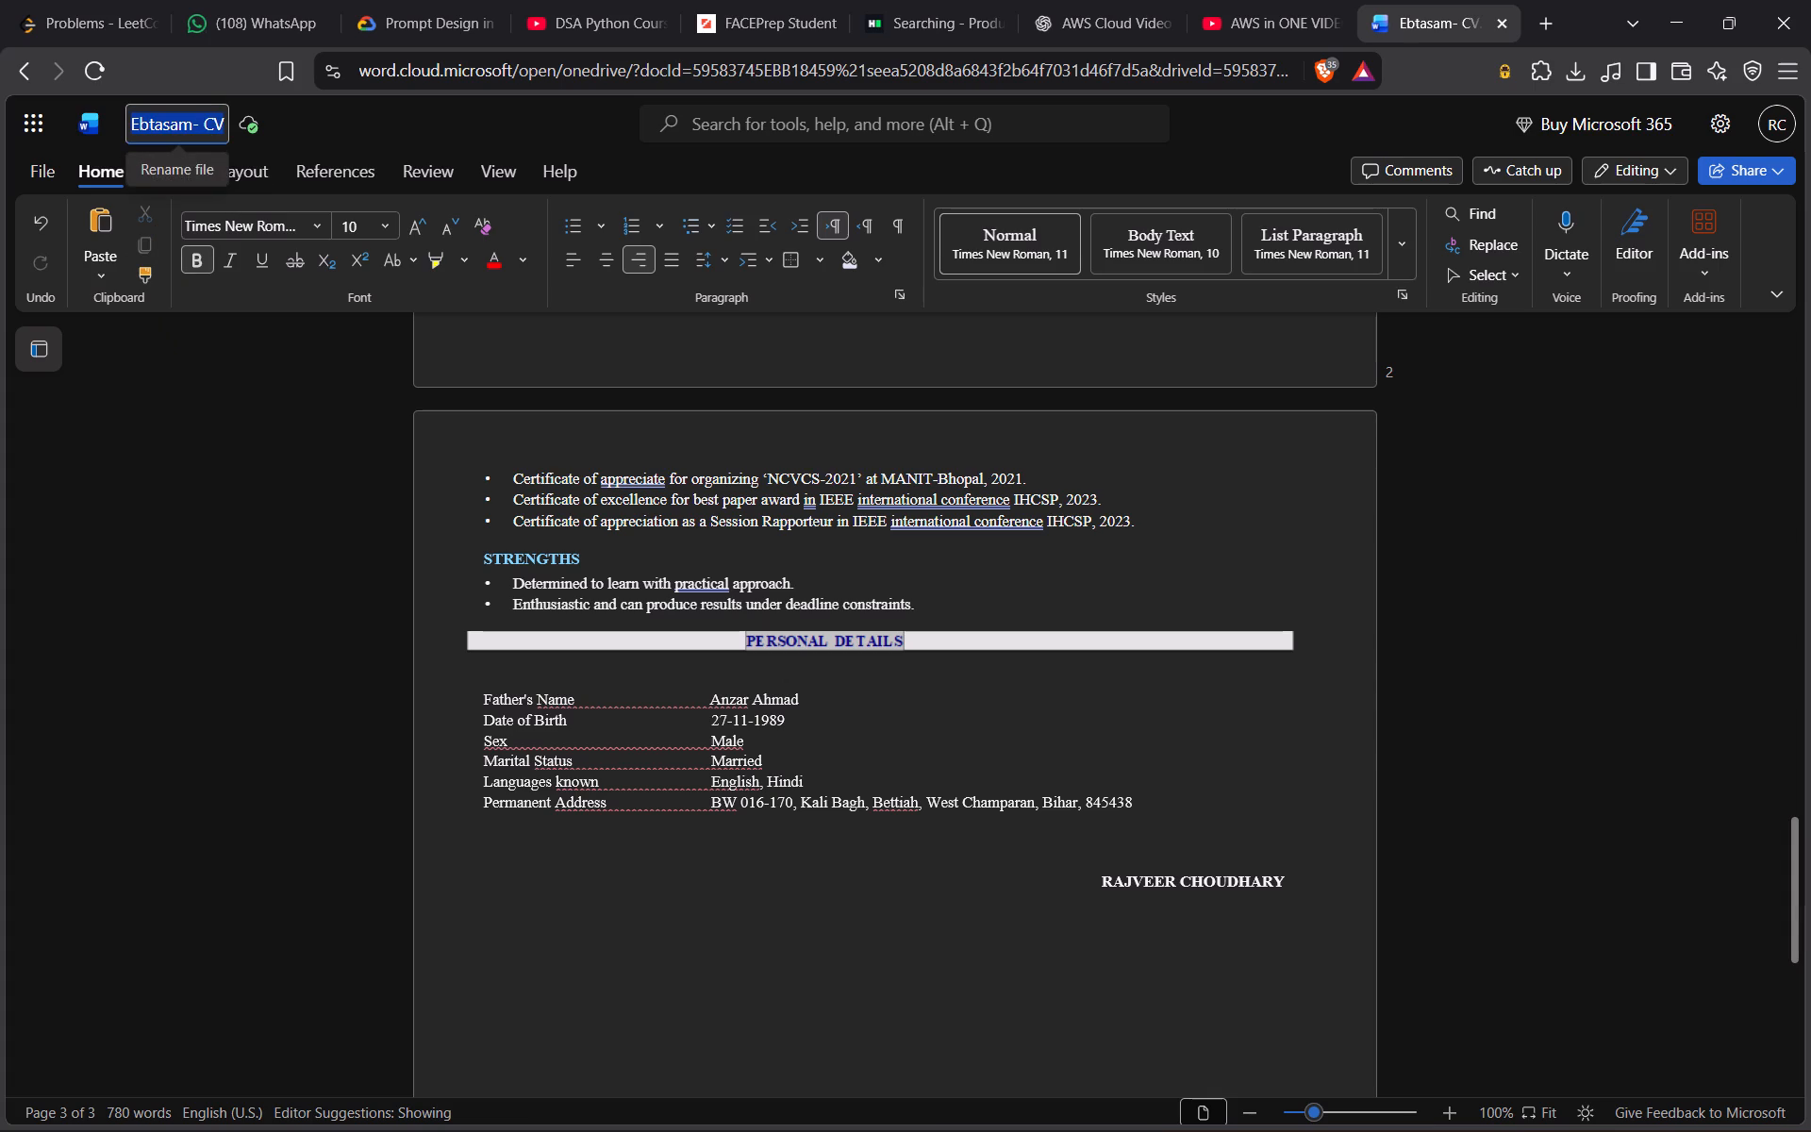
text(RAJ)
key(shift+BackSpace)
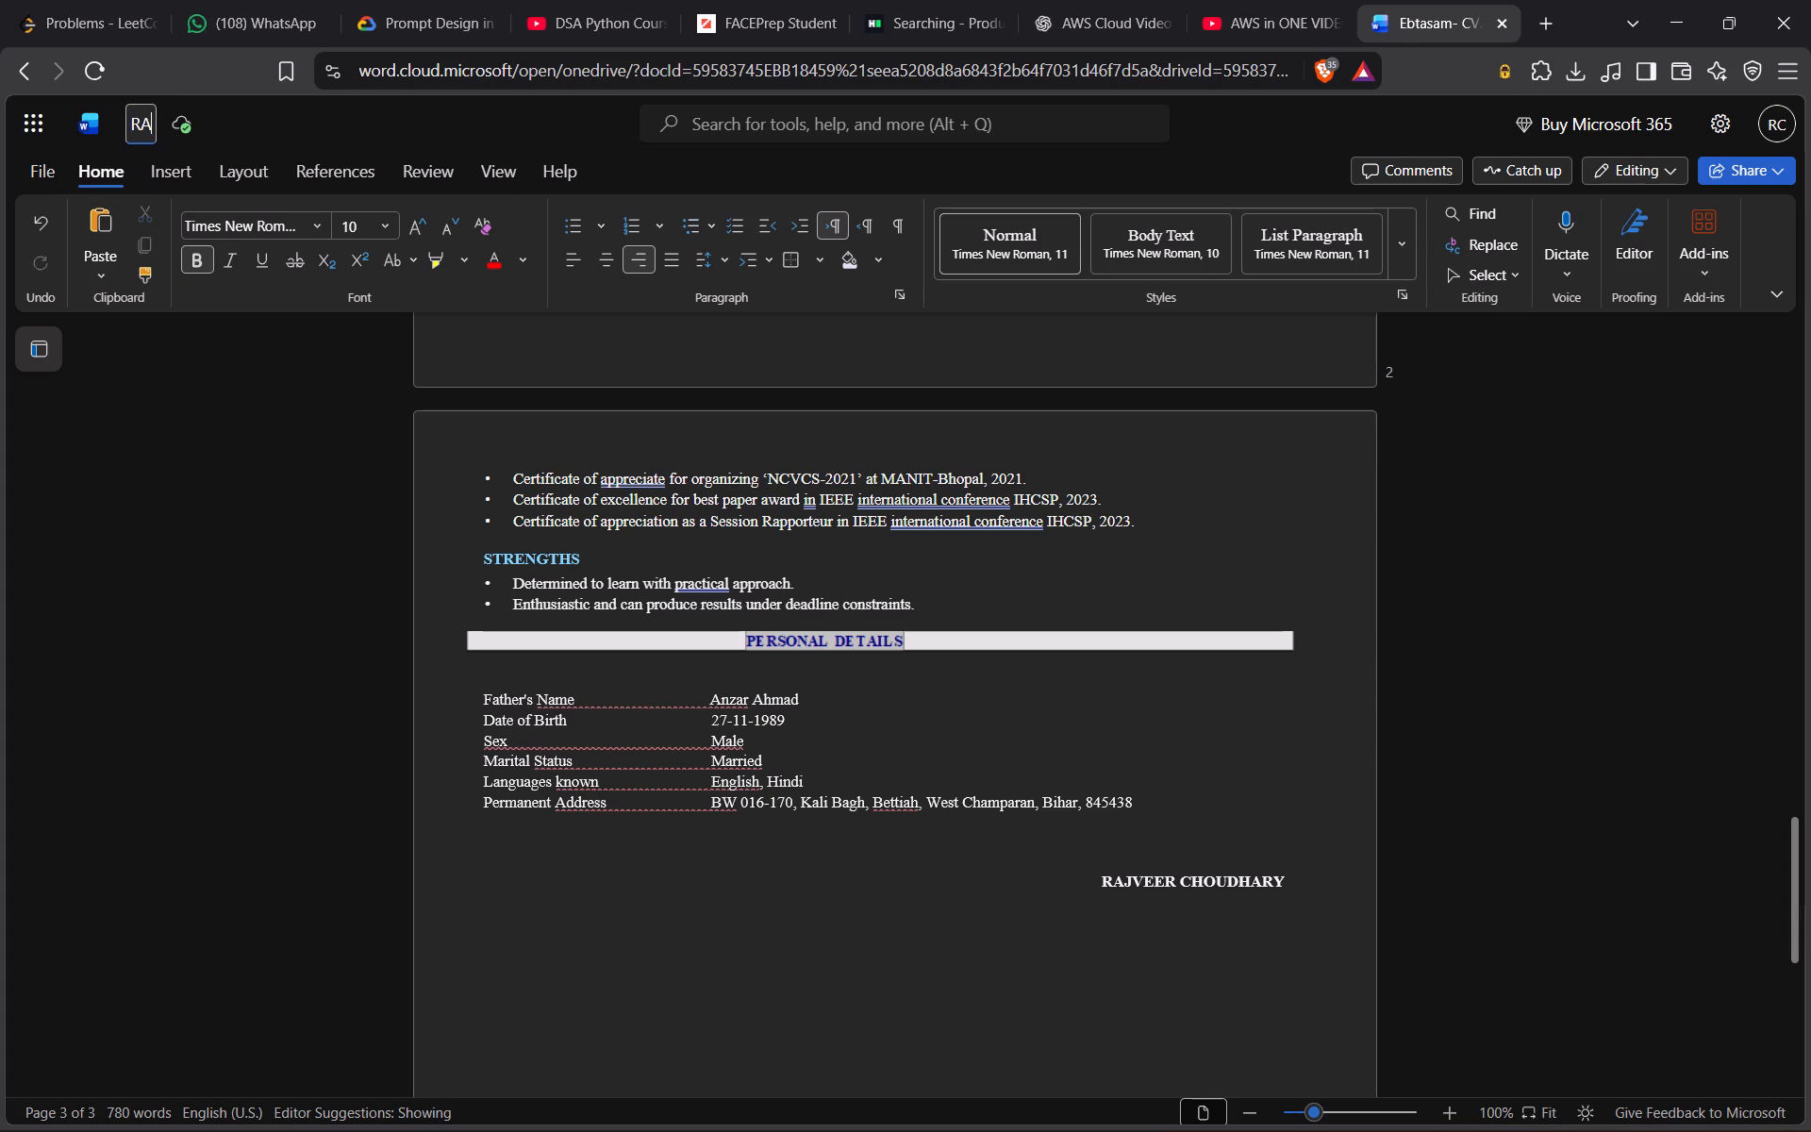
key(shift+BackSpace)
text(ajjoo)
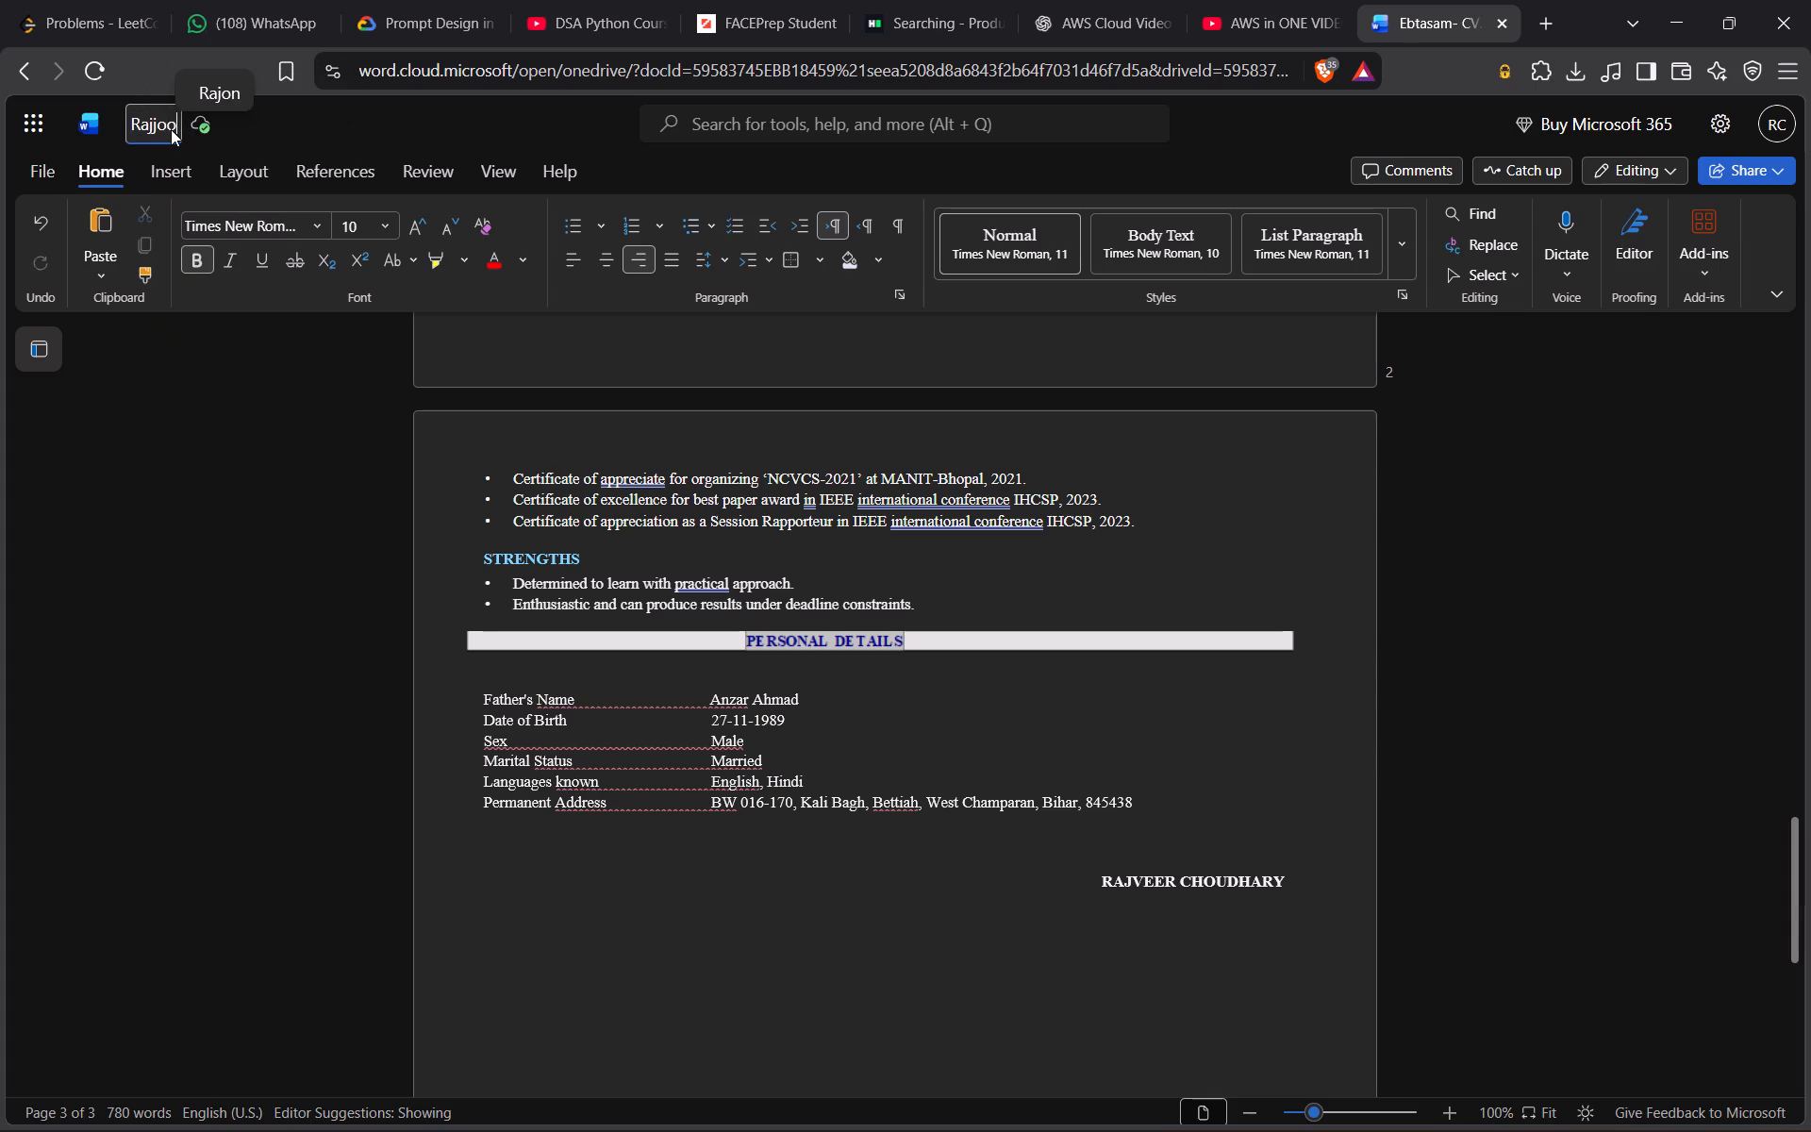
key(minus)
text(cv)
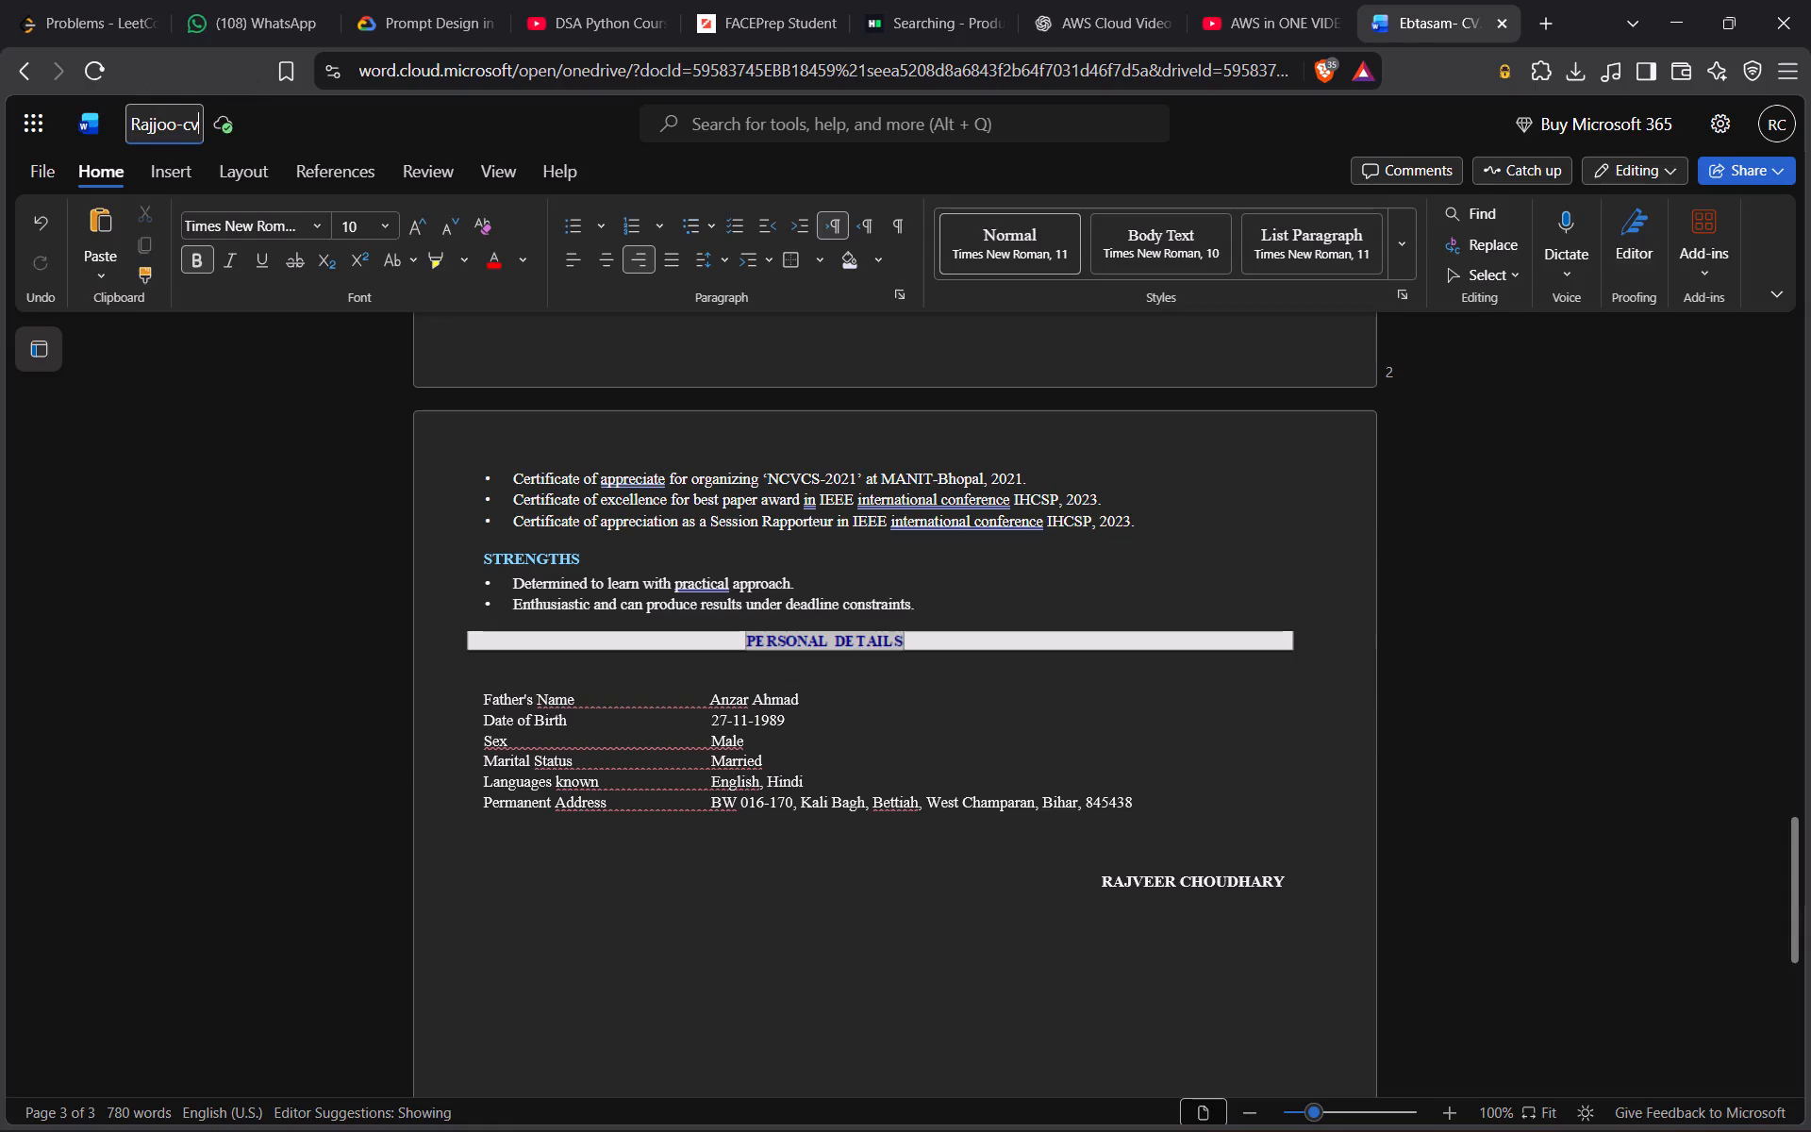
text(-resume)
key(Return)
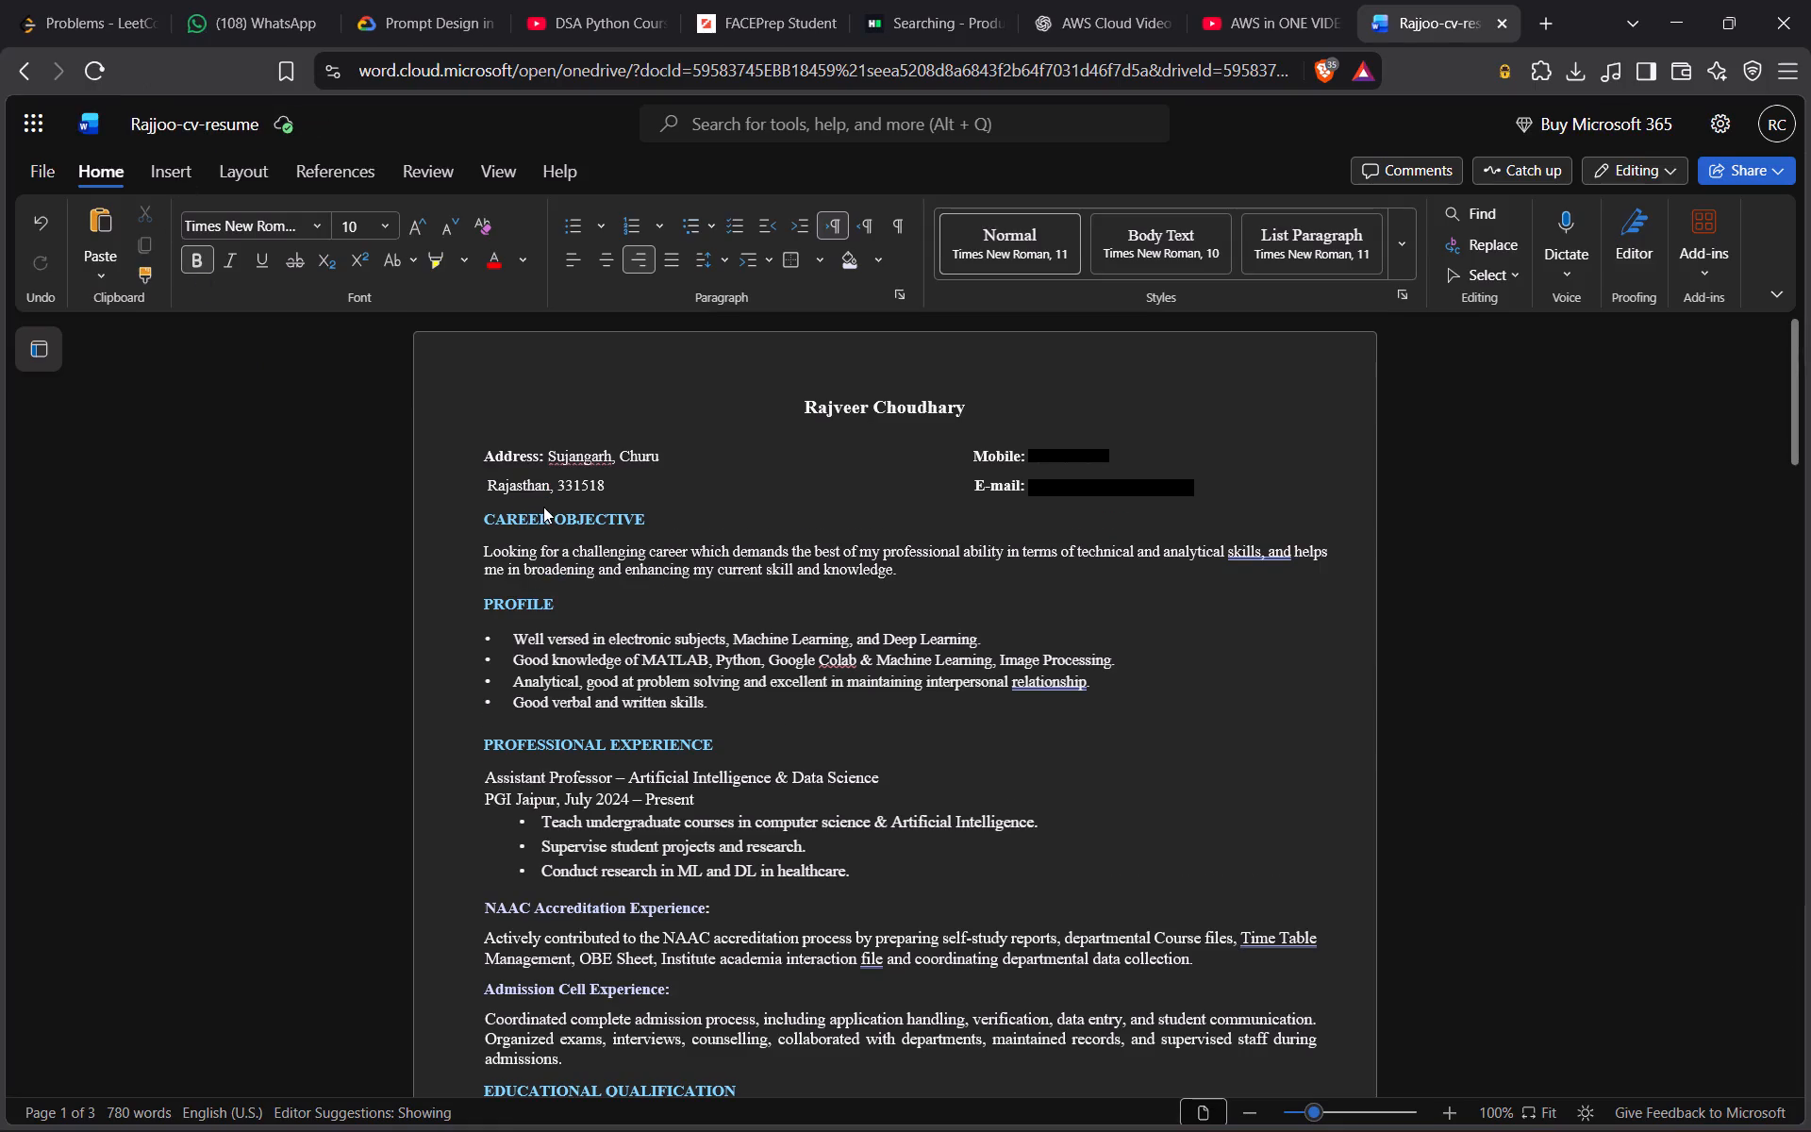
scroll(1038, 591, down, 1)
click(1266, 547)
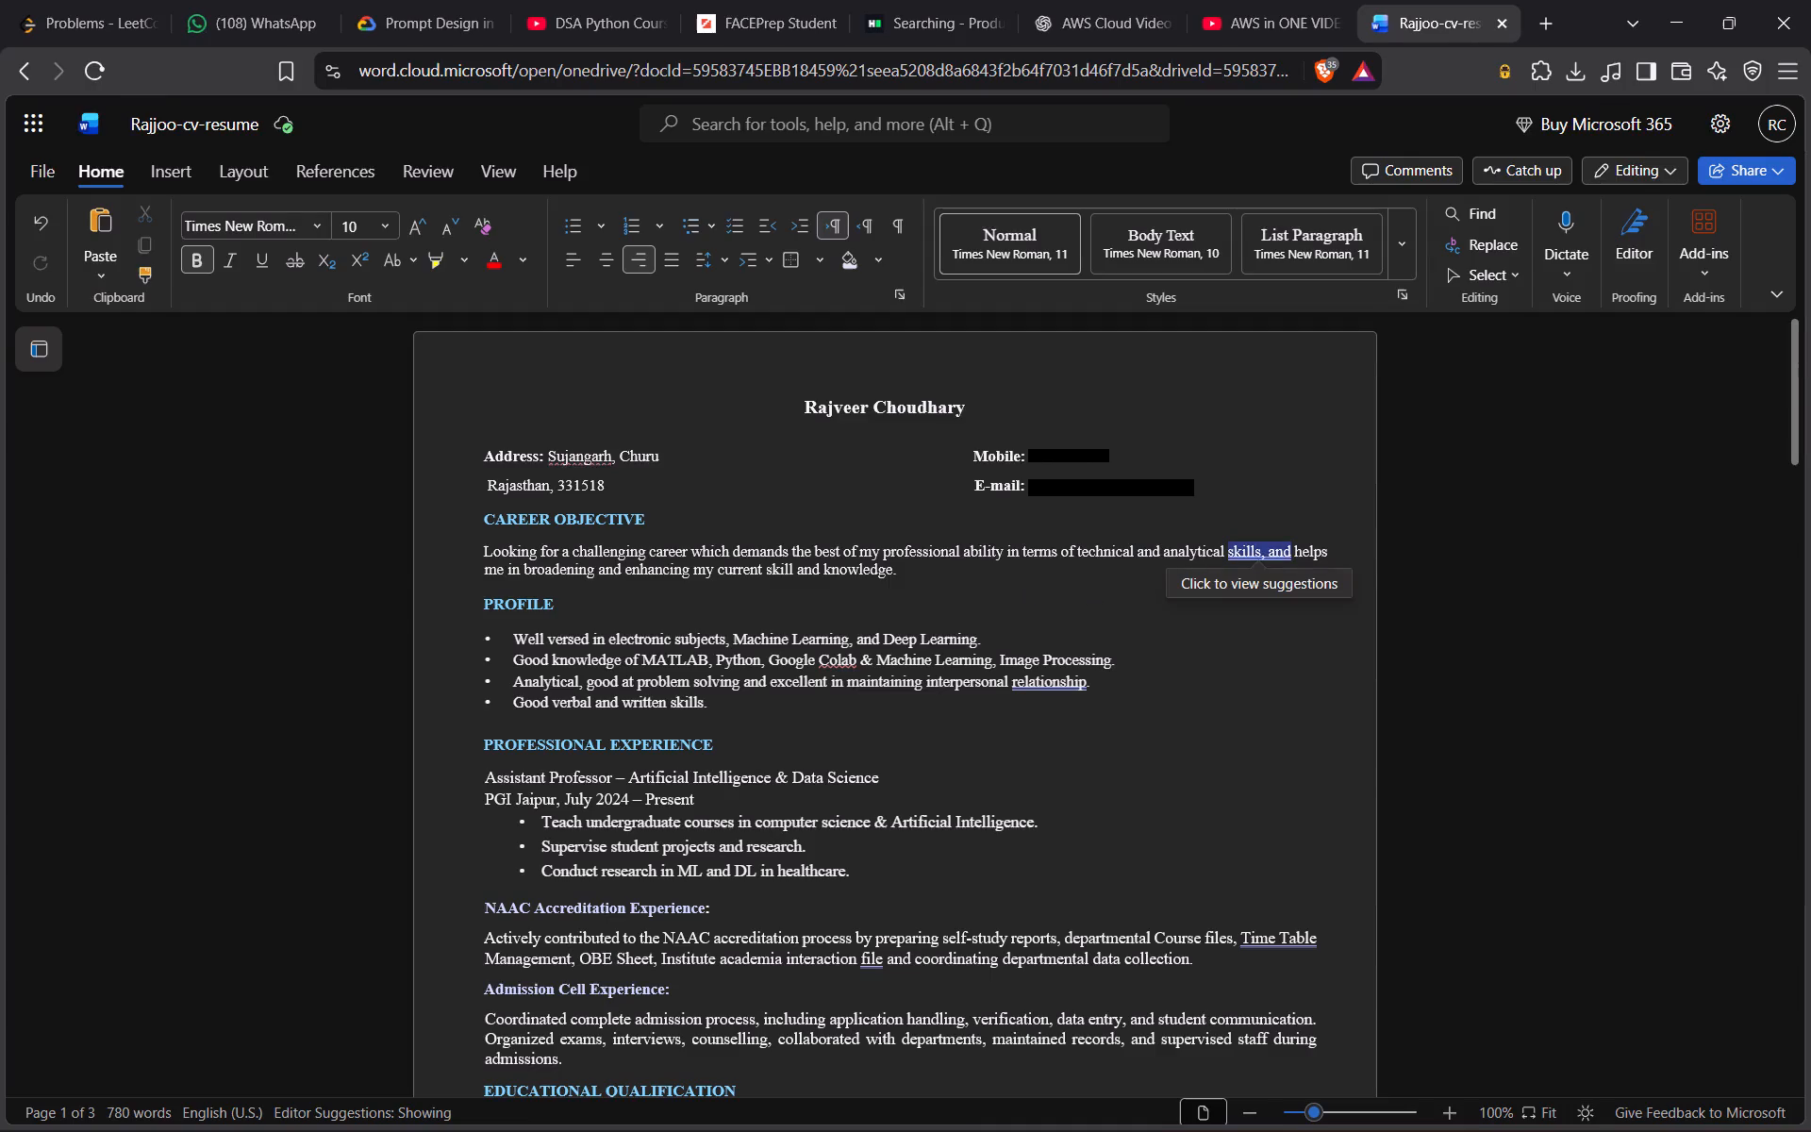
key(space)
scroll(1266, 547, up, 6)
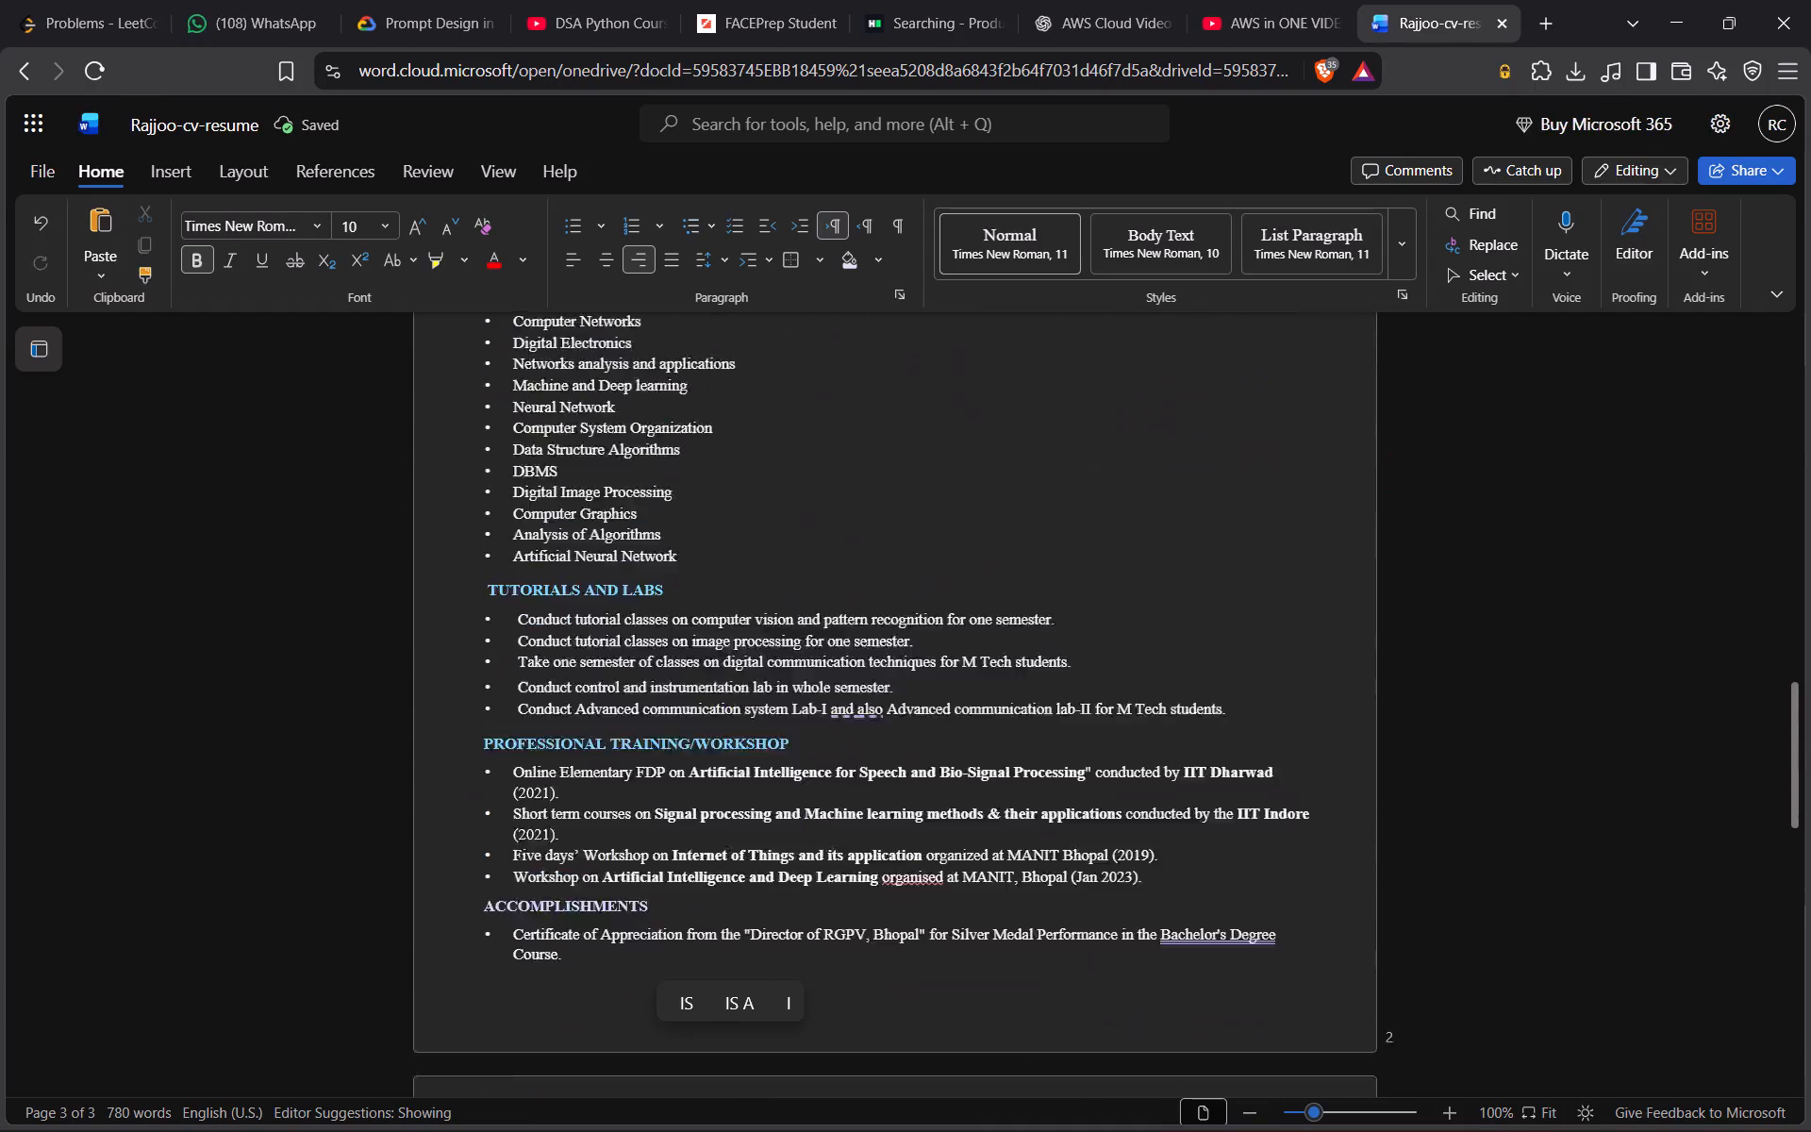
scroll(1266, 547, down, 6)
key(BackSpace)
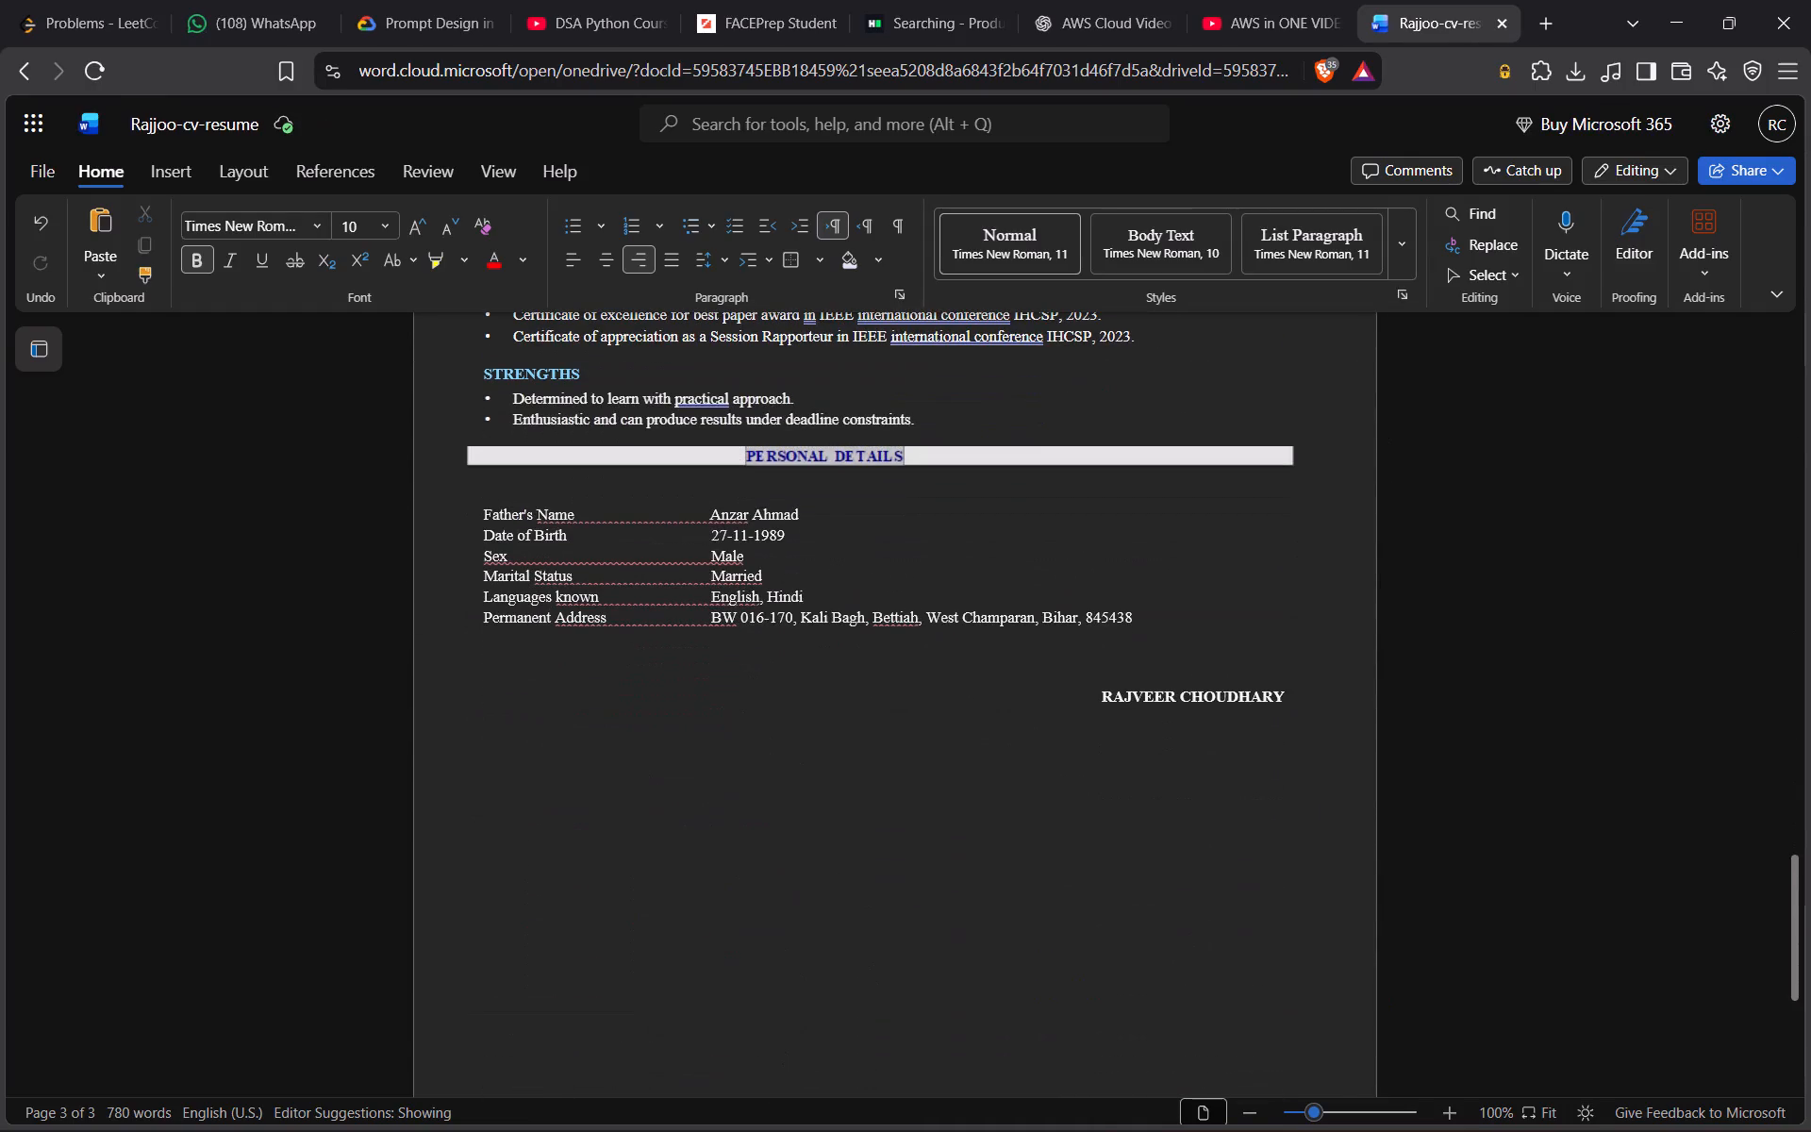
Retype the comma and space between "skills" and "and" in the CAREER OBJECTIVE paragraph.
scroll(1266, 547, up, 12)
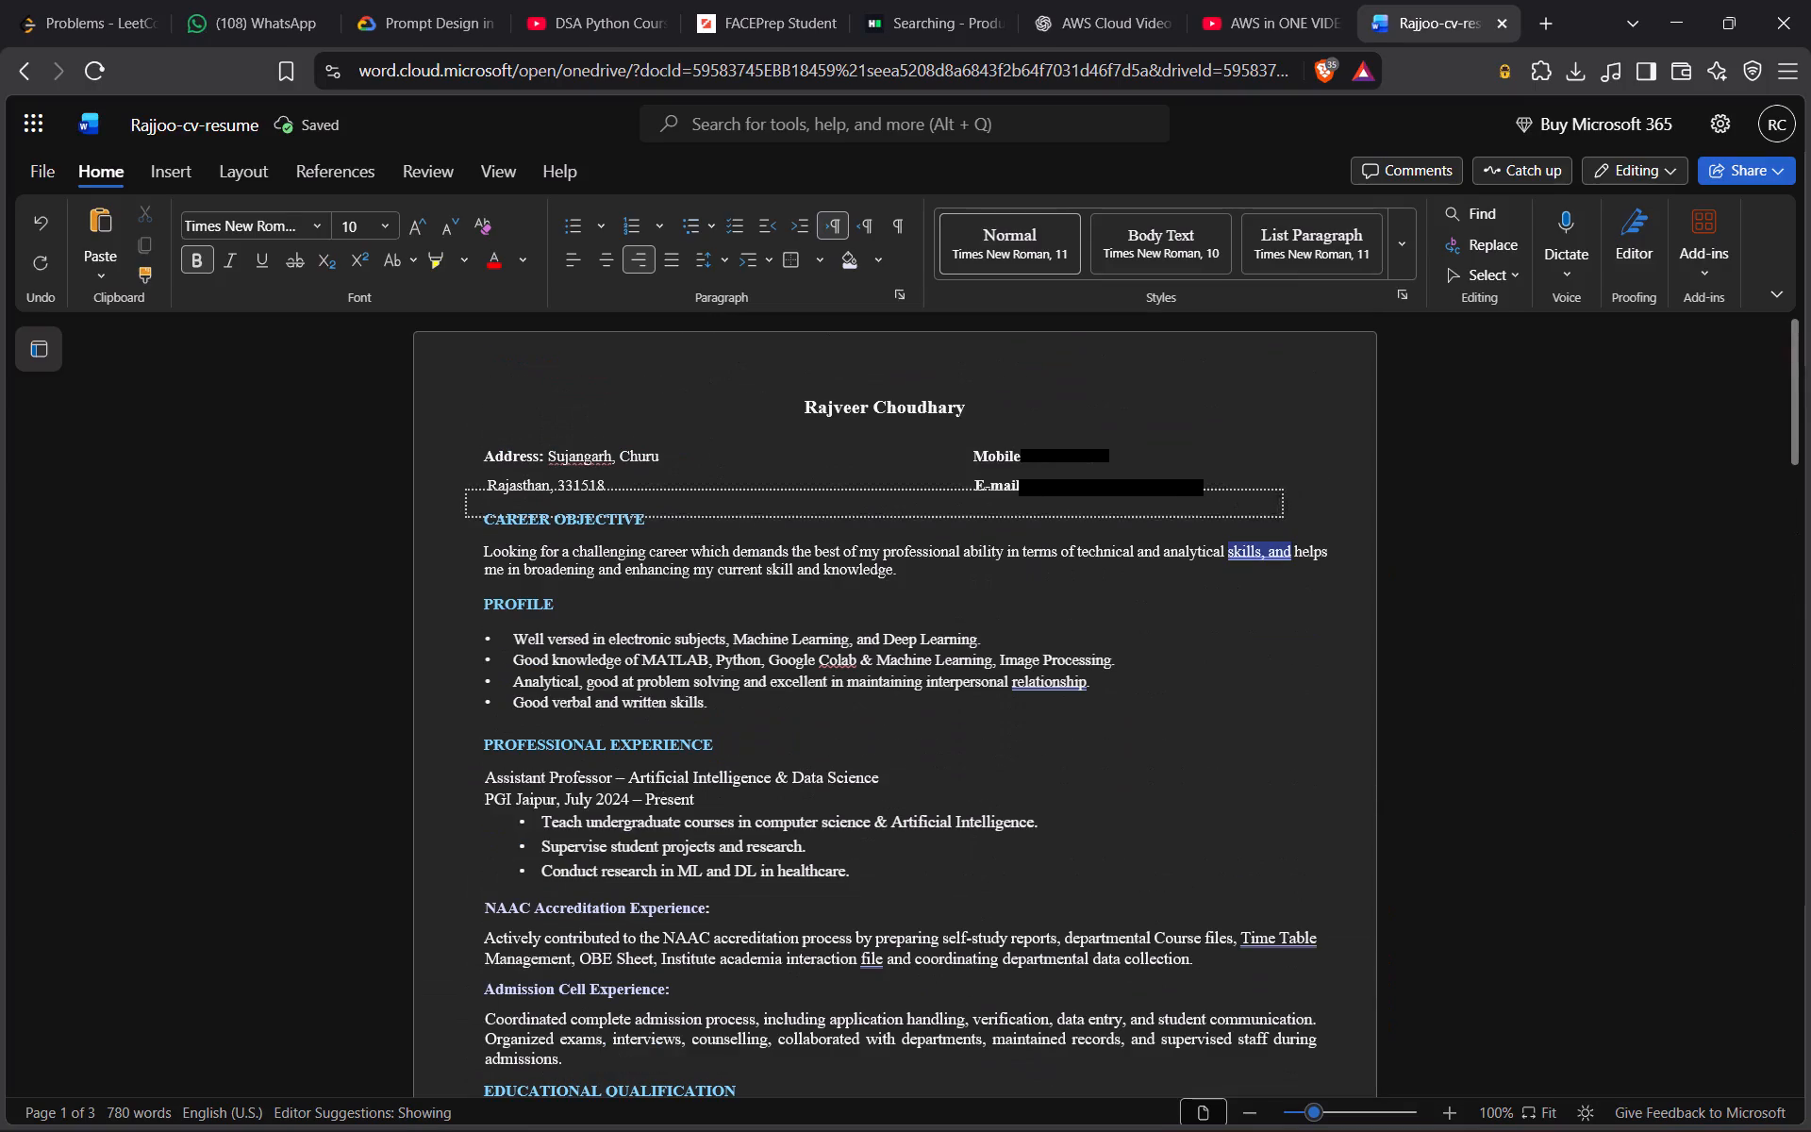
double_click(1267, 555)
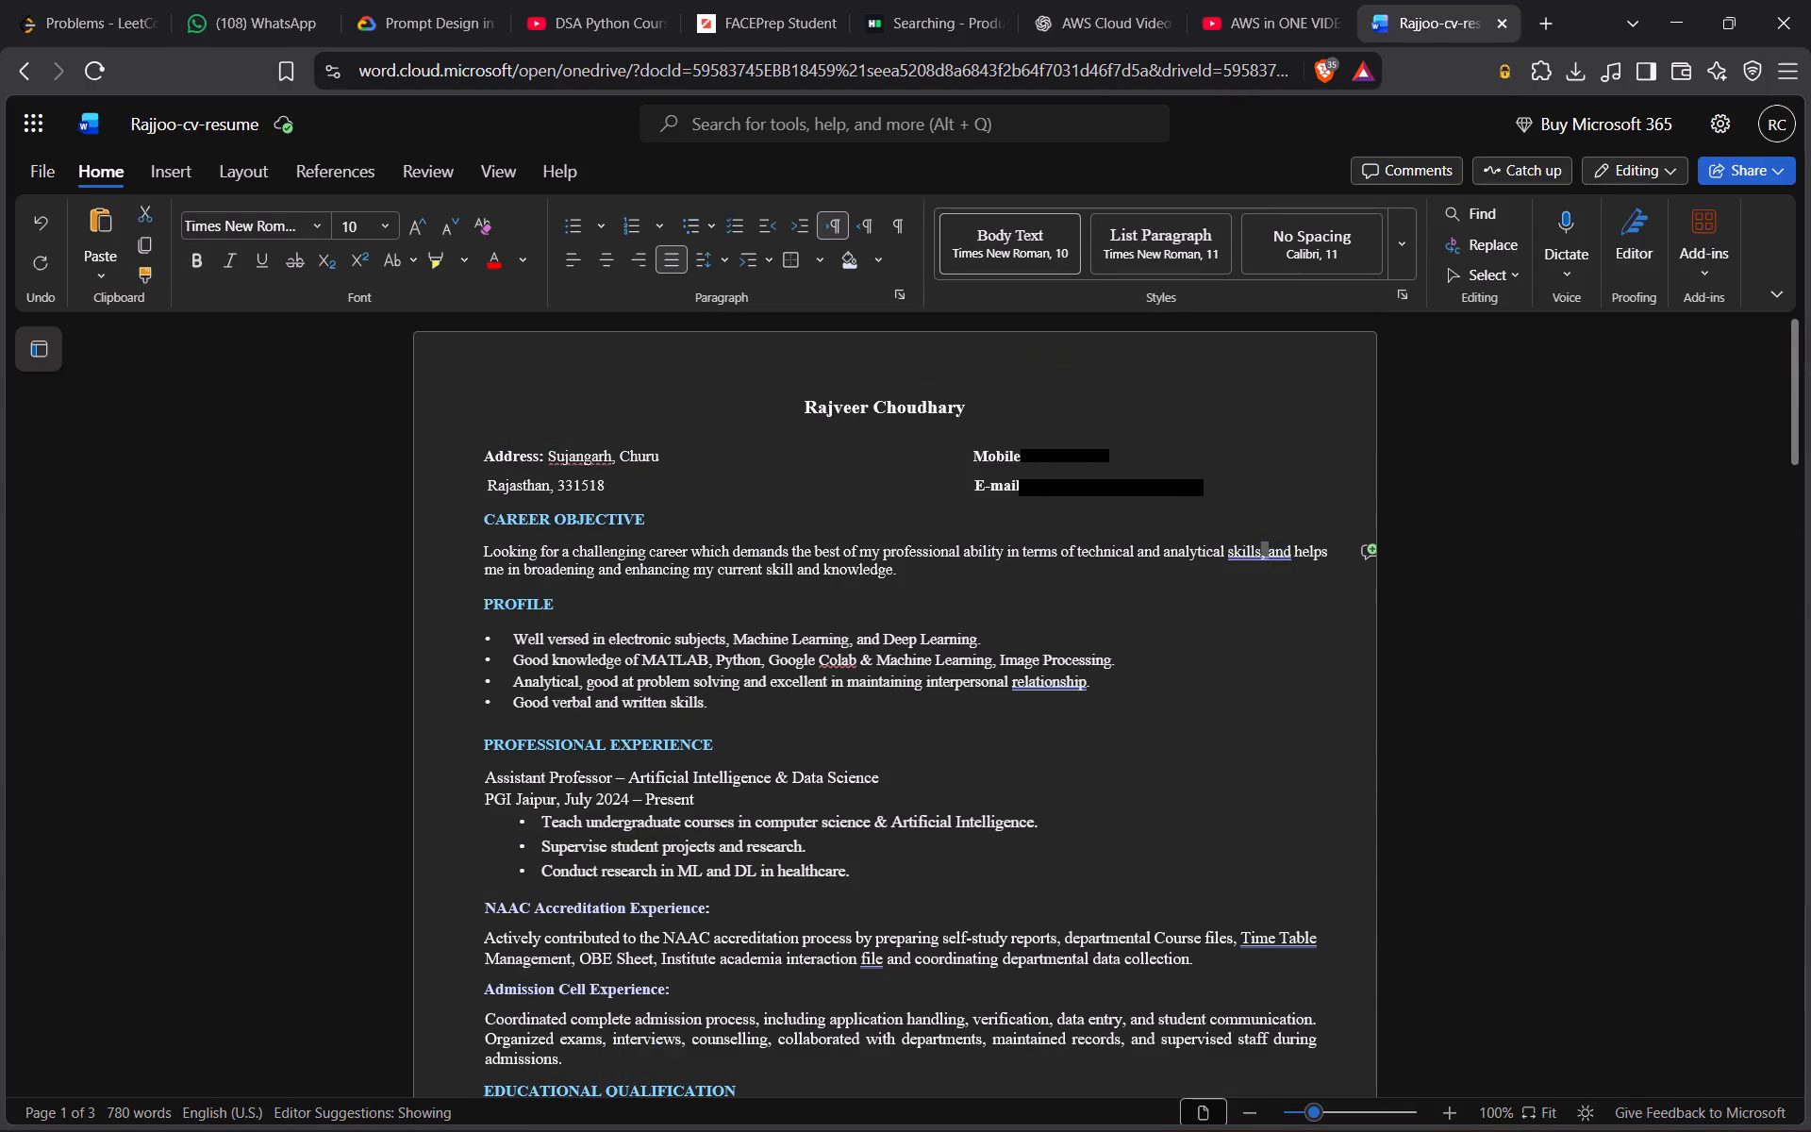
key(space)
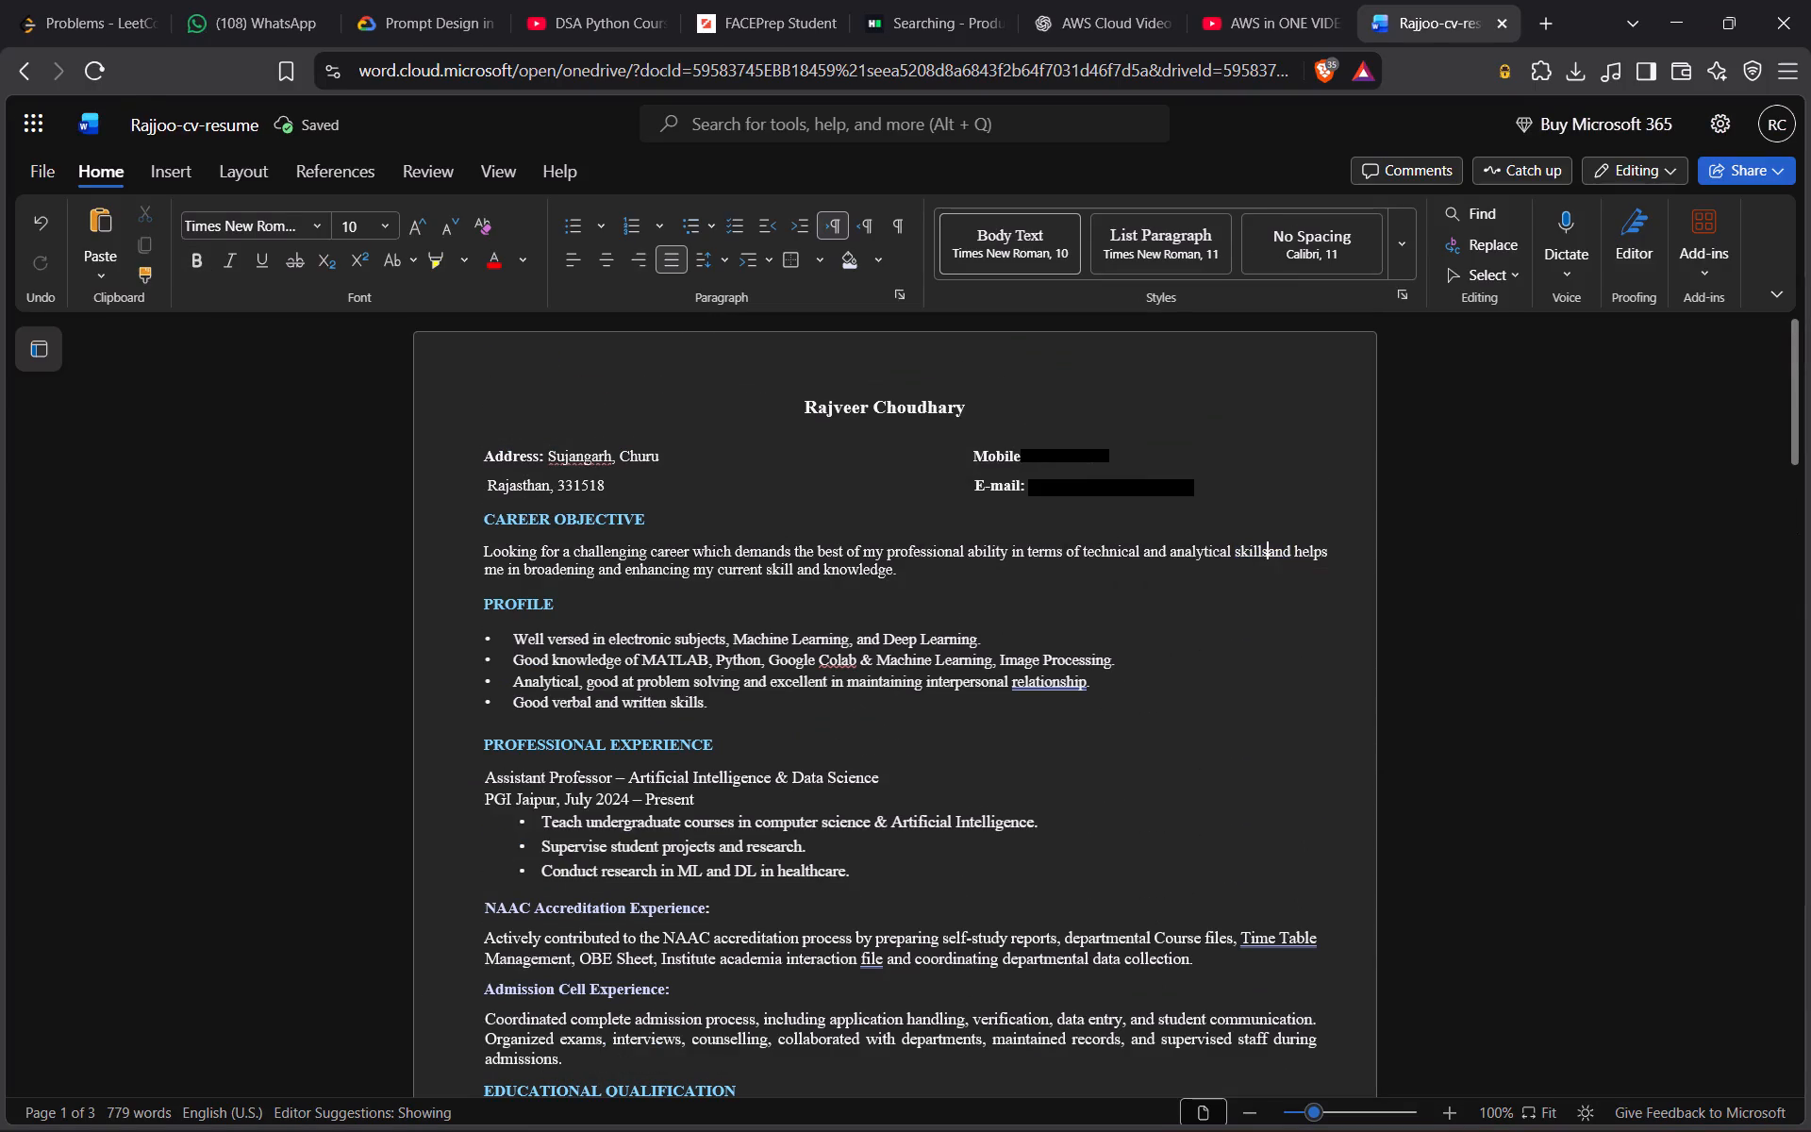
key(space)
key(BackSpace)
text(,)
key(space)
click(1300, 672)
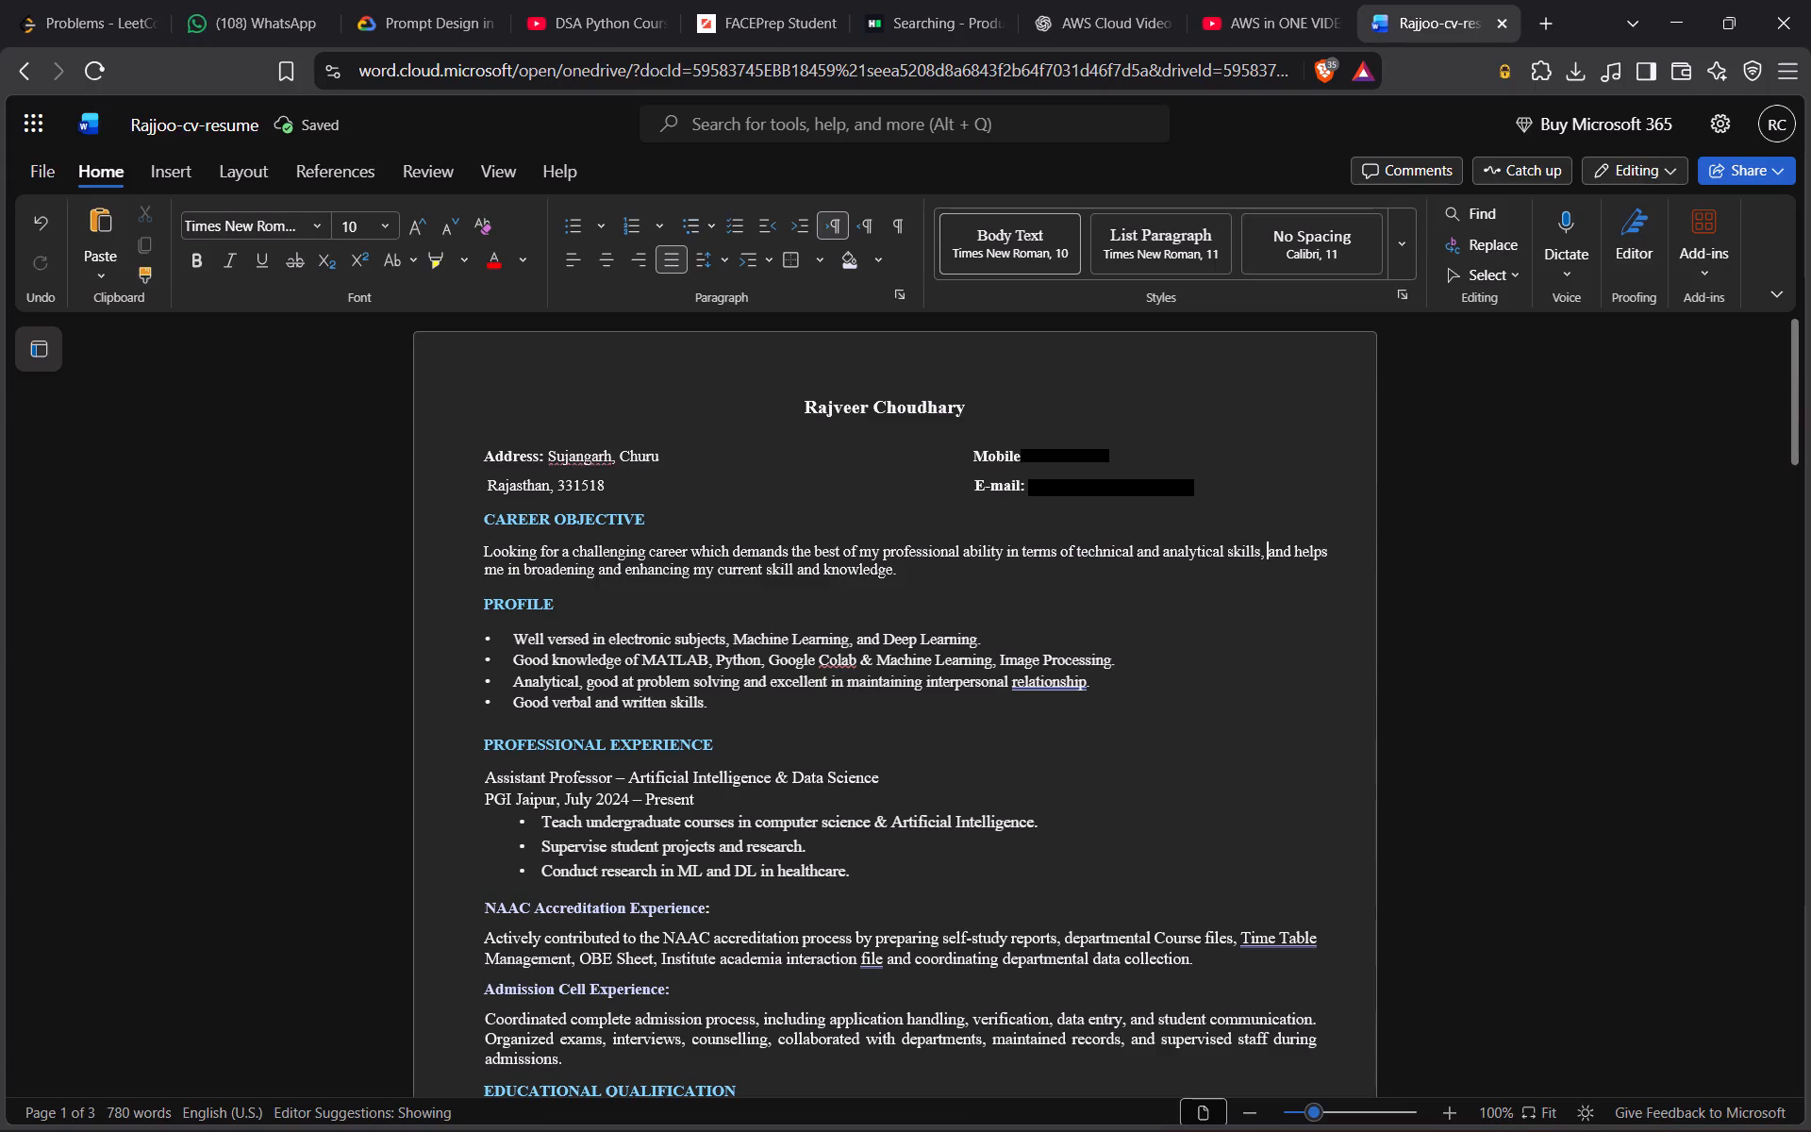
In the PROFILE bullet starting "Analytical", accept the grammar suggestions "relationships" and "solving," with a comma.
scroll(1300, 672, down, 1)
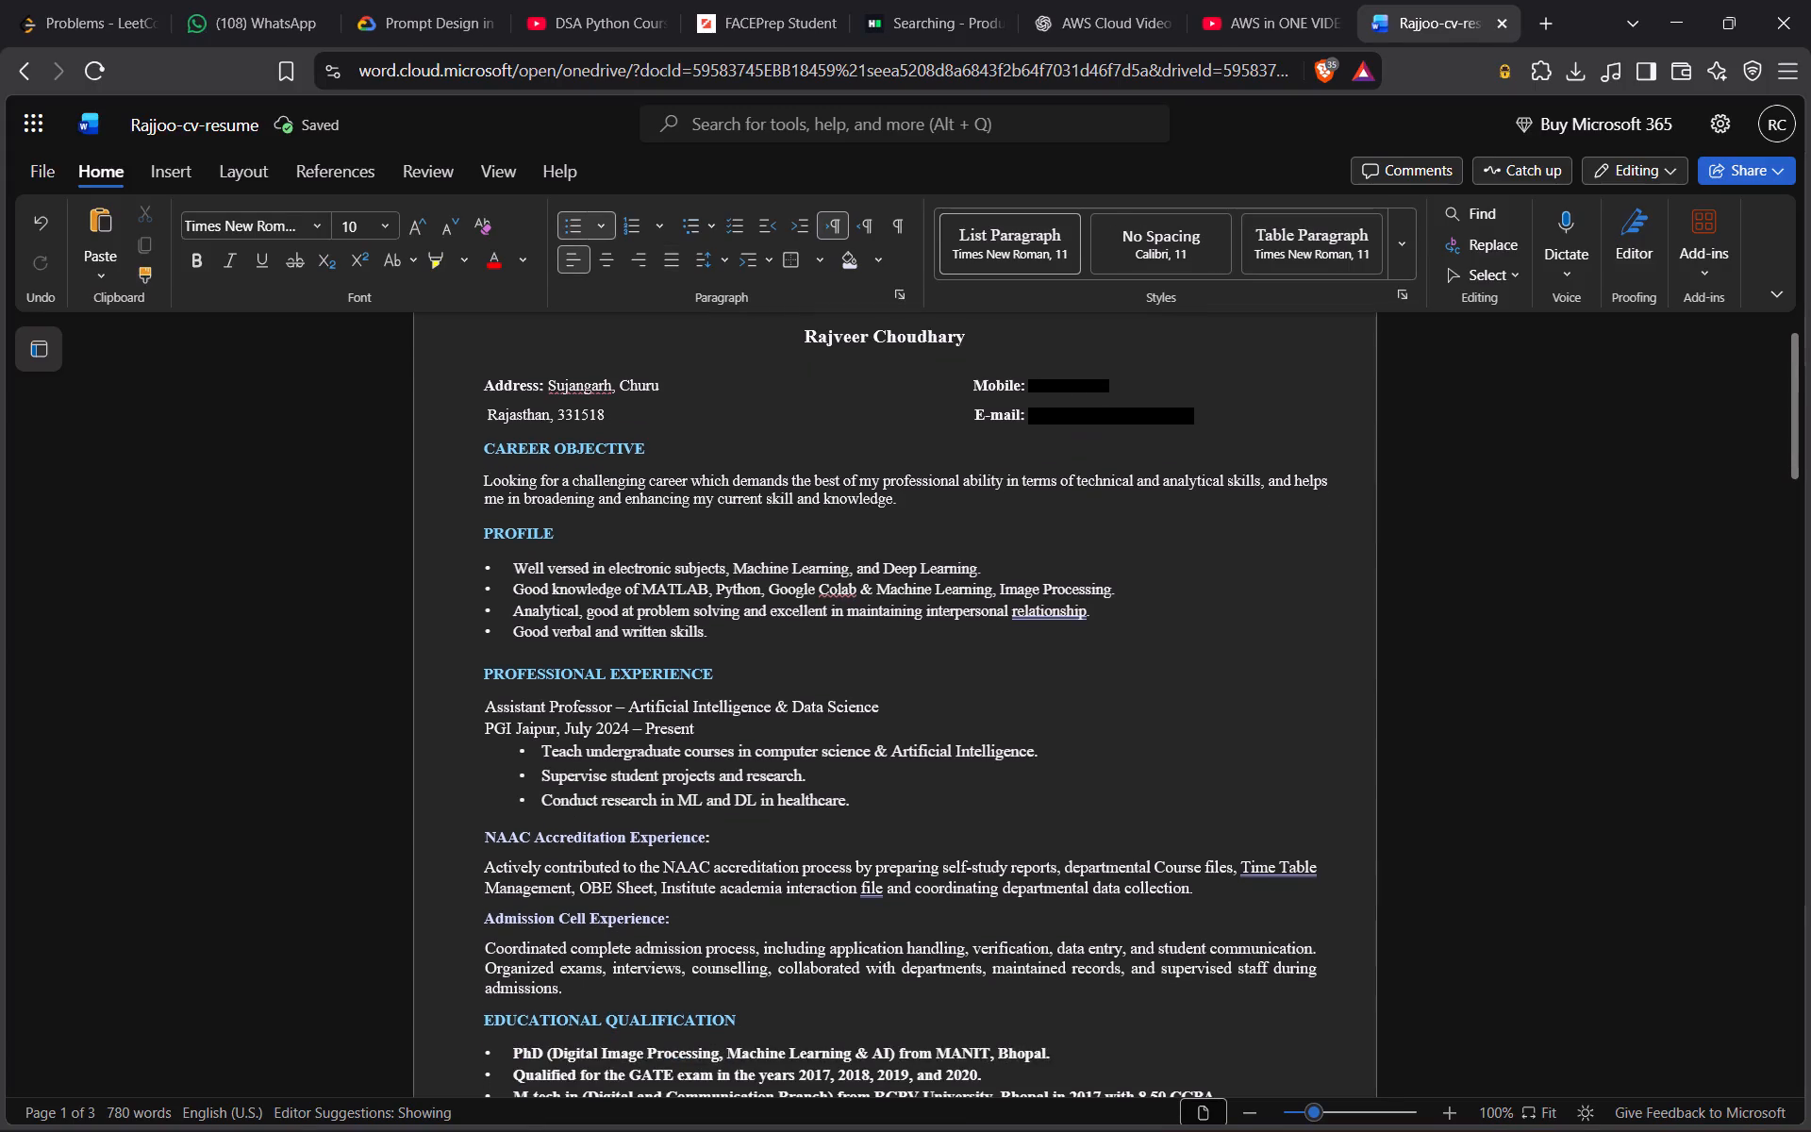
click(1046, 617)
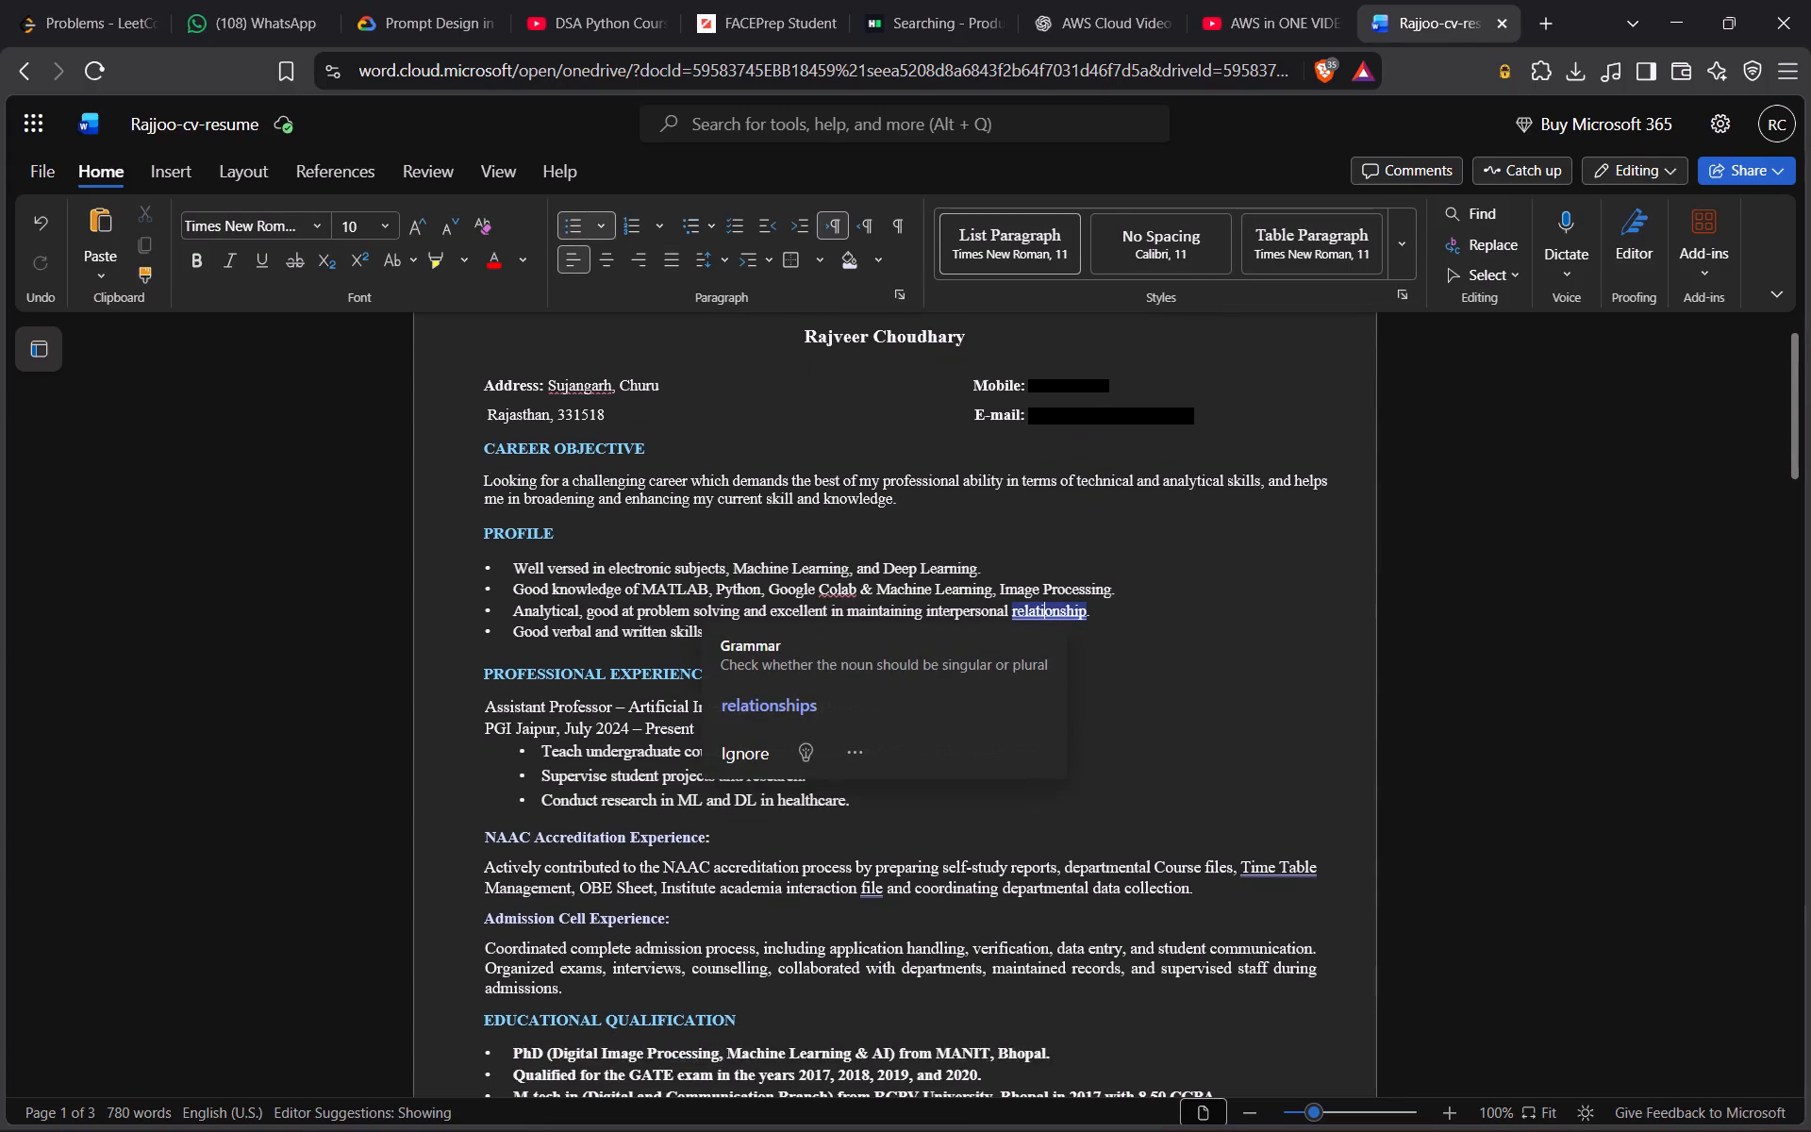
click(886, 700)
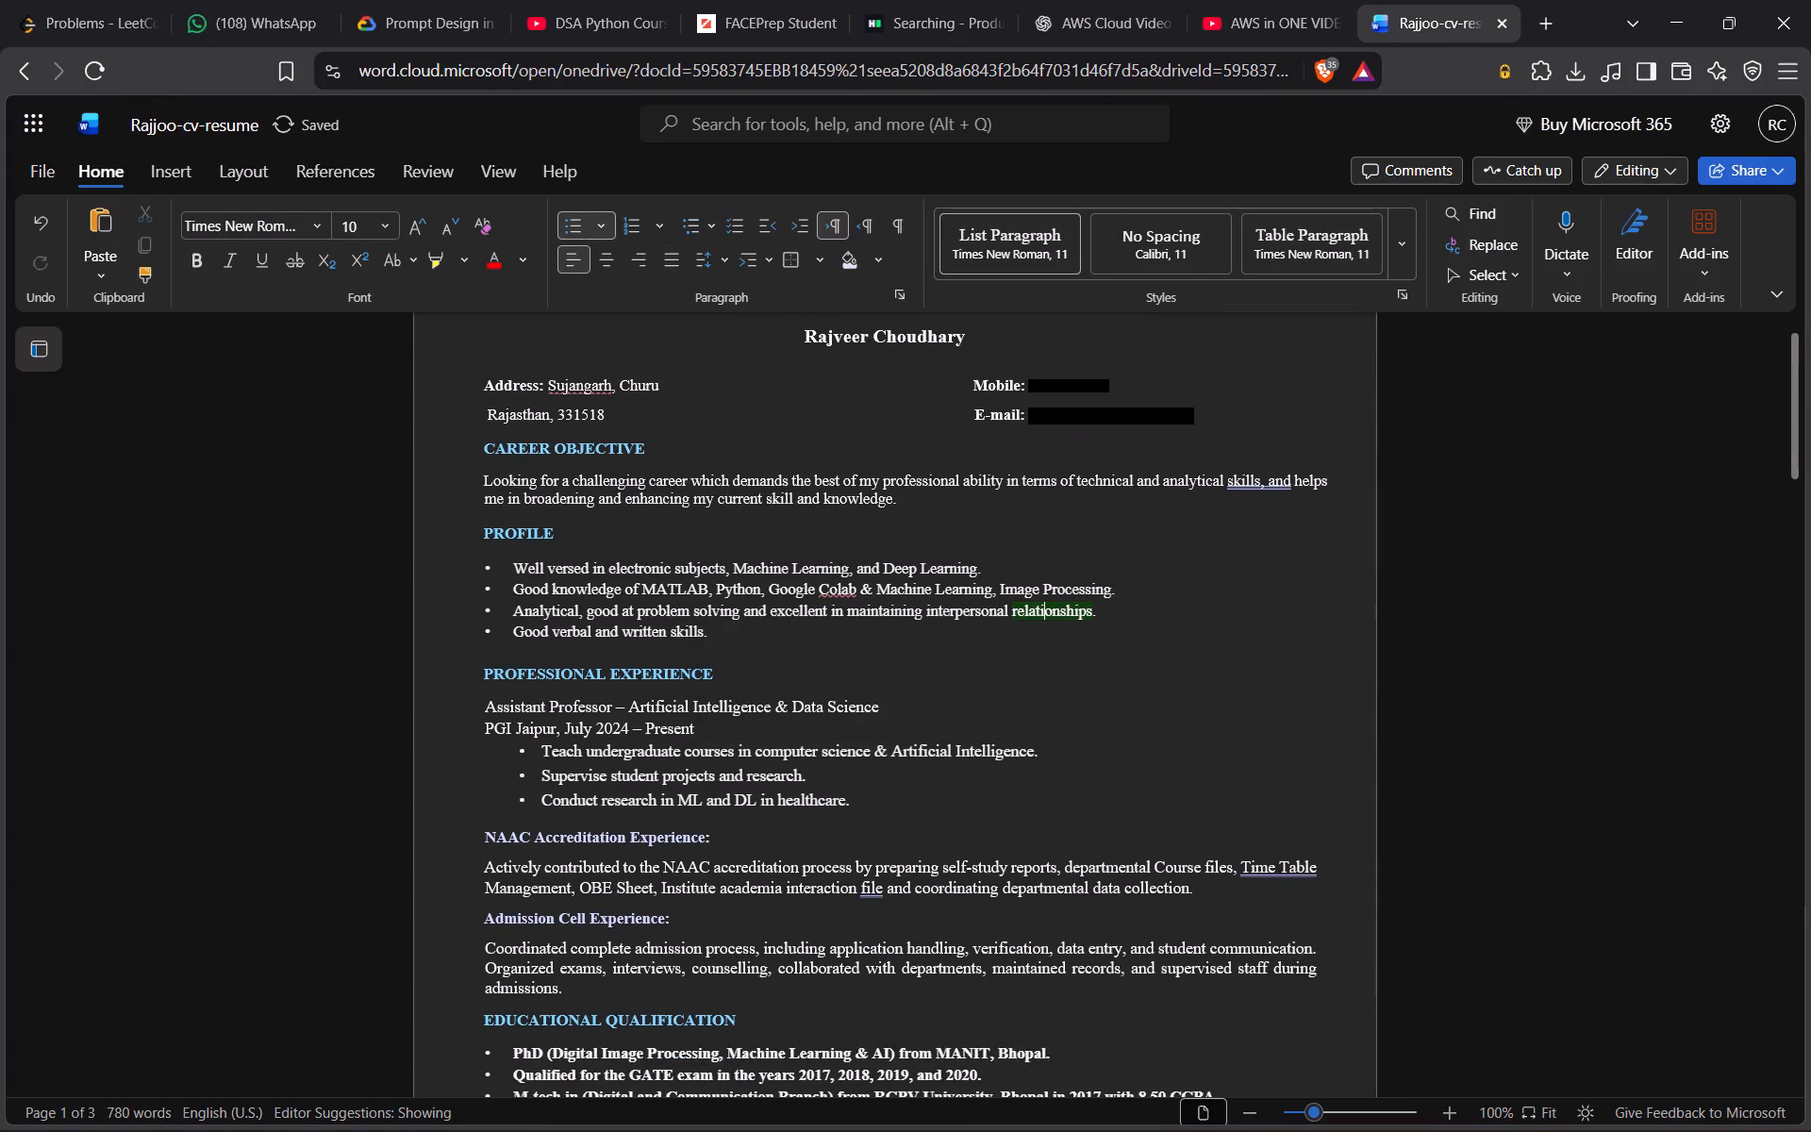
click(972, 682)
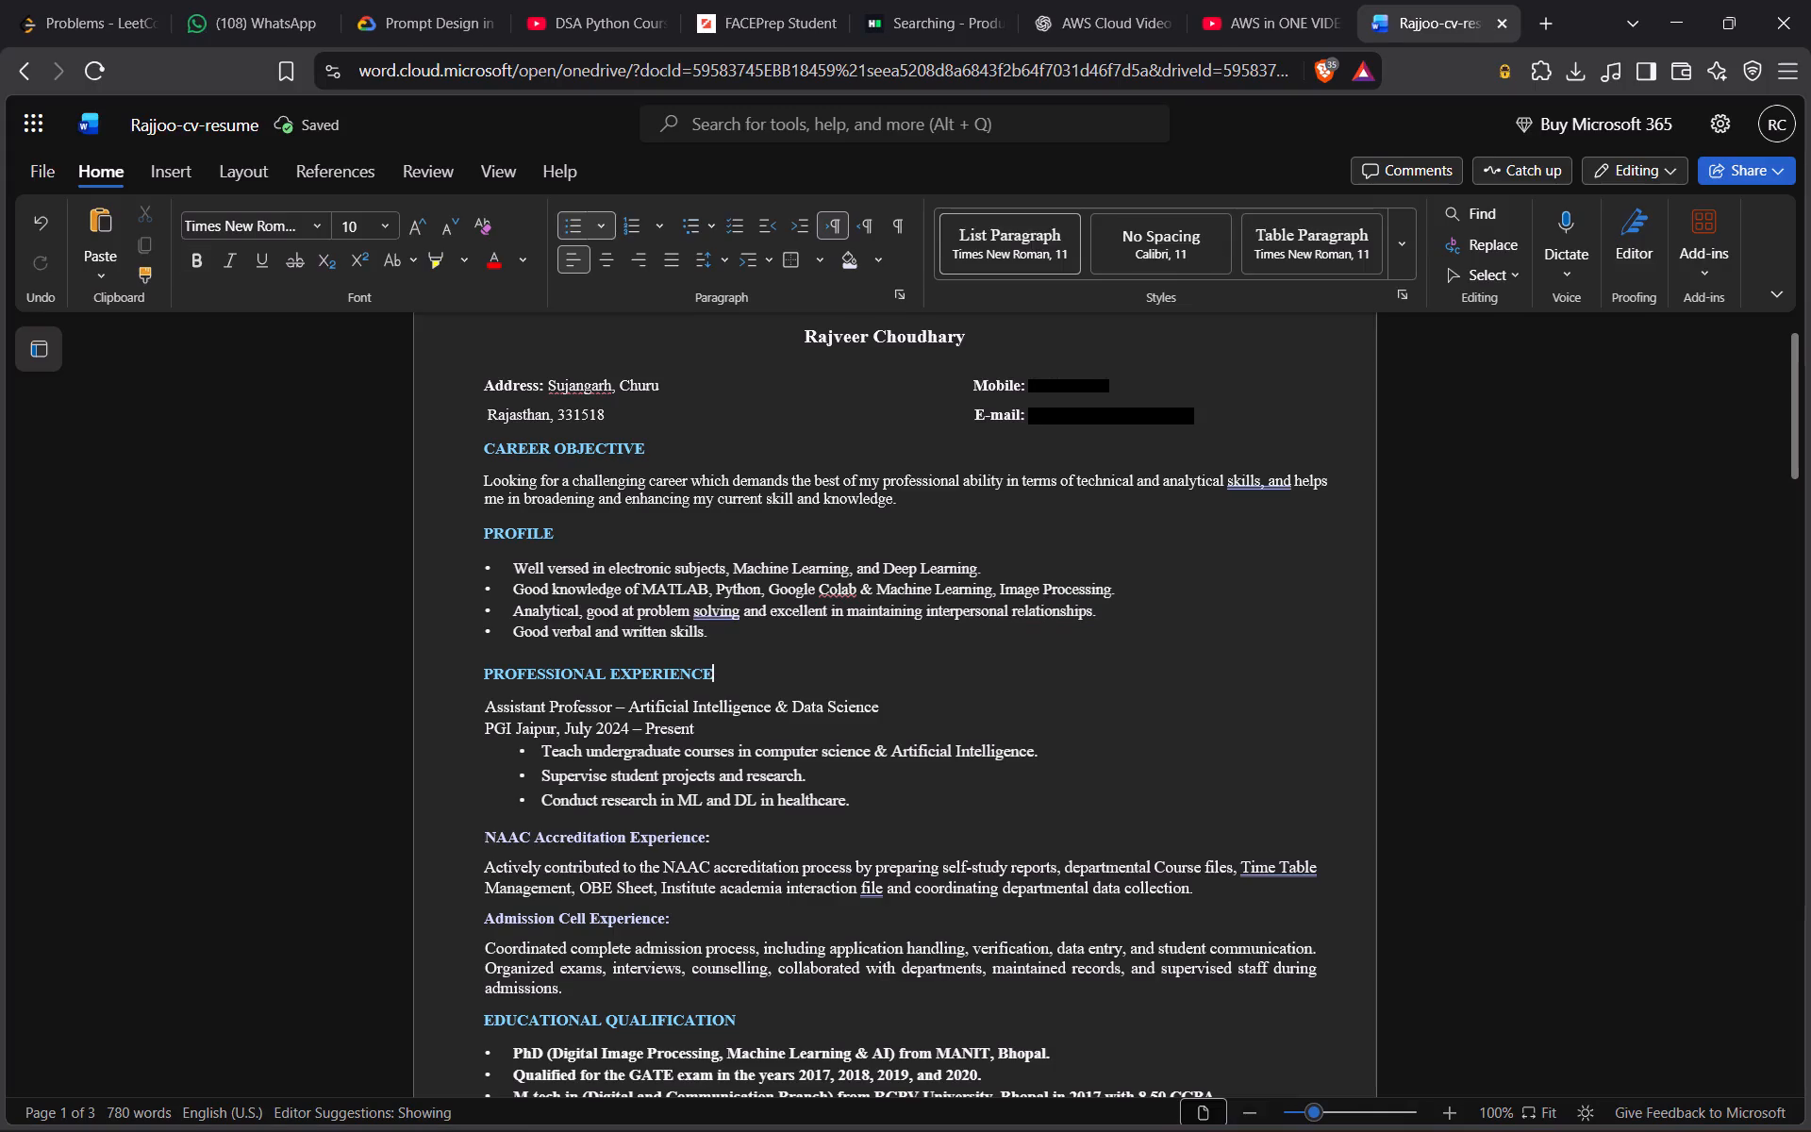
scroll(972, 682, down, 1)
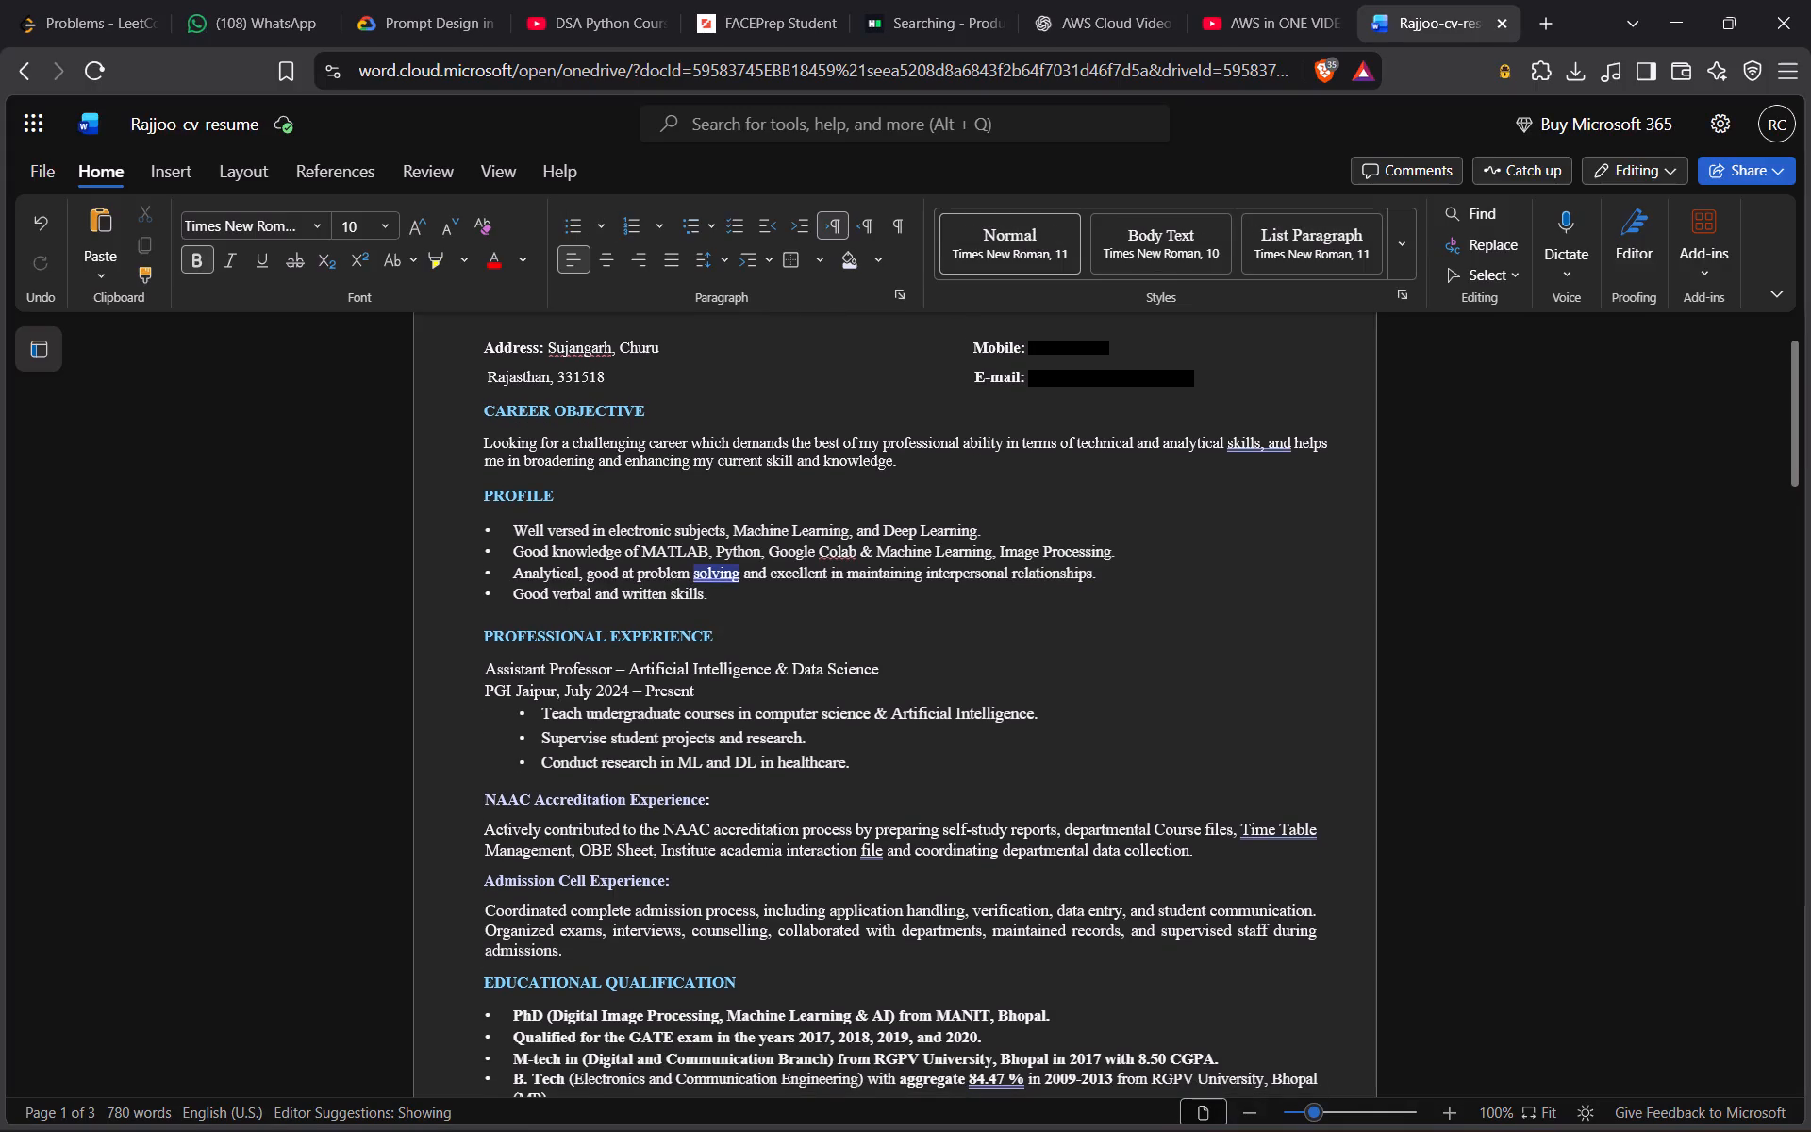
click(706, 579)
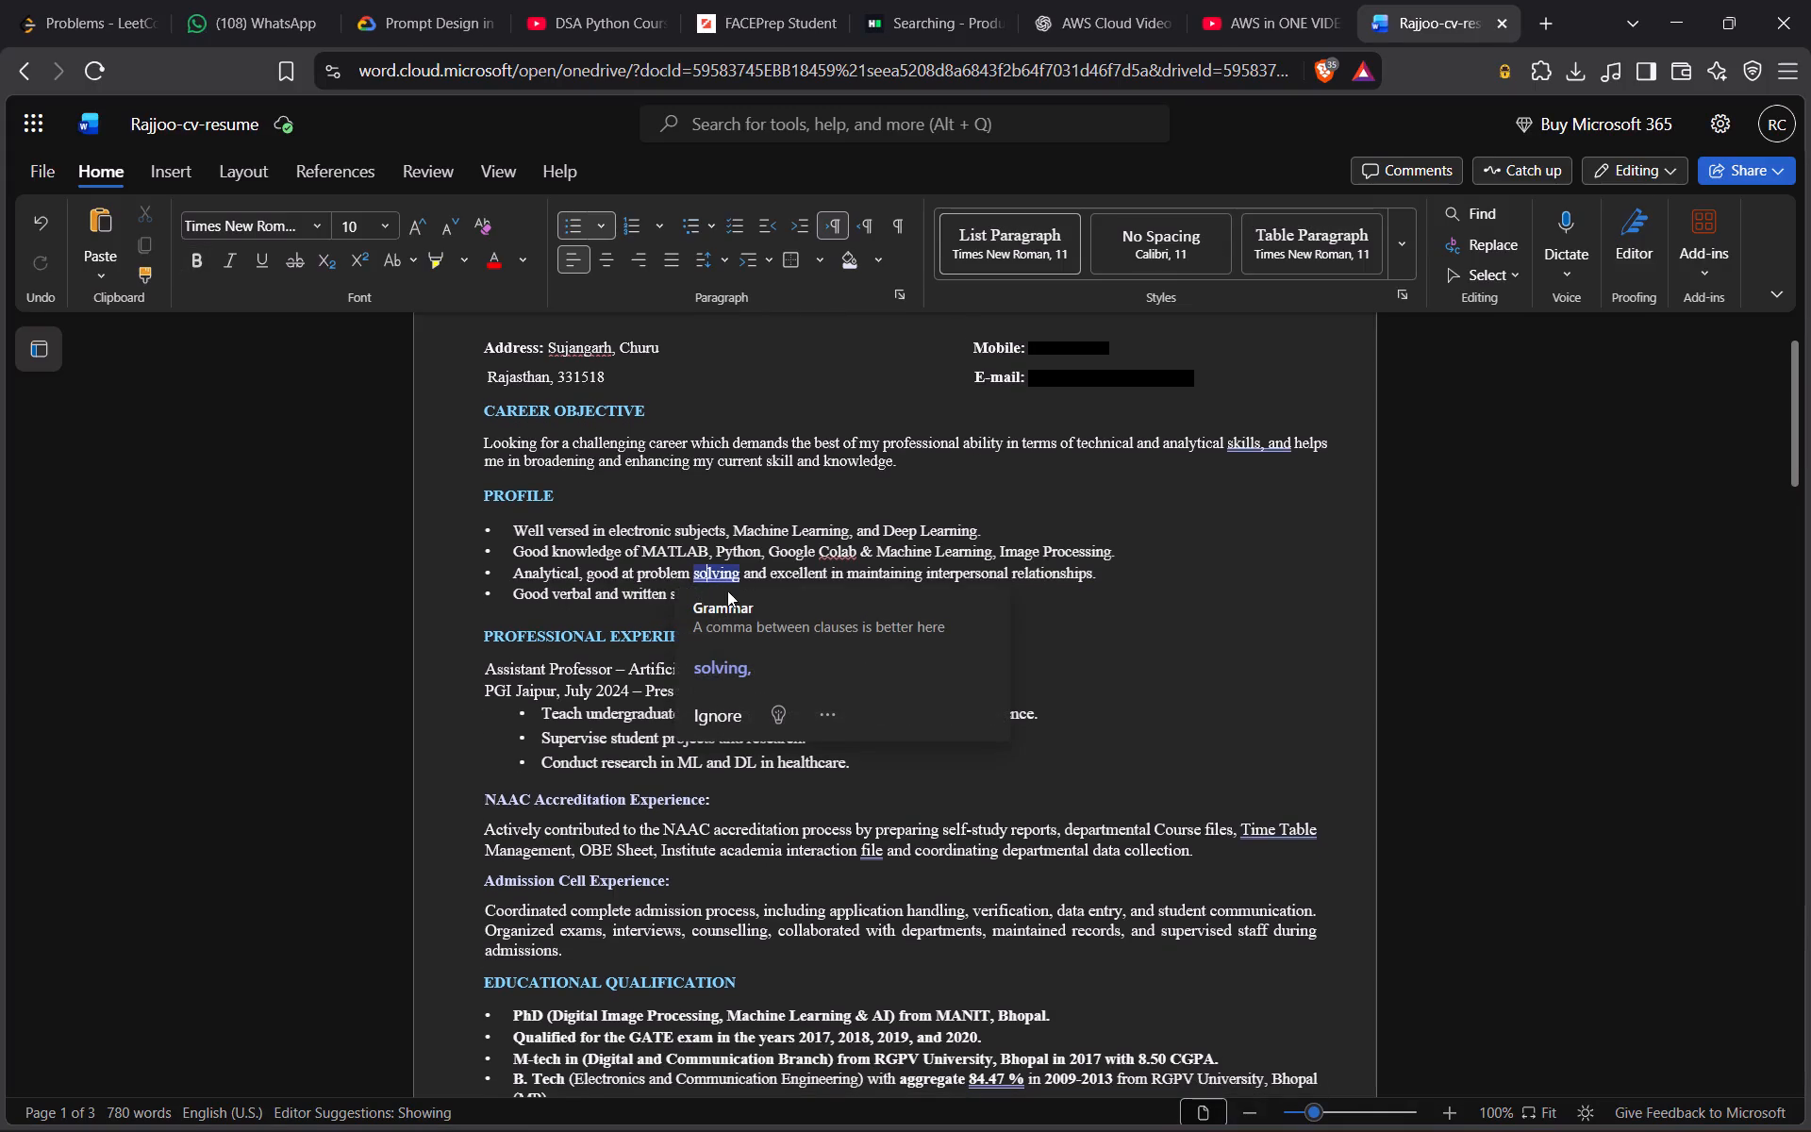
click(731, 651)
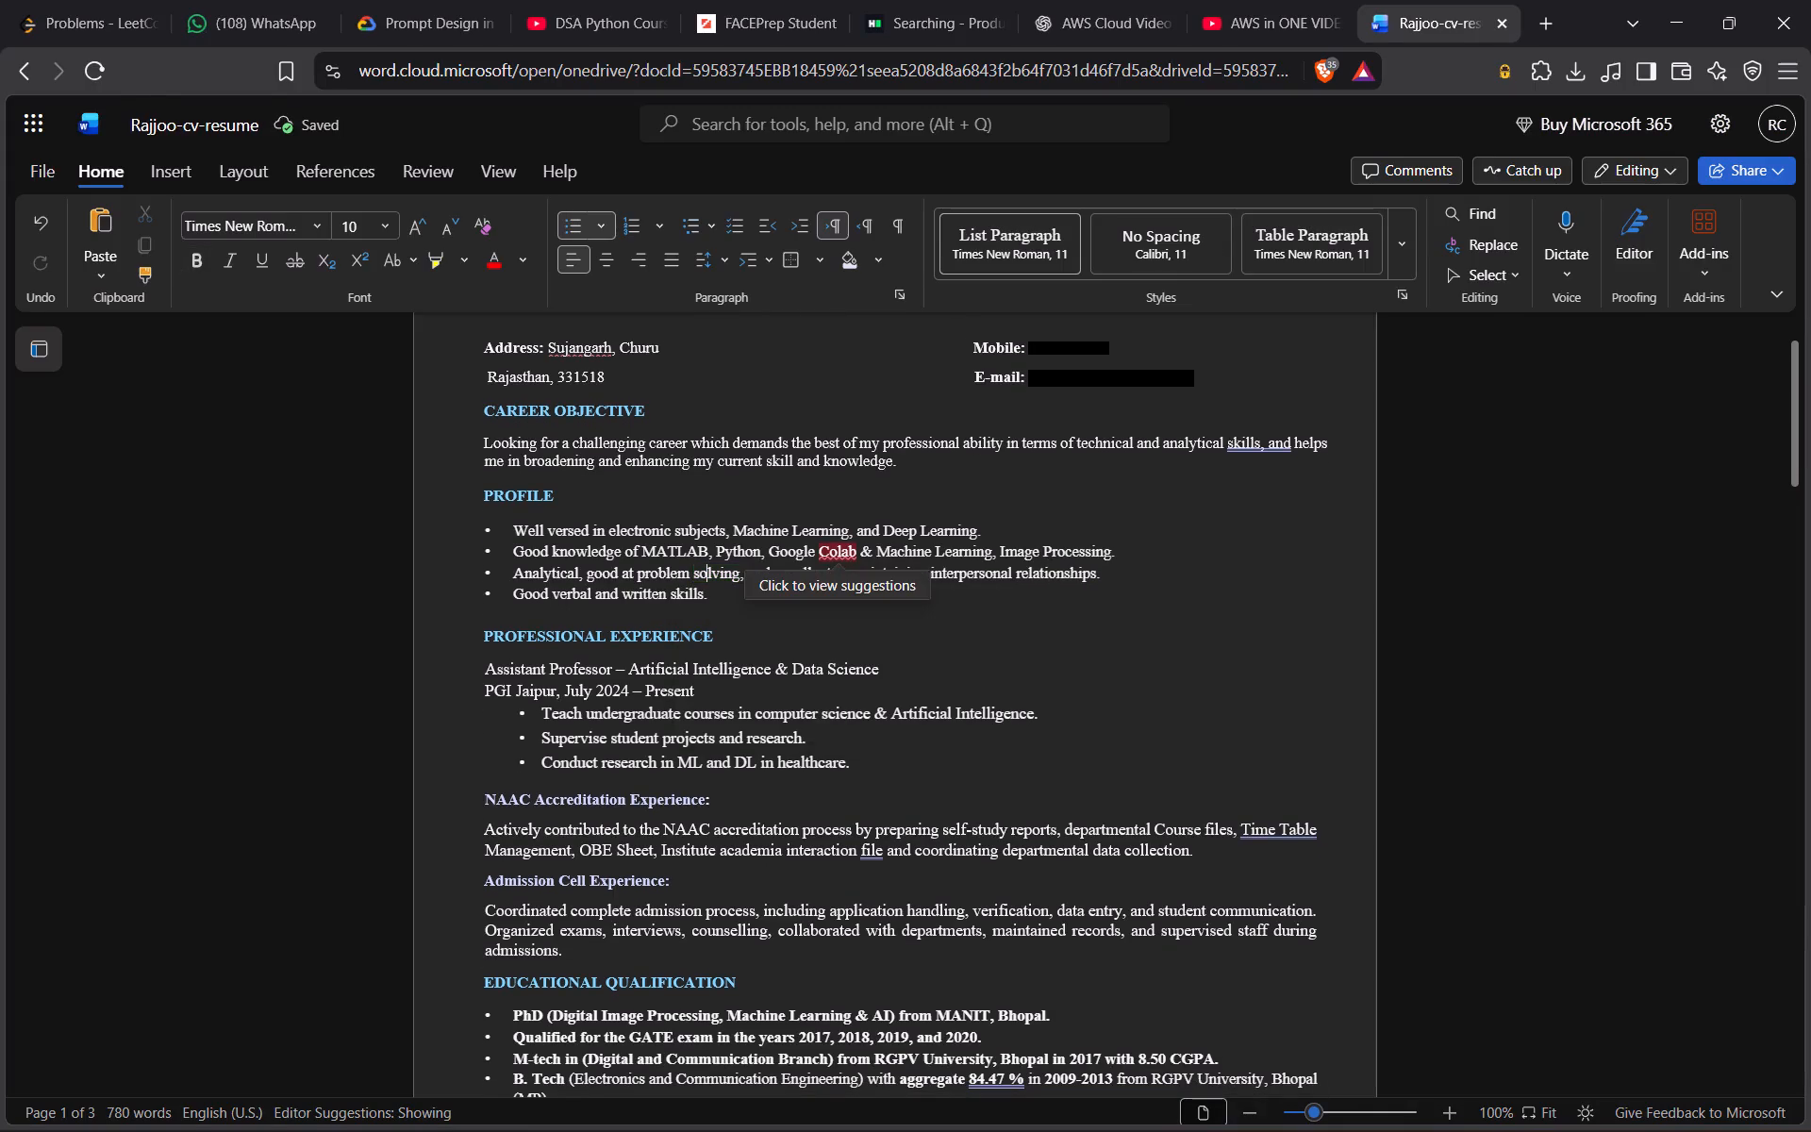
Replace the flagged word "Colab" with the spelling suggestion "Collab" in the PROFILE bullet about MATLAB and Python.
click(839, 559)
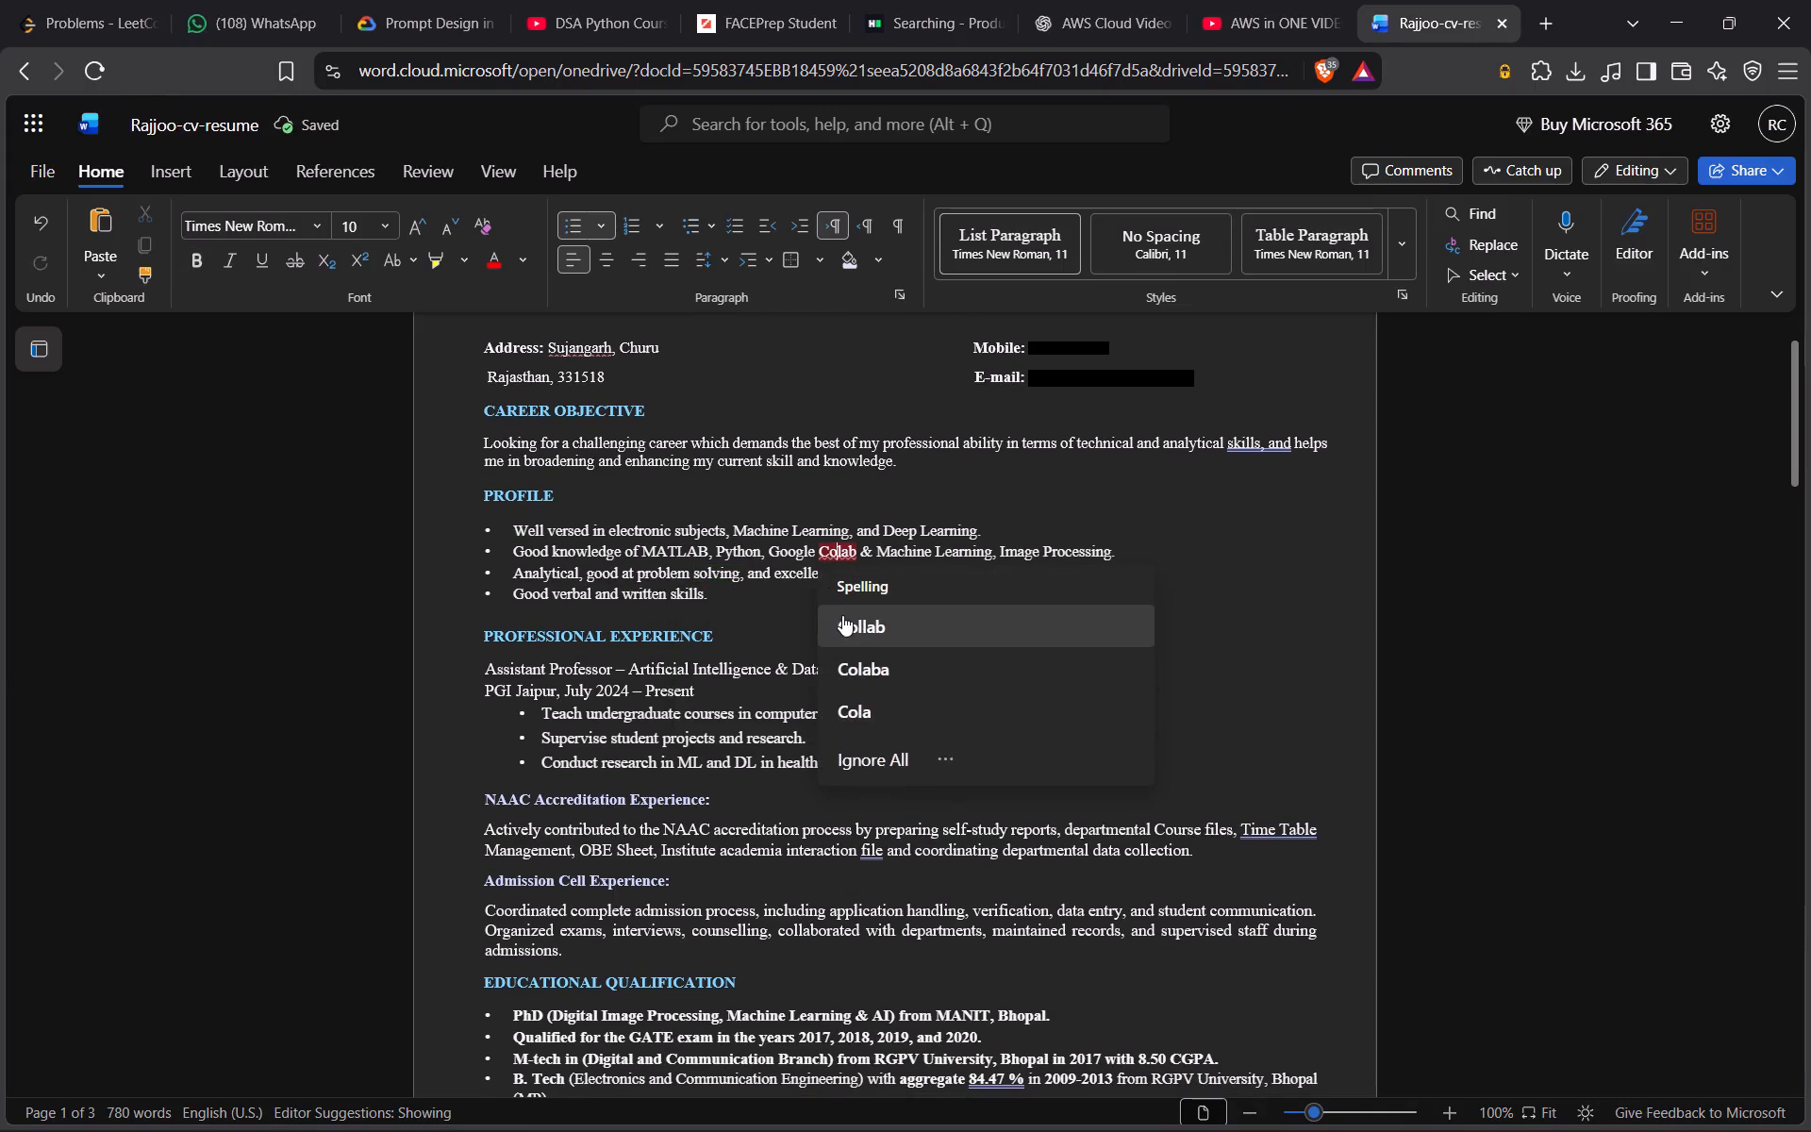
click(842, 615)
click(1163, 647)
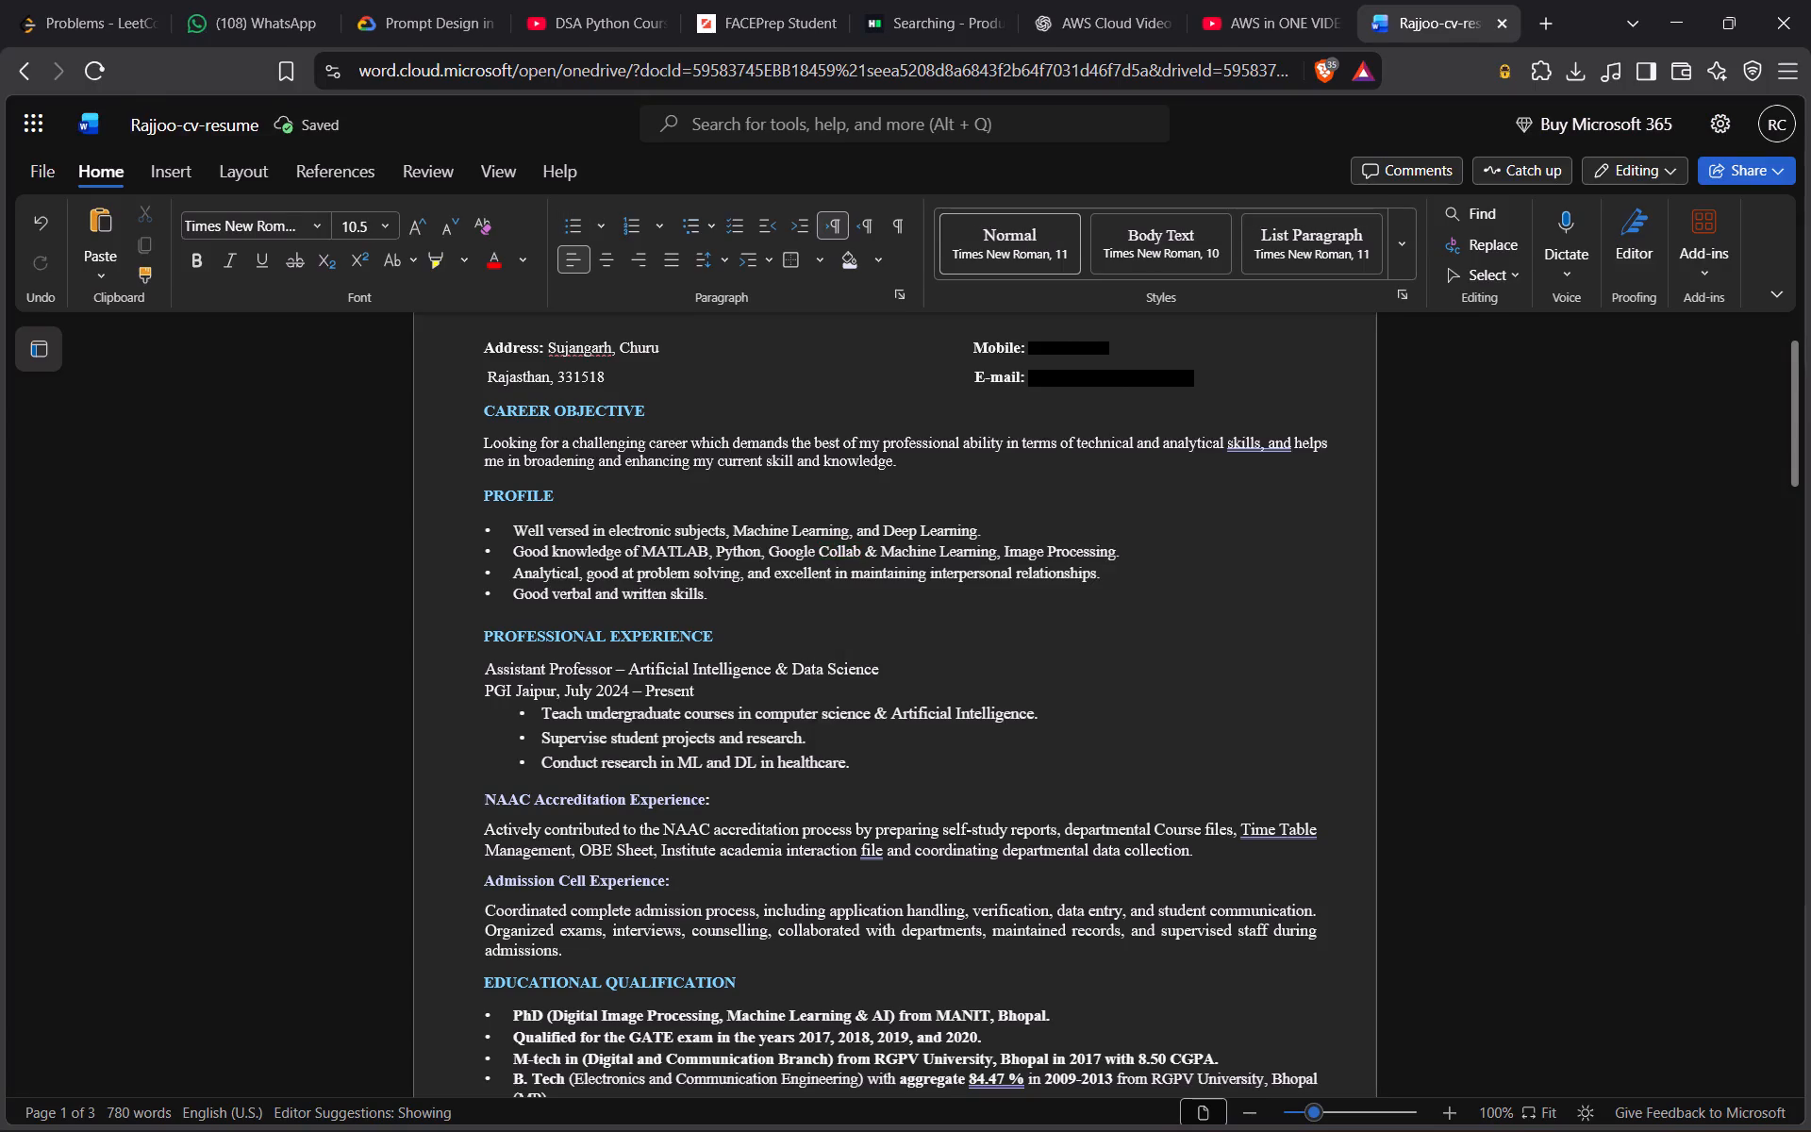
Set the 12th-class aggregate under EDUCATIONAL QUALIFICATION to 80.00 %.
scroll(1163, 647, down, 2)
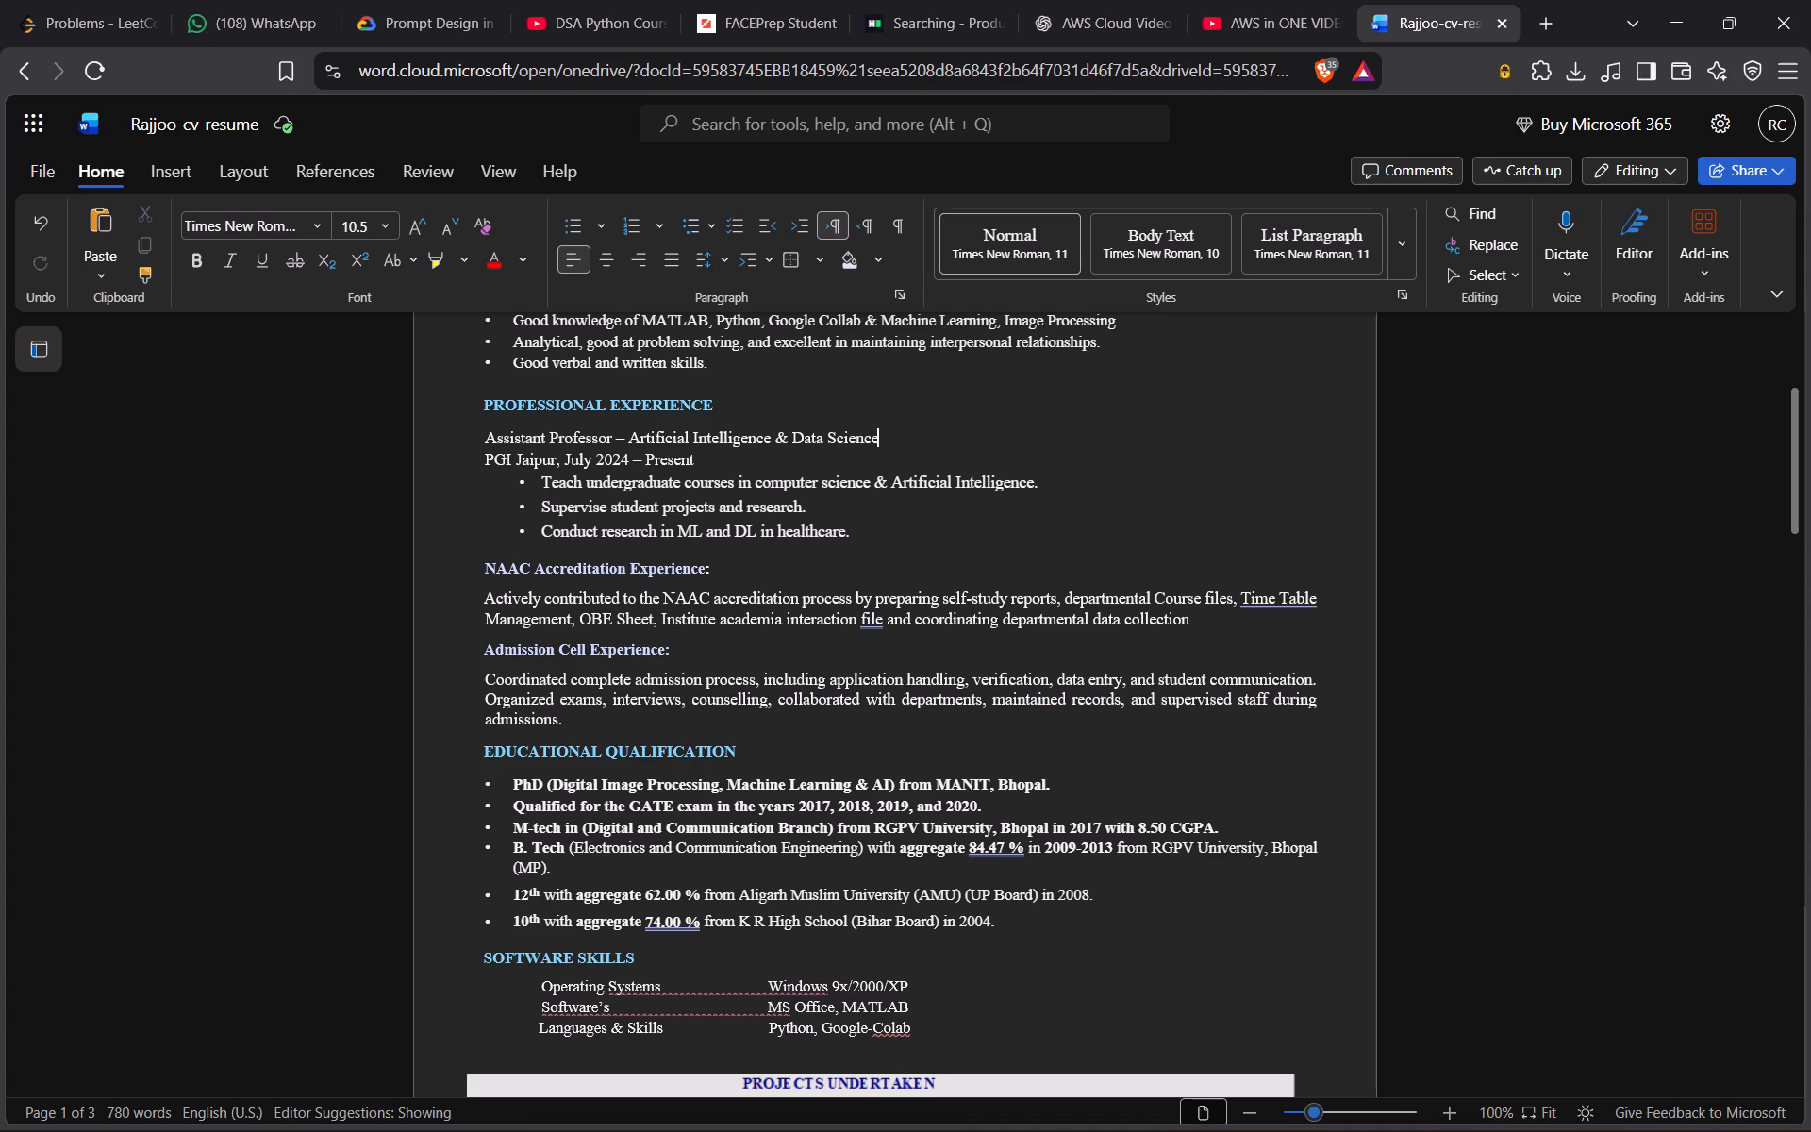
double_click(656, 895)
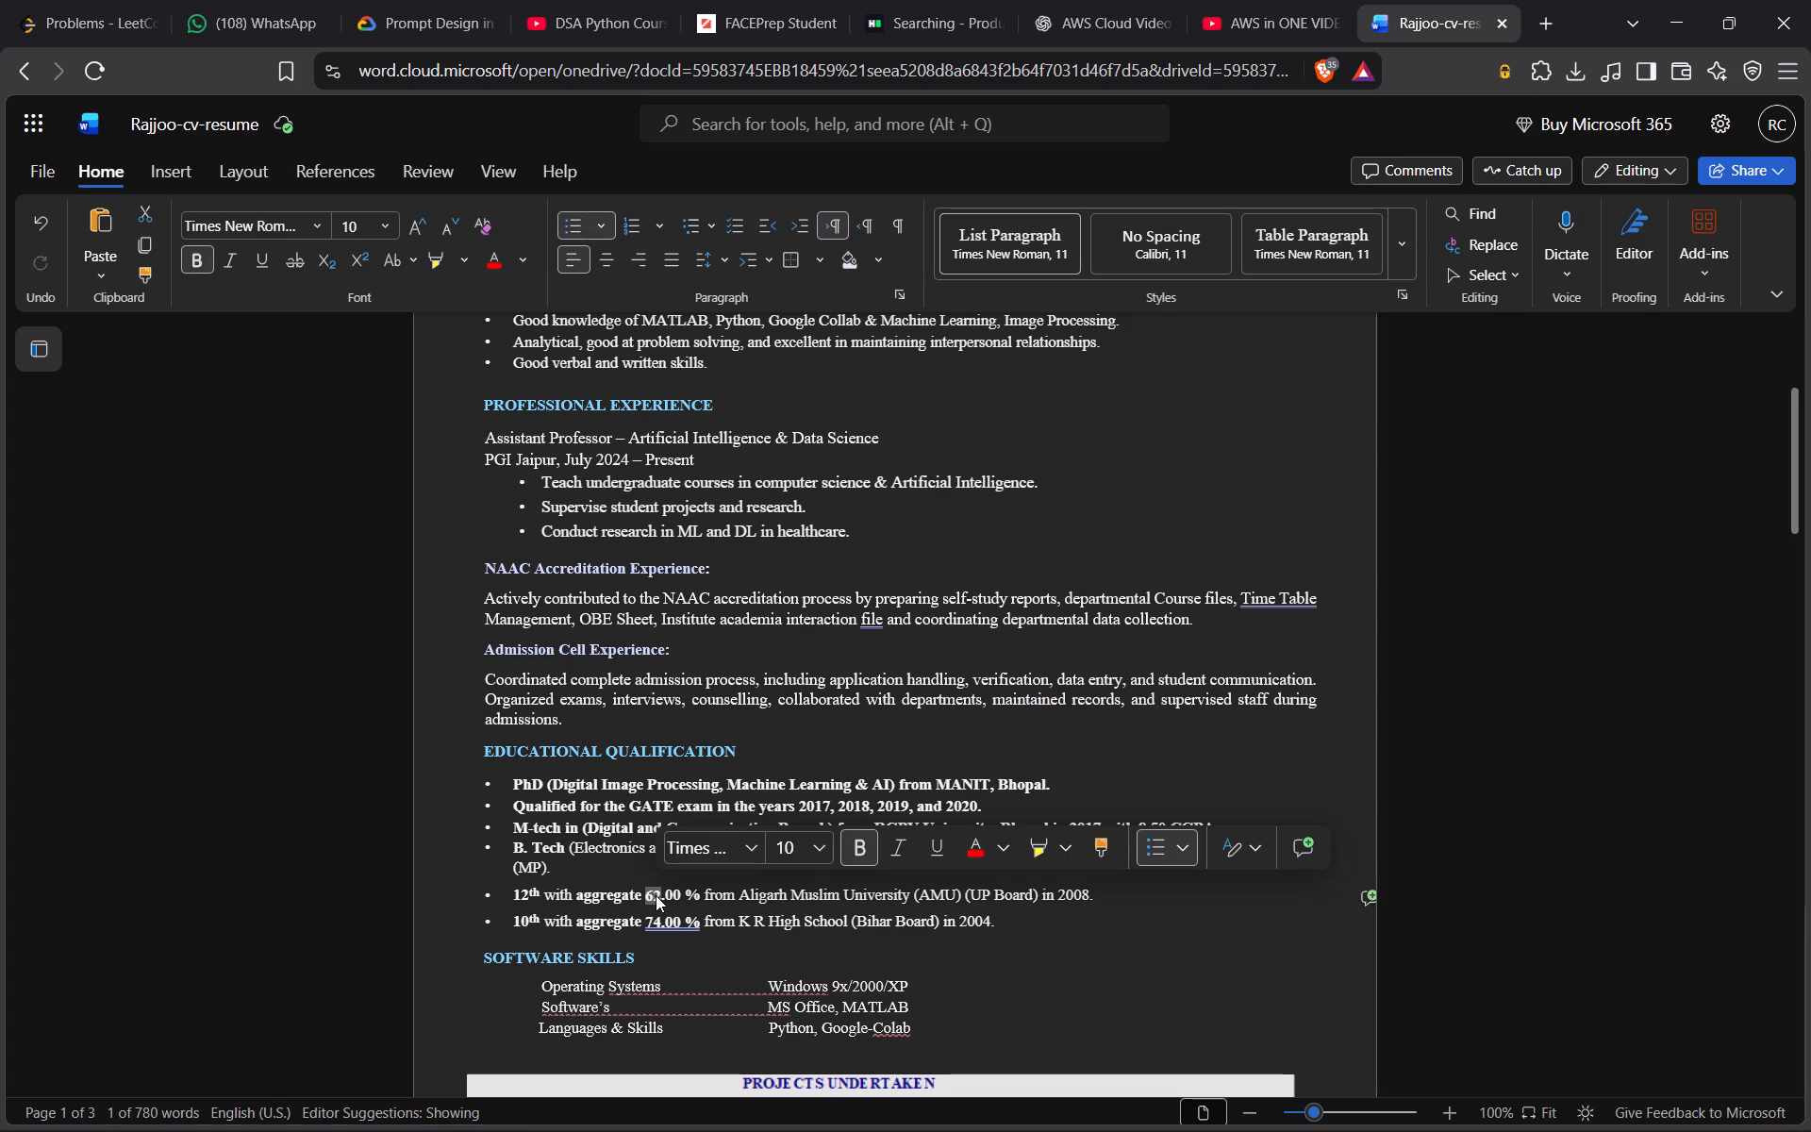
key(8)
key(0)
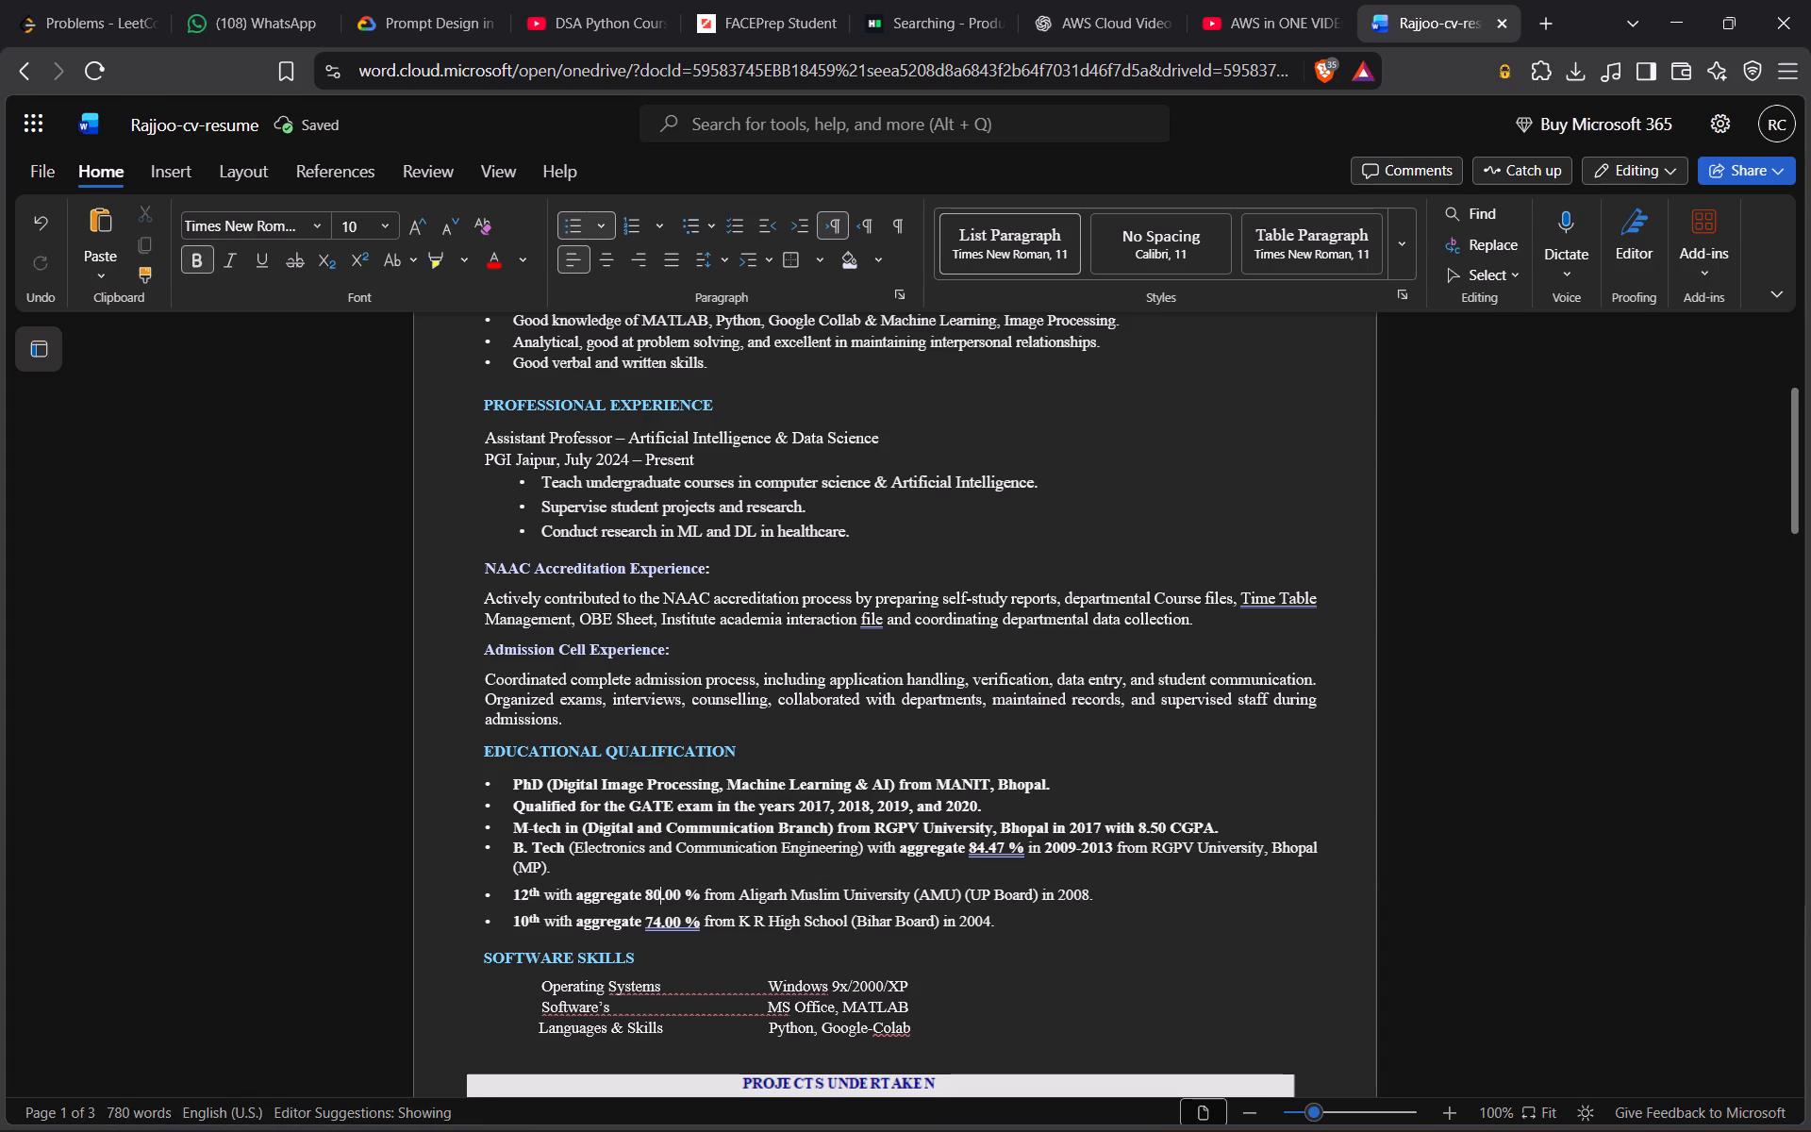
Replace the 12th-class institution and board under EDUCATIONAL QUALIFICATION with "Kendriya Vidayala No. 1 Kota".
drag(739, 898, 779, 896)
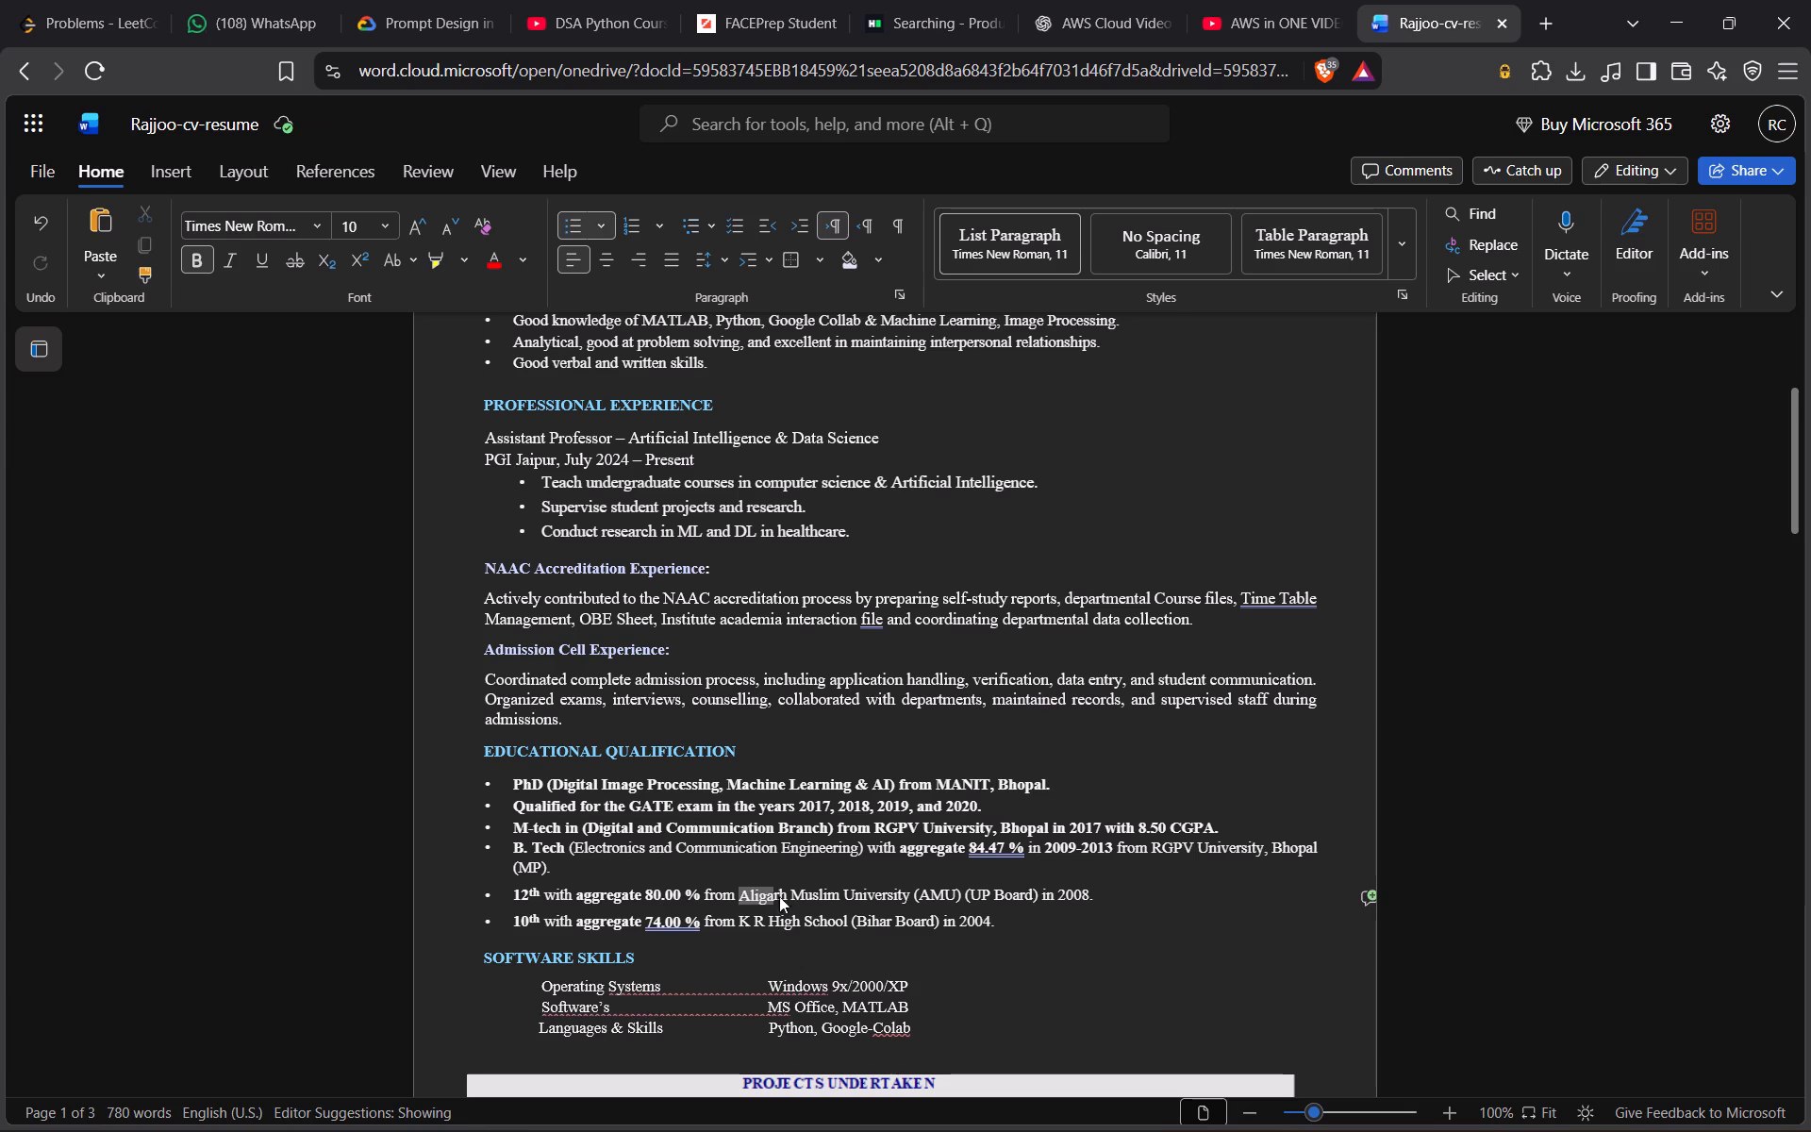
drag(779, 896, 978, 886)
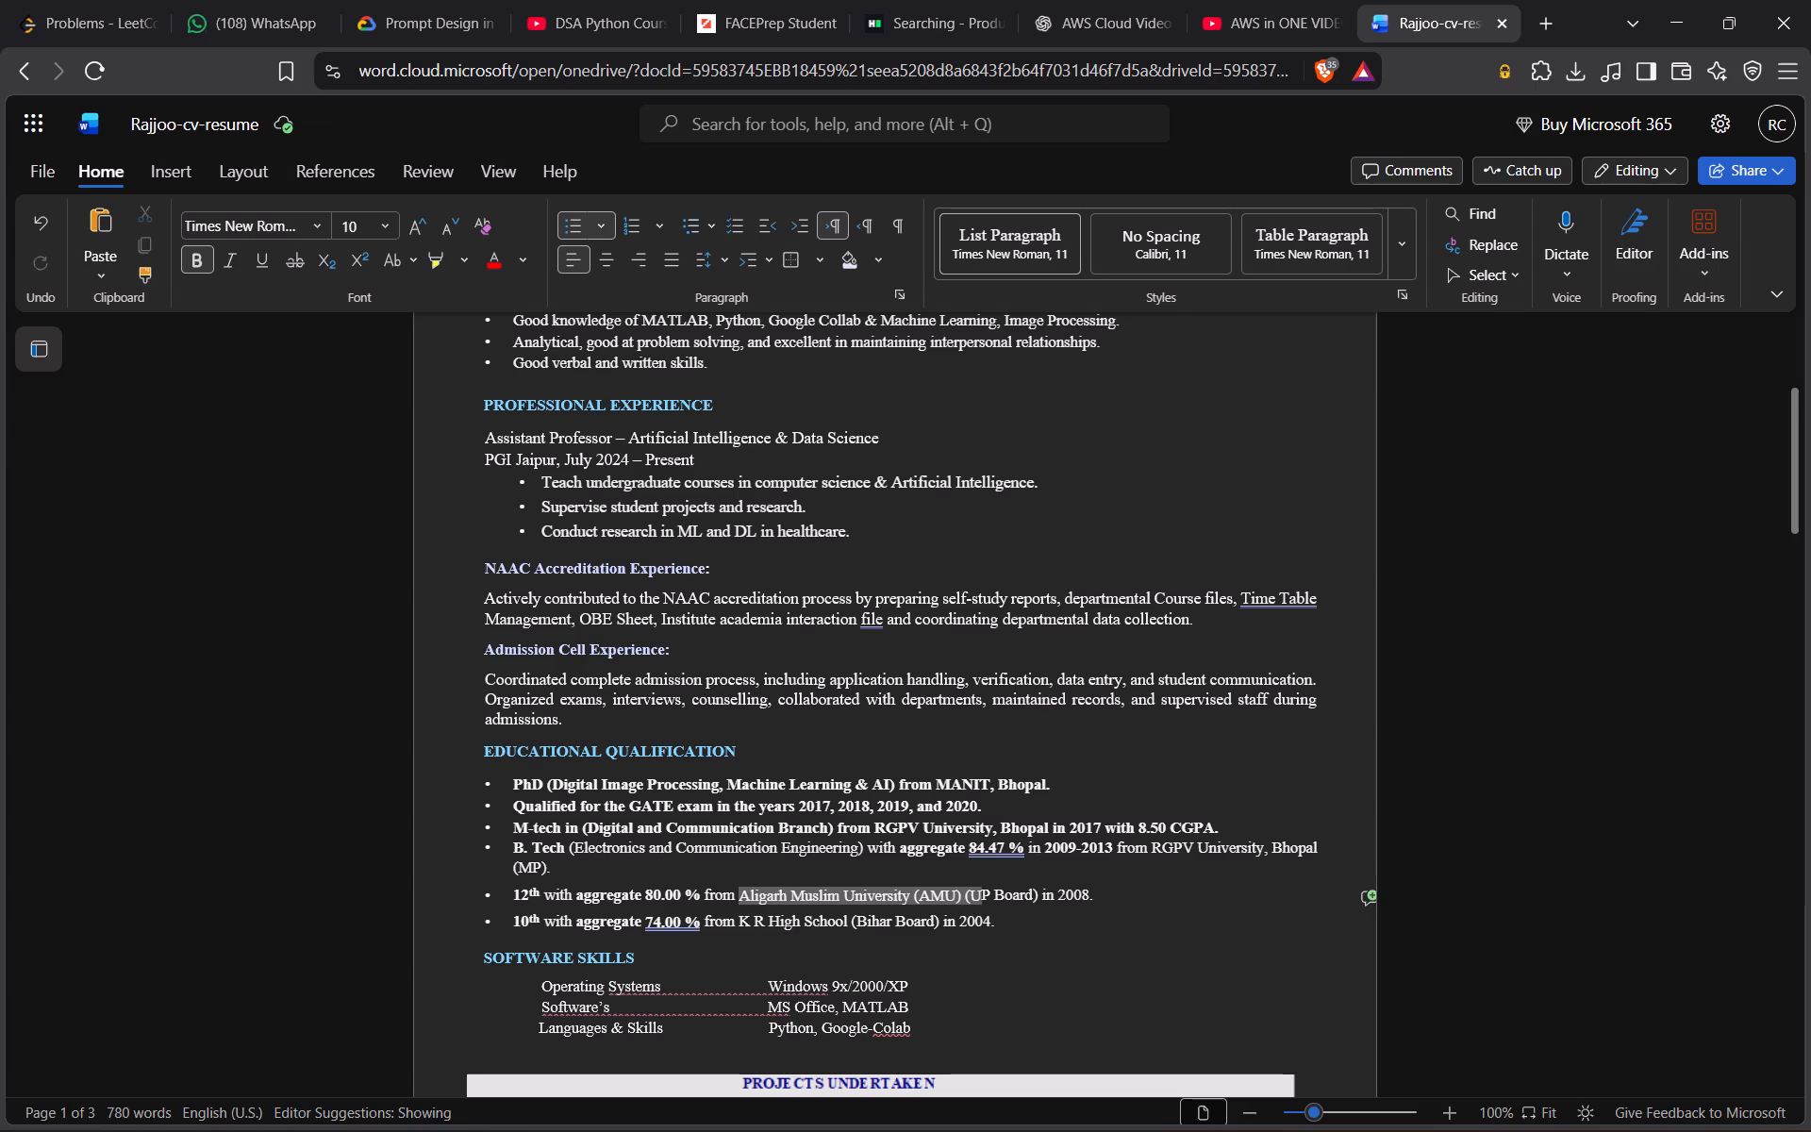
drag(978, 886, 1037, 899)
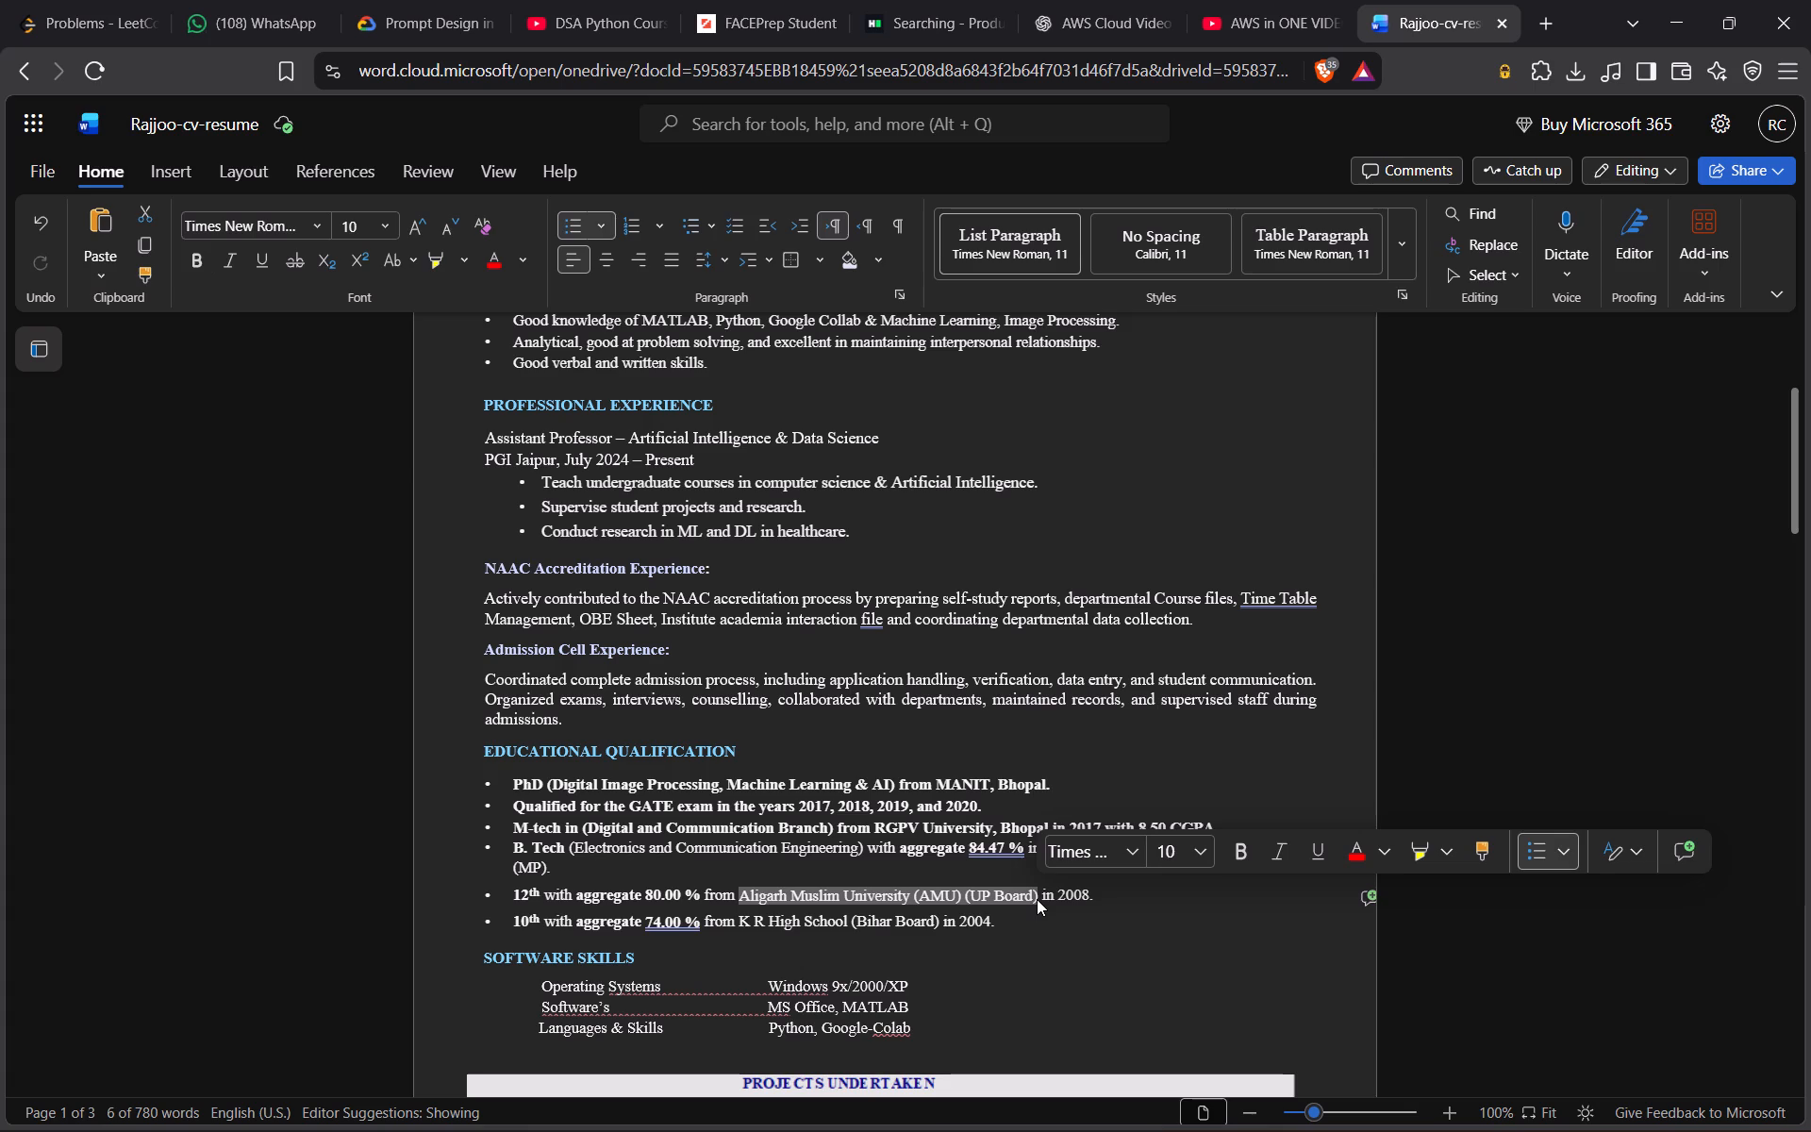
text(Kendriya Vidayala)
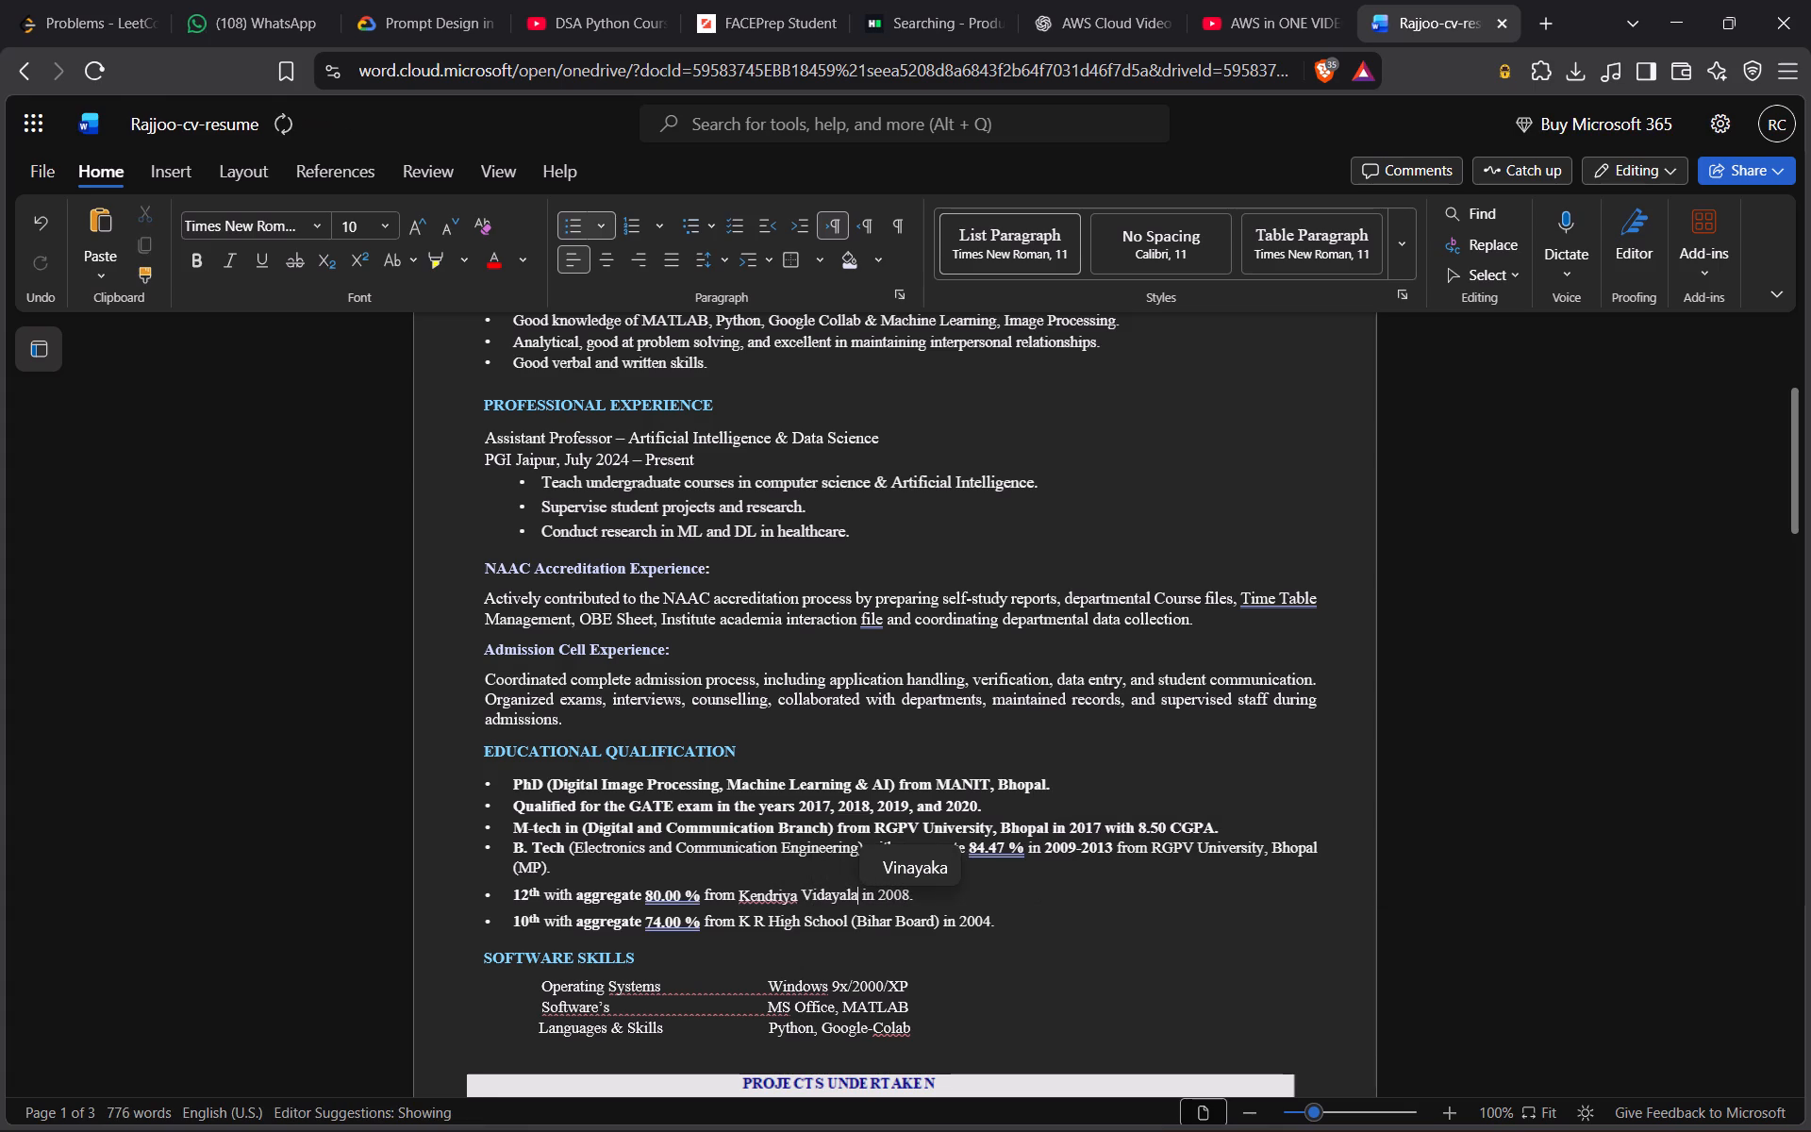
key(space)
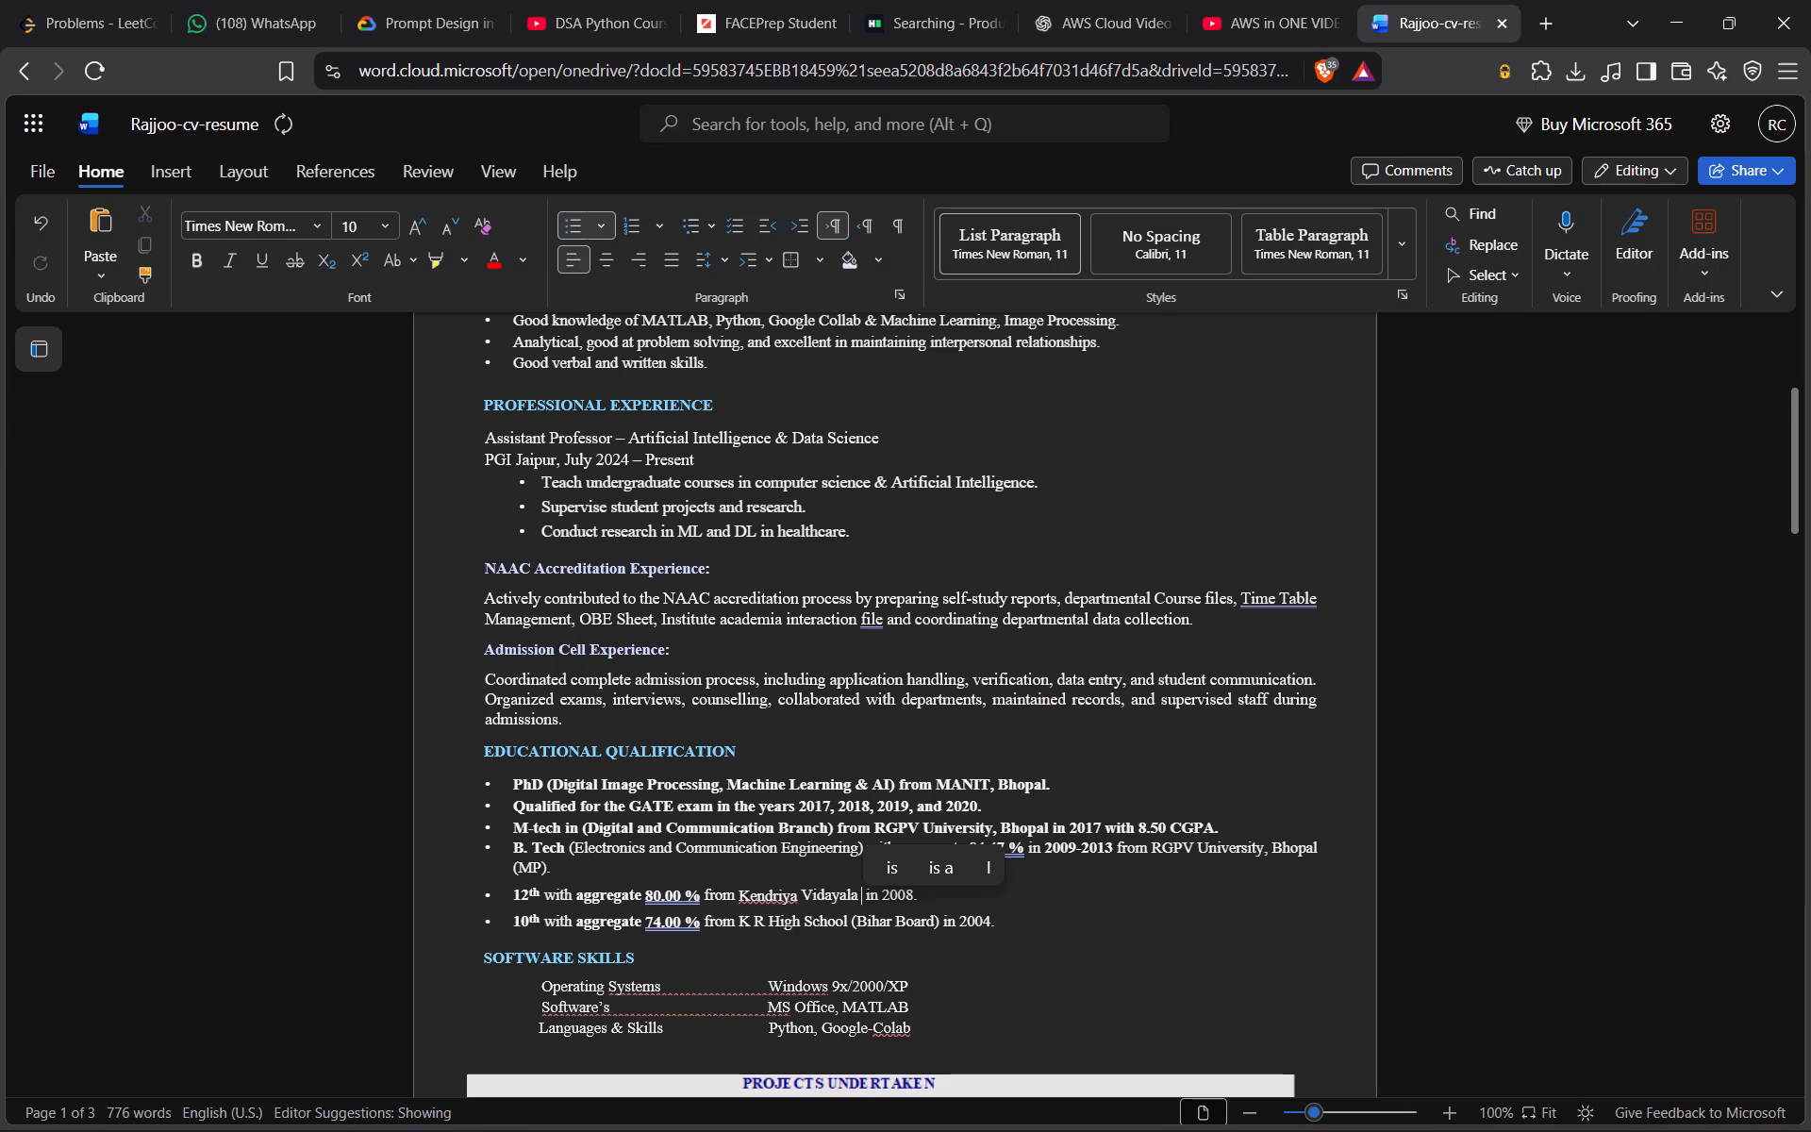
text(no)
key(BackSpace)
key(BackSpace)
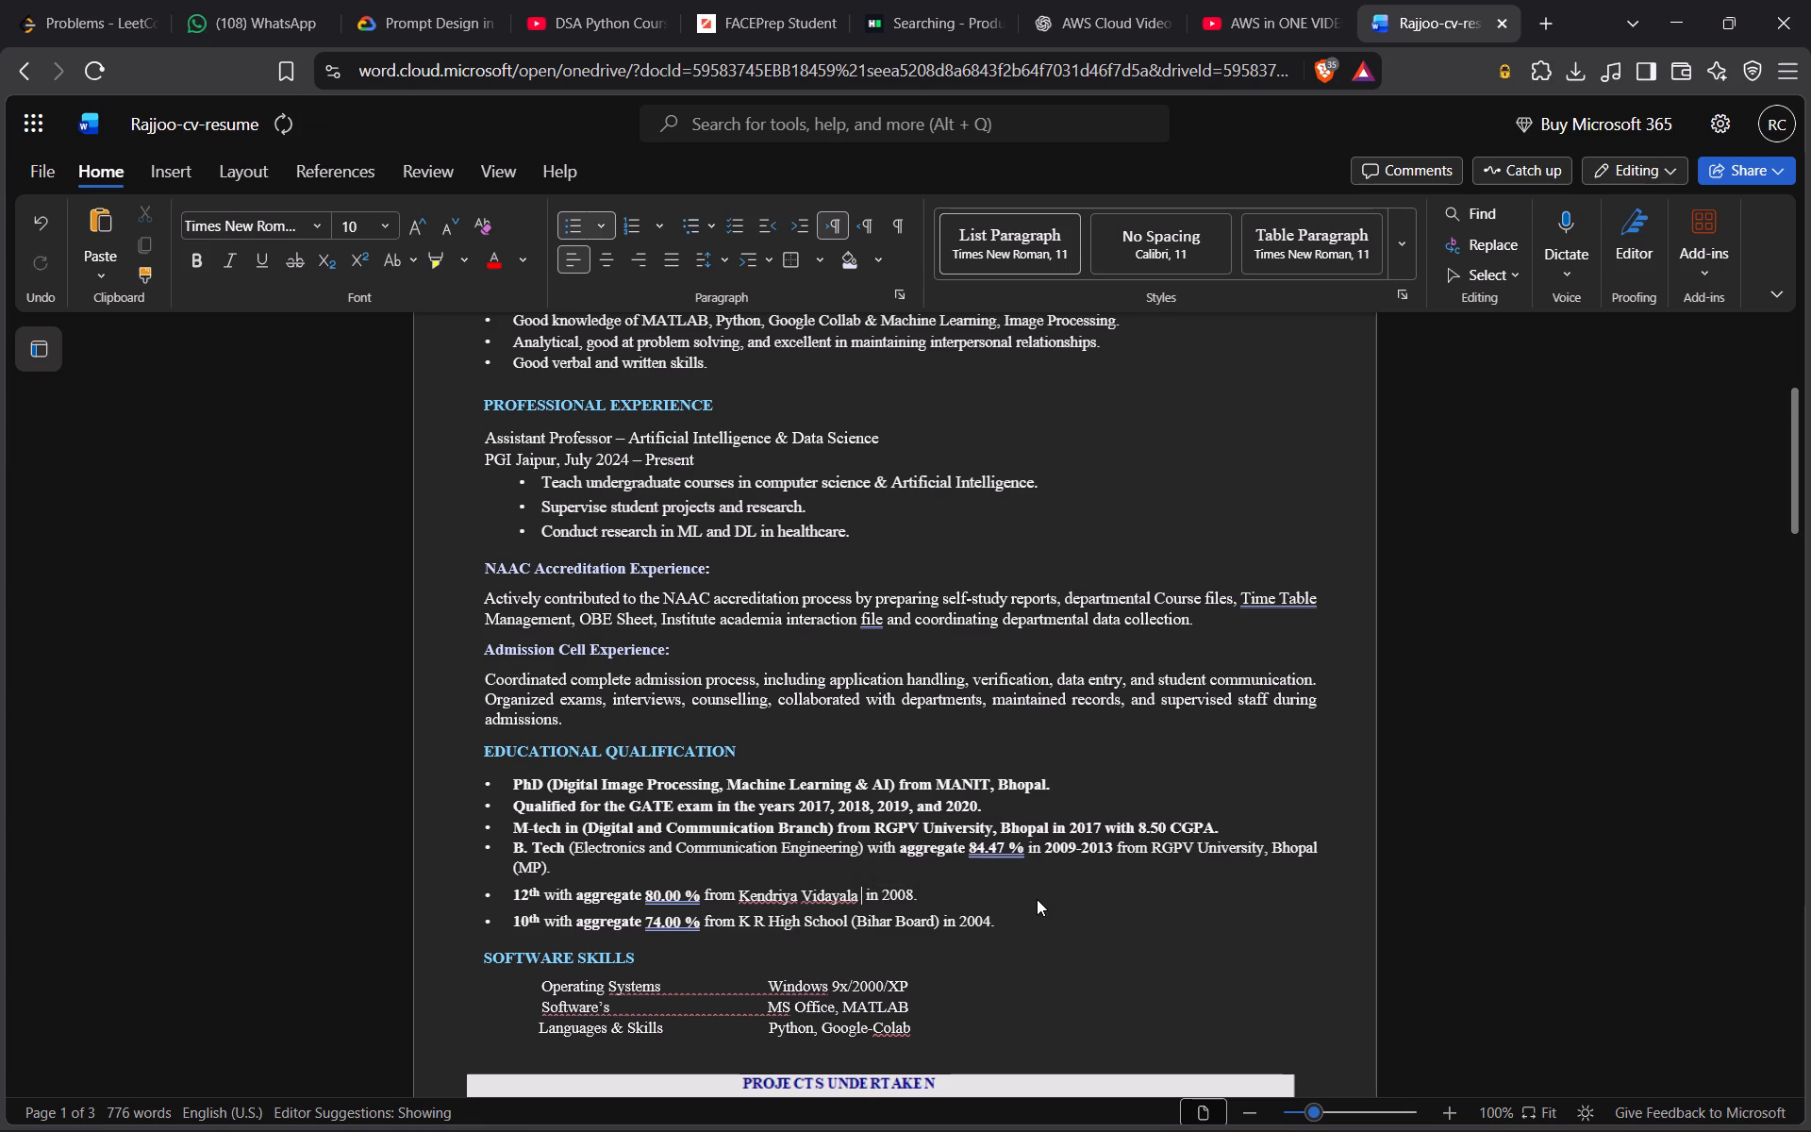
text(Np)
key(BackSpace)
text(o.)
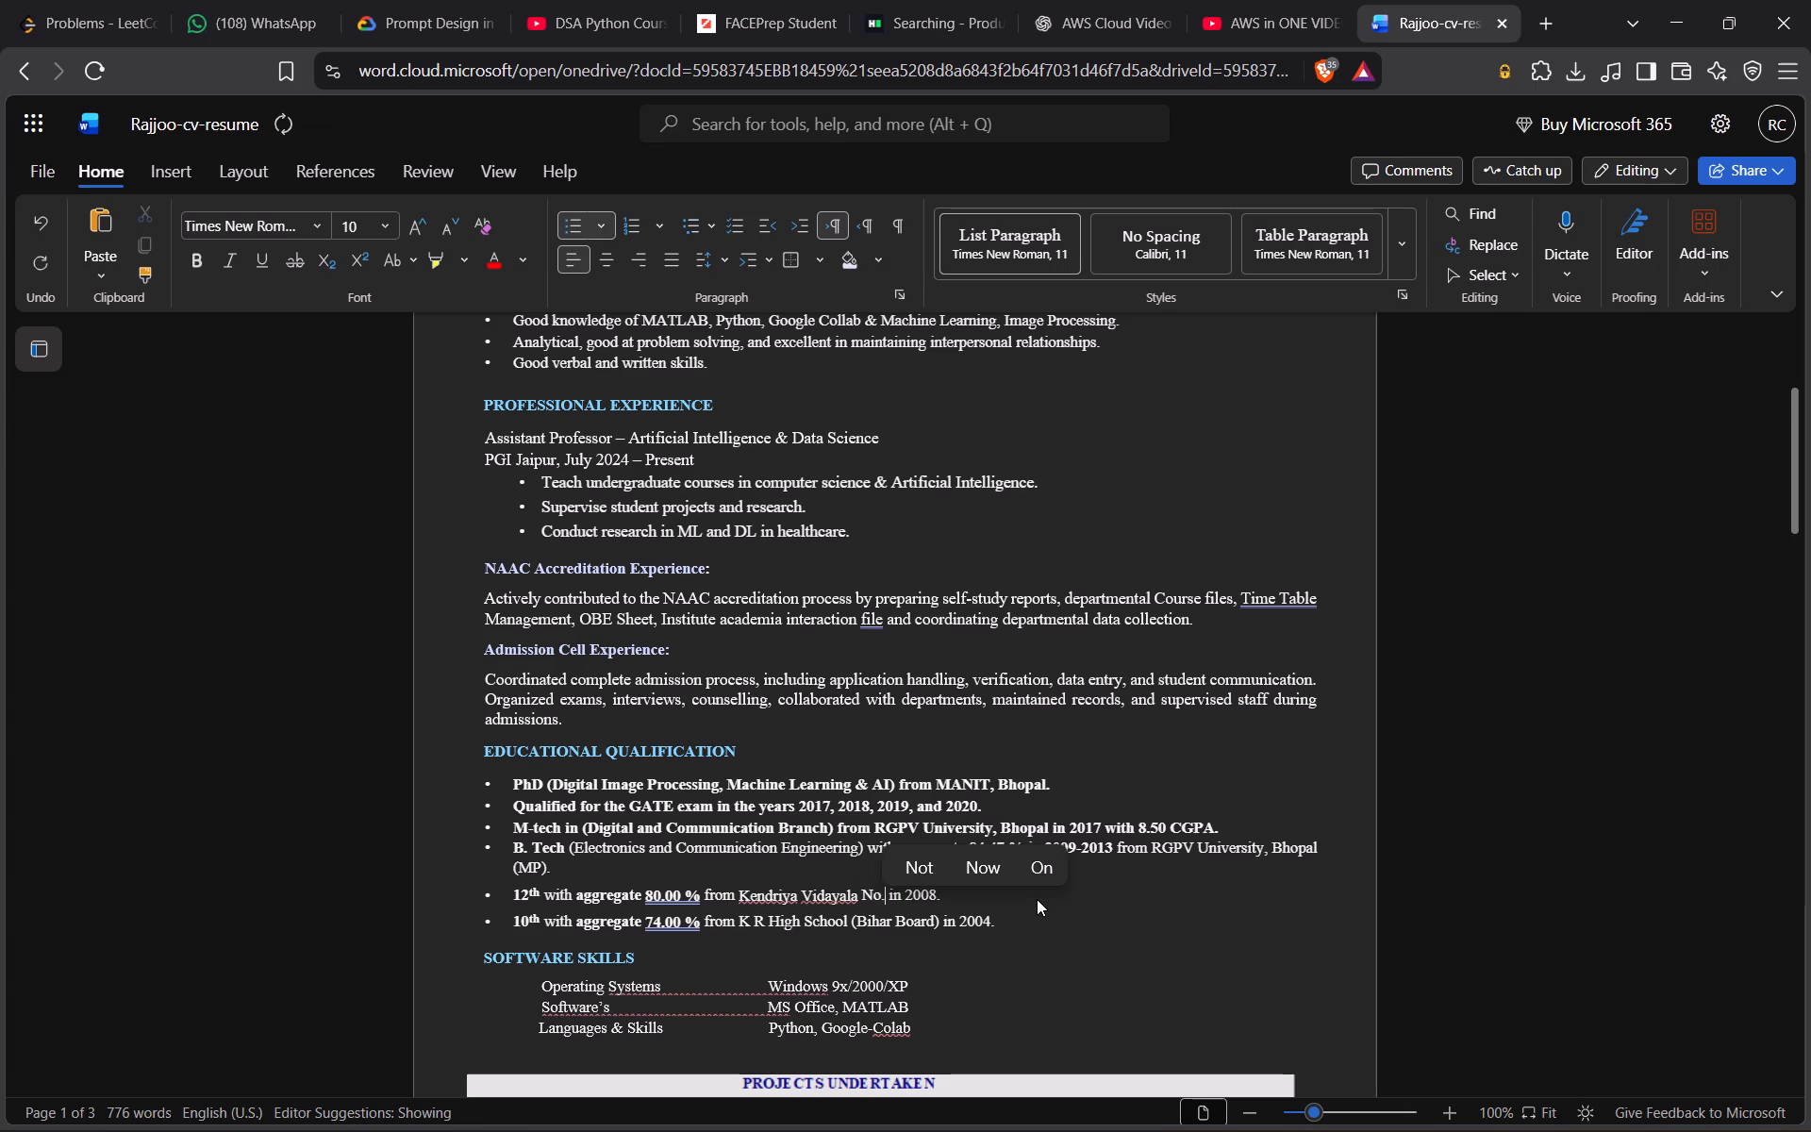
key(space)
text(1)
key(space)
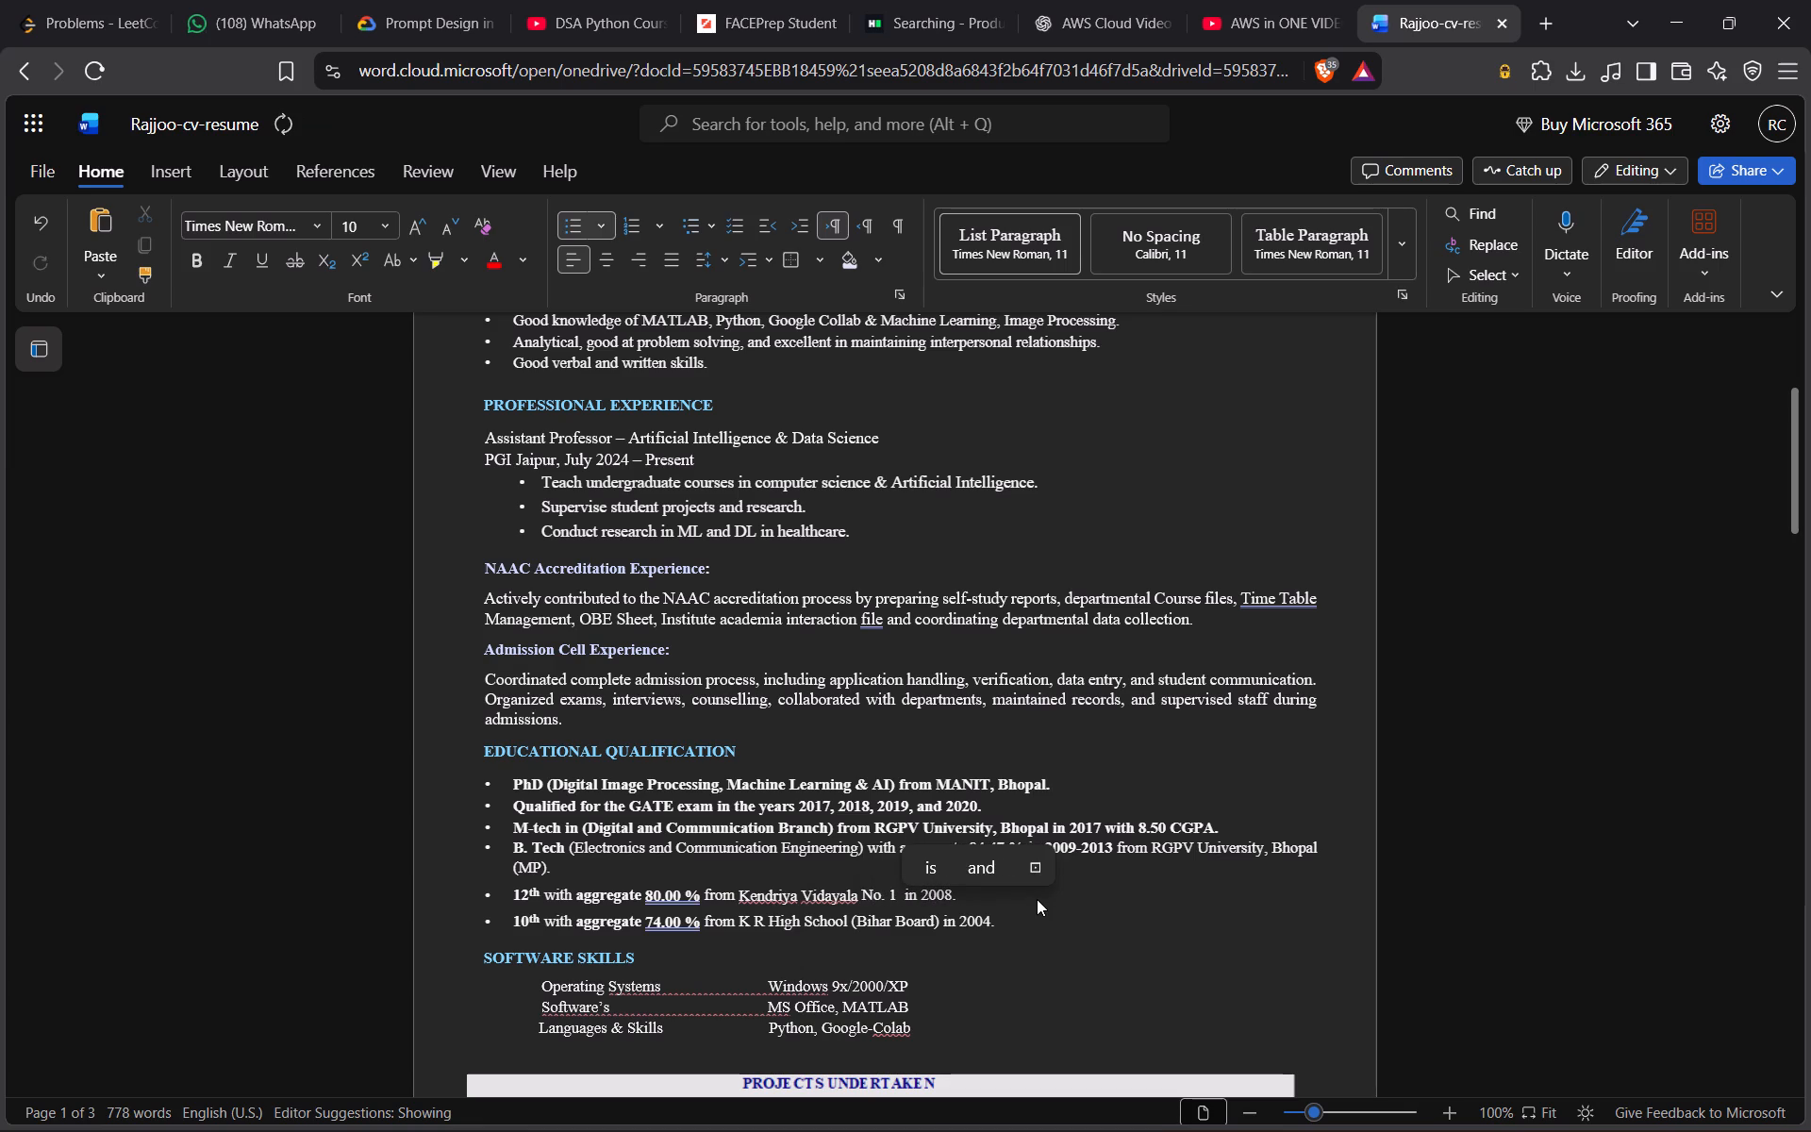
text(ko)
key(BackSpace)
key(BackSpace)
text(Kota)
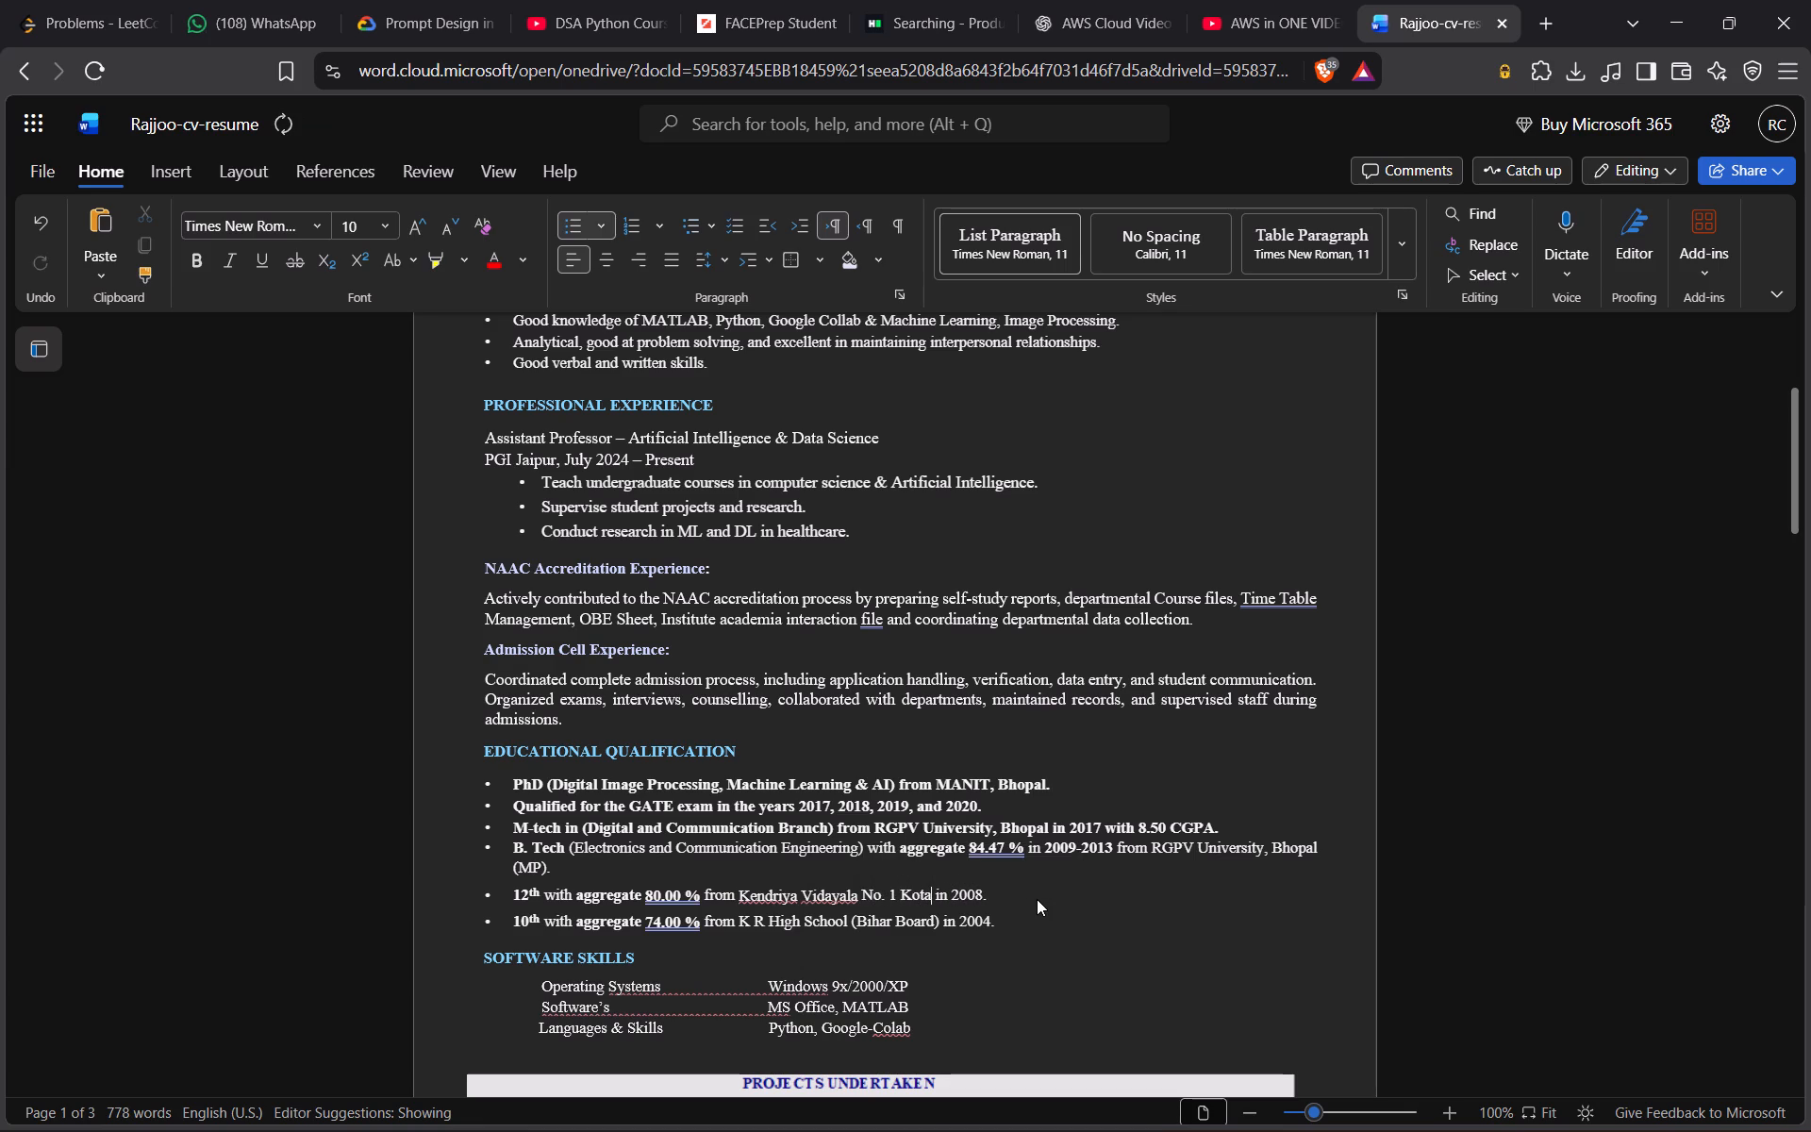
Set the year at the end of the 12th-class bullet to 2023.
click(982, 899)
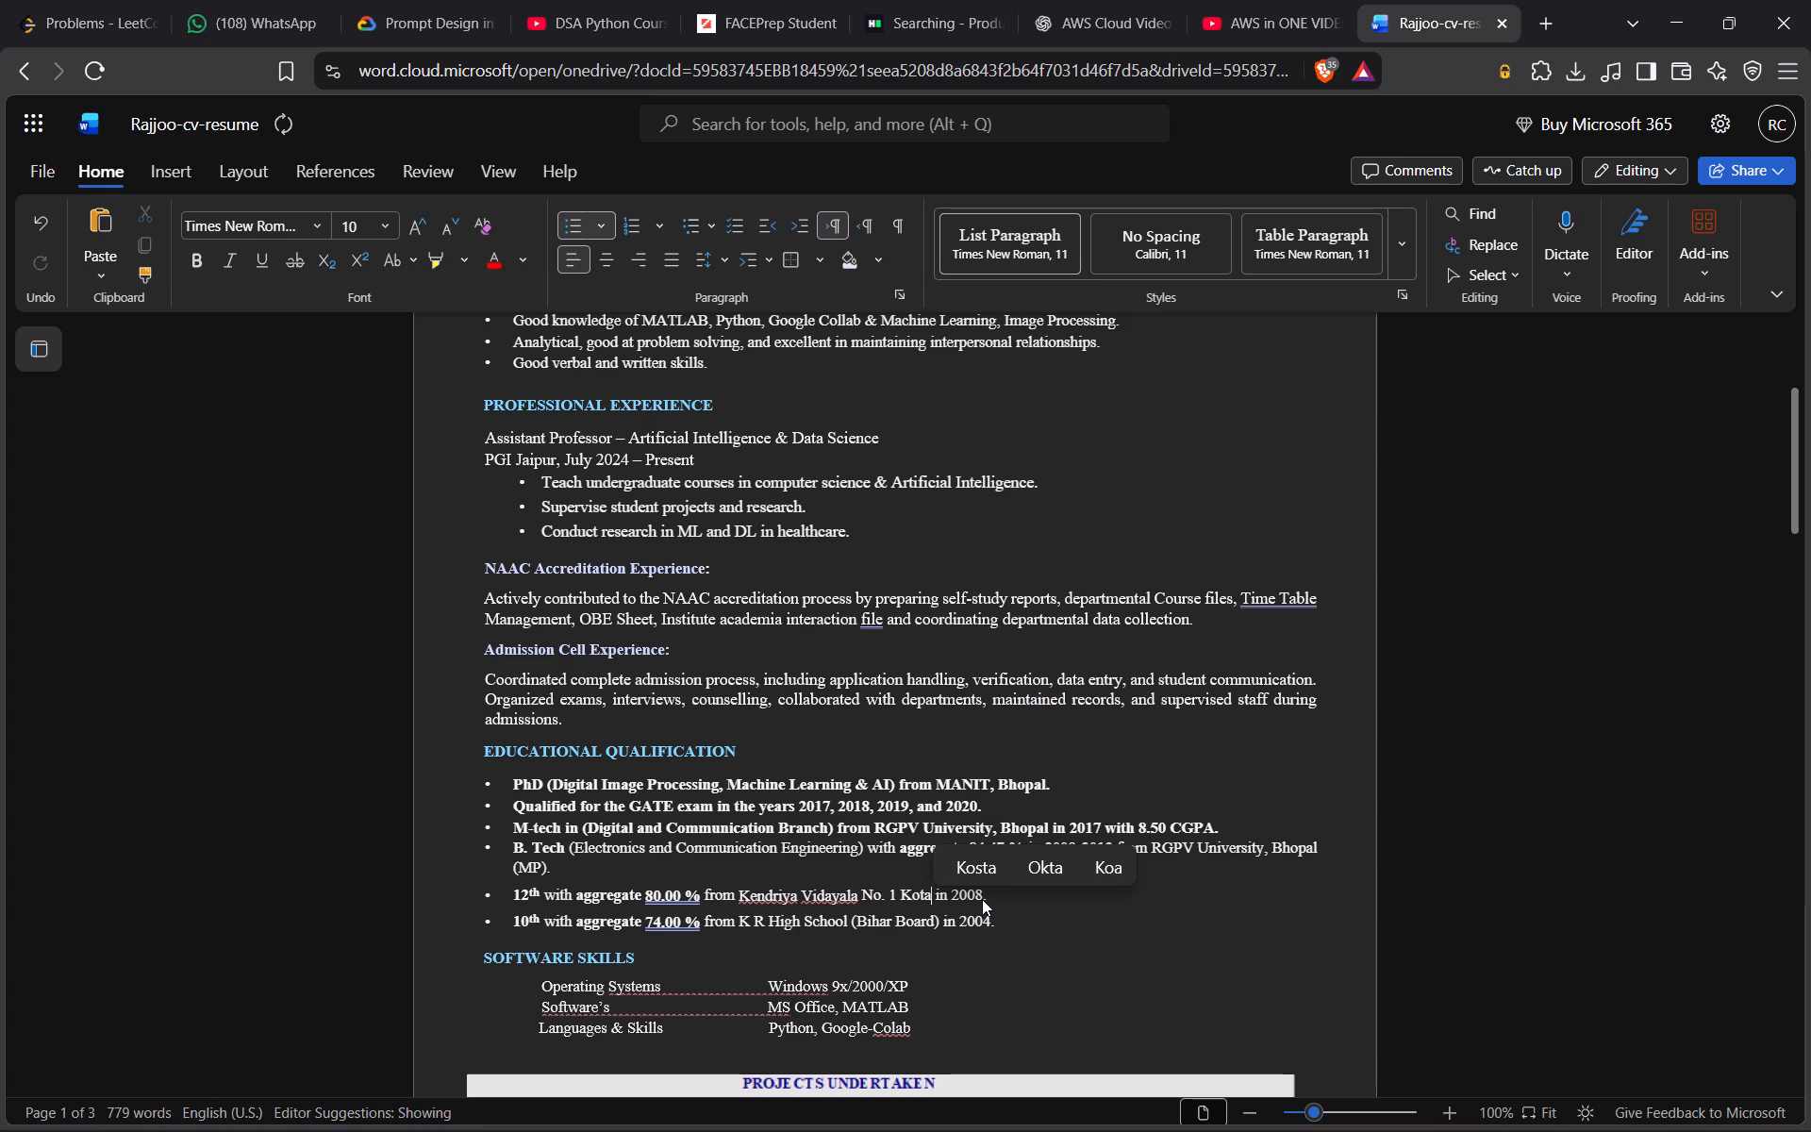
key(Right)
key(Right)
key(Right)
key(Right)
key(Right)
key(Right)
key(Right)
key(Right)
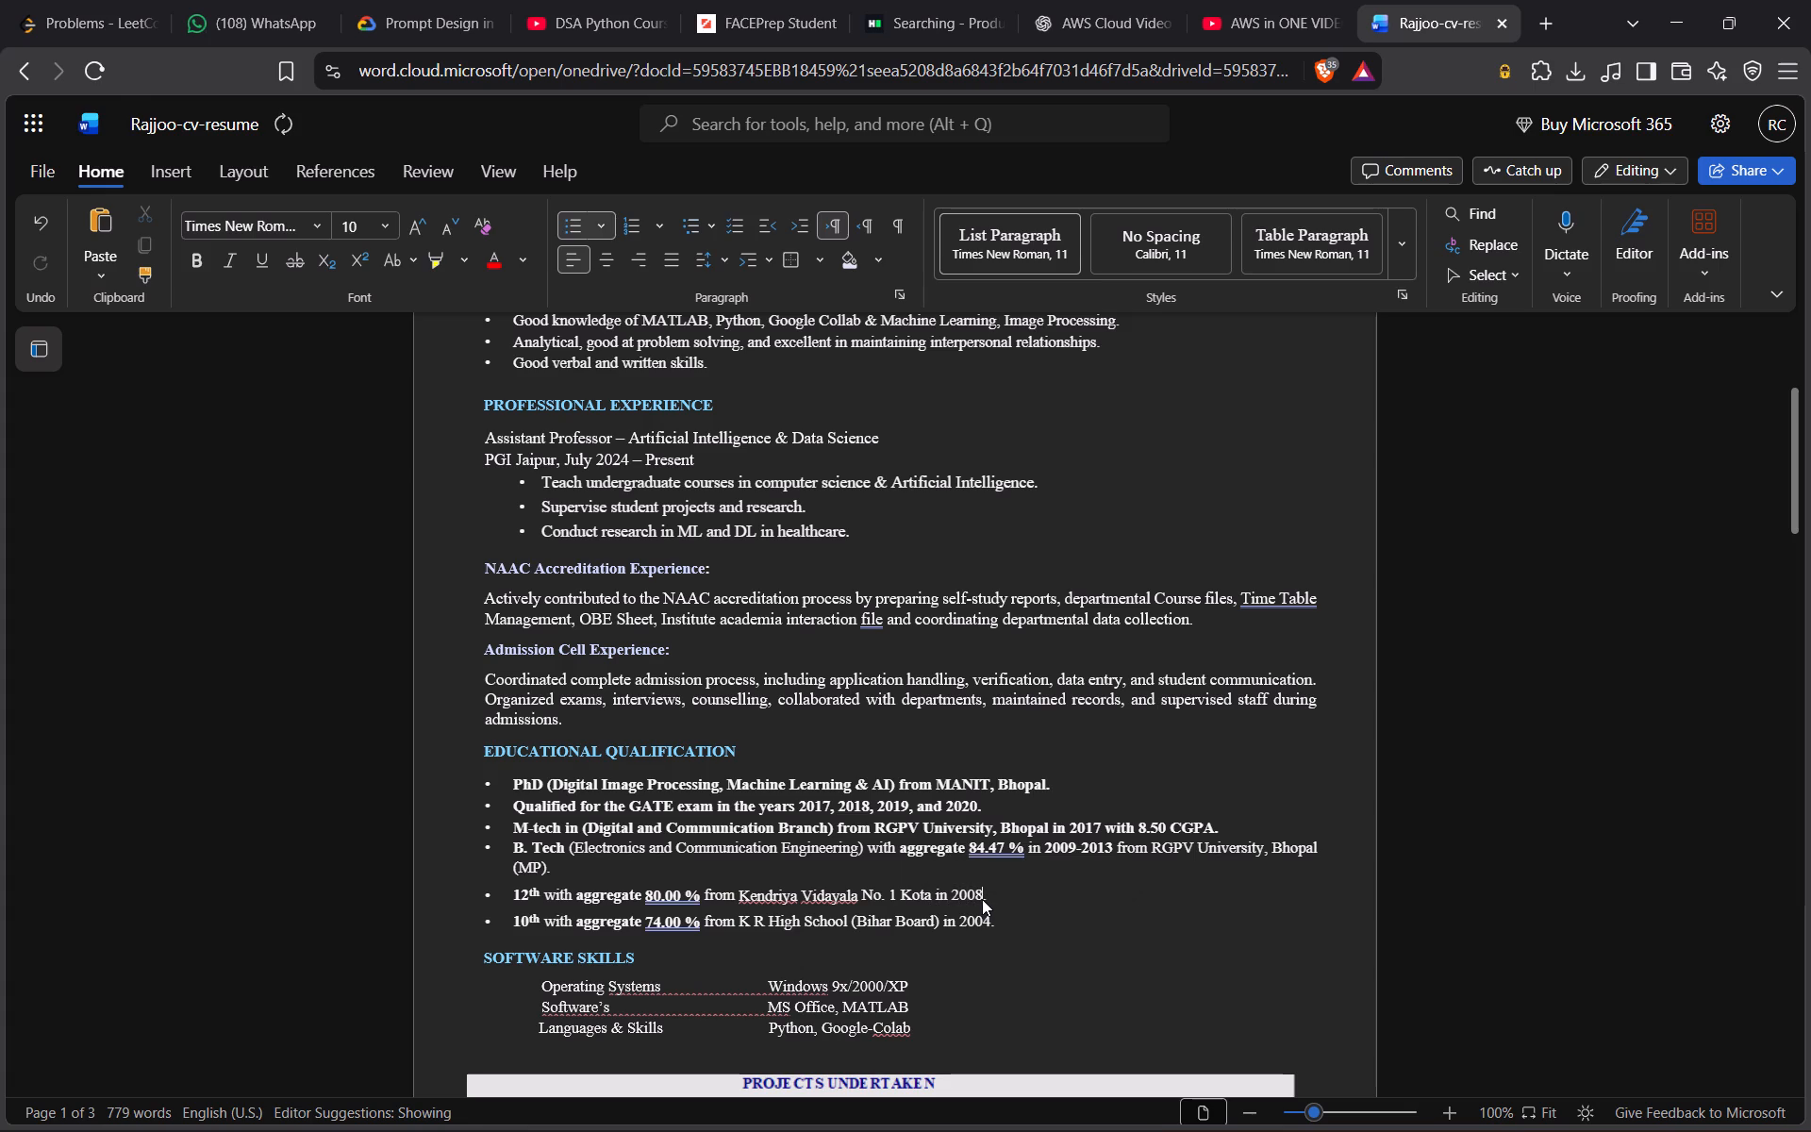
key(BackSpace)
key(BackSpace)
text(23)
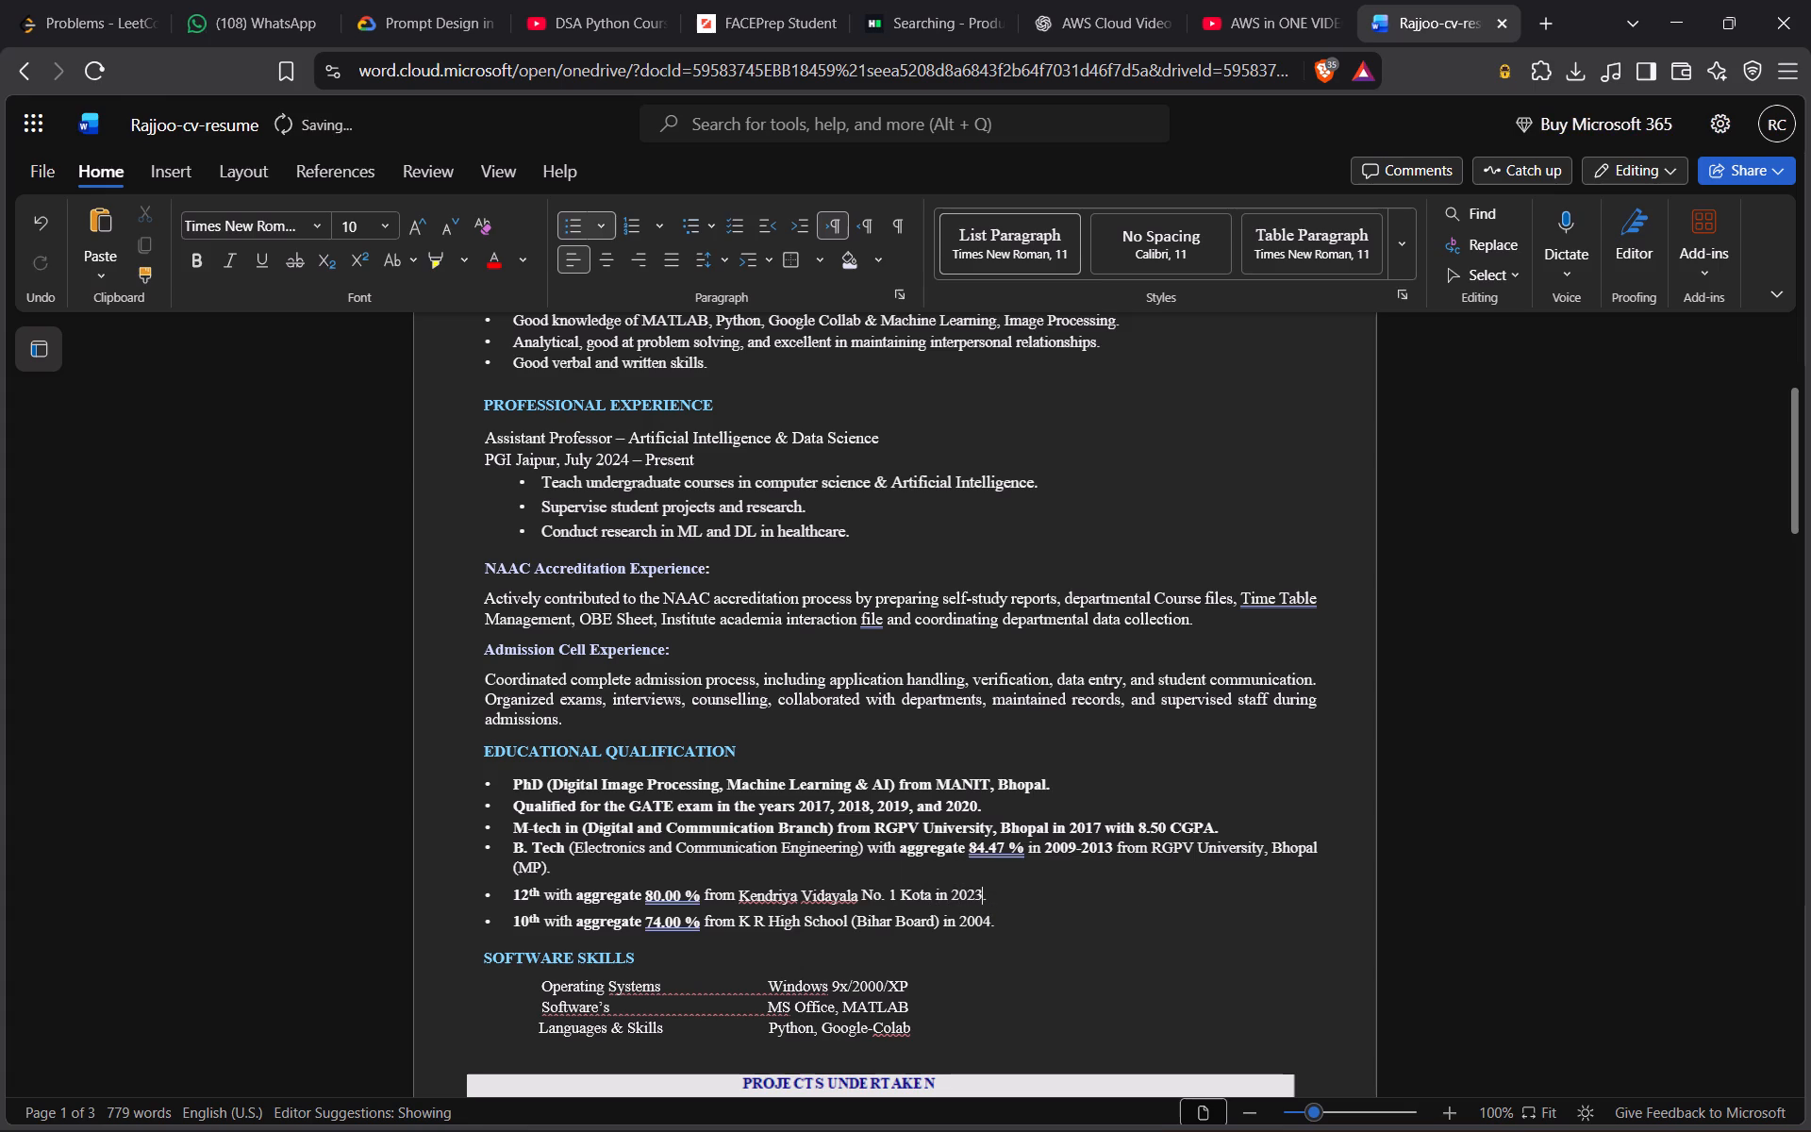
Set the year at the end of the 10th-class bullet to 2020.
click(991, 927)
key(BackSpace)
key(BackSpace)
text(20)
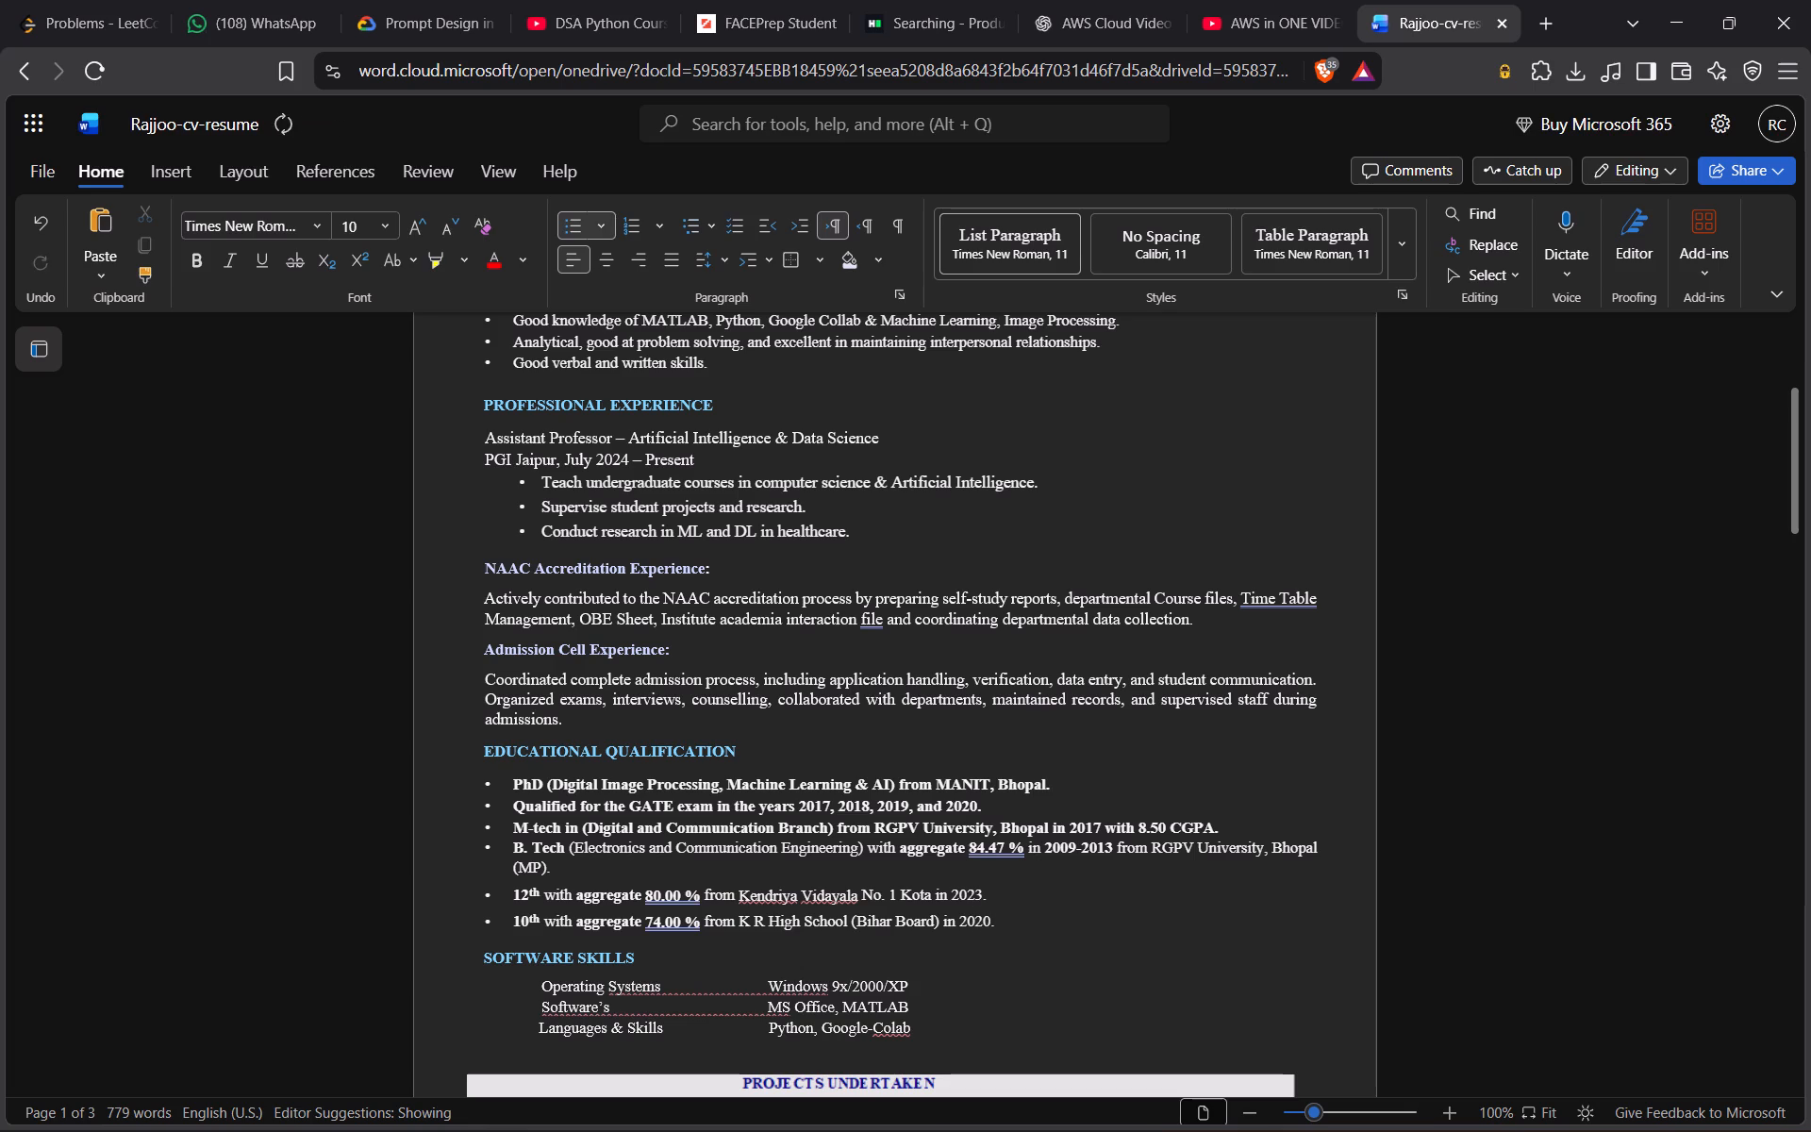
Set the year in the 12th-class bullet to 2022.
key(Up)
key(Left)
key(BackSpace)
key(2)
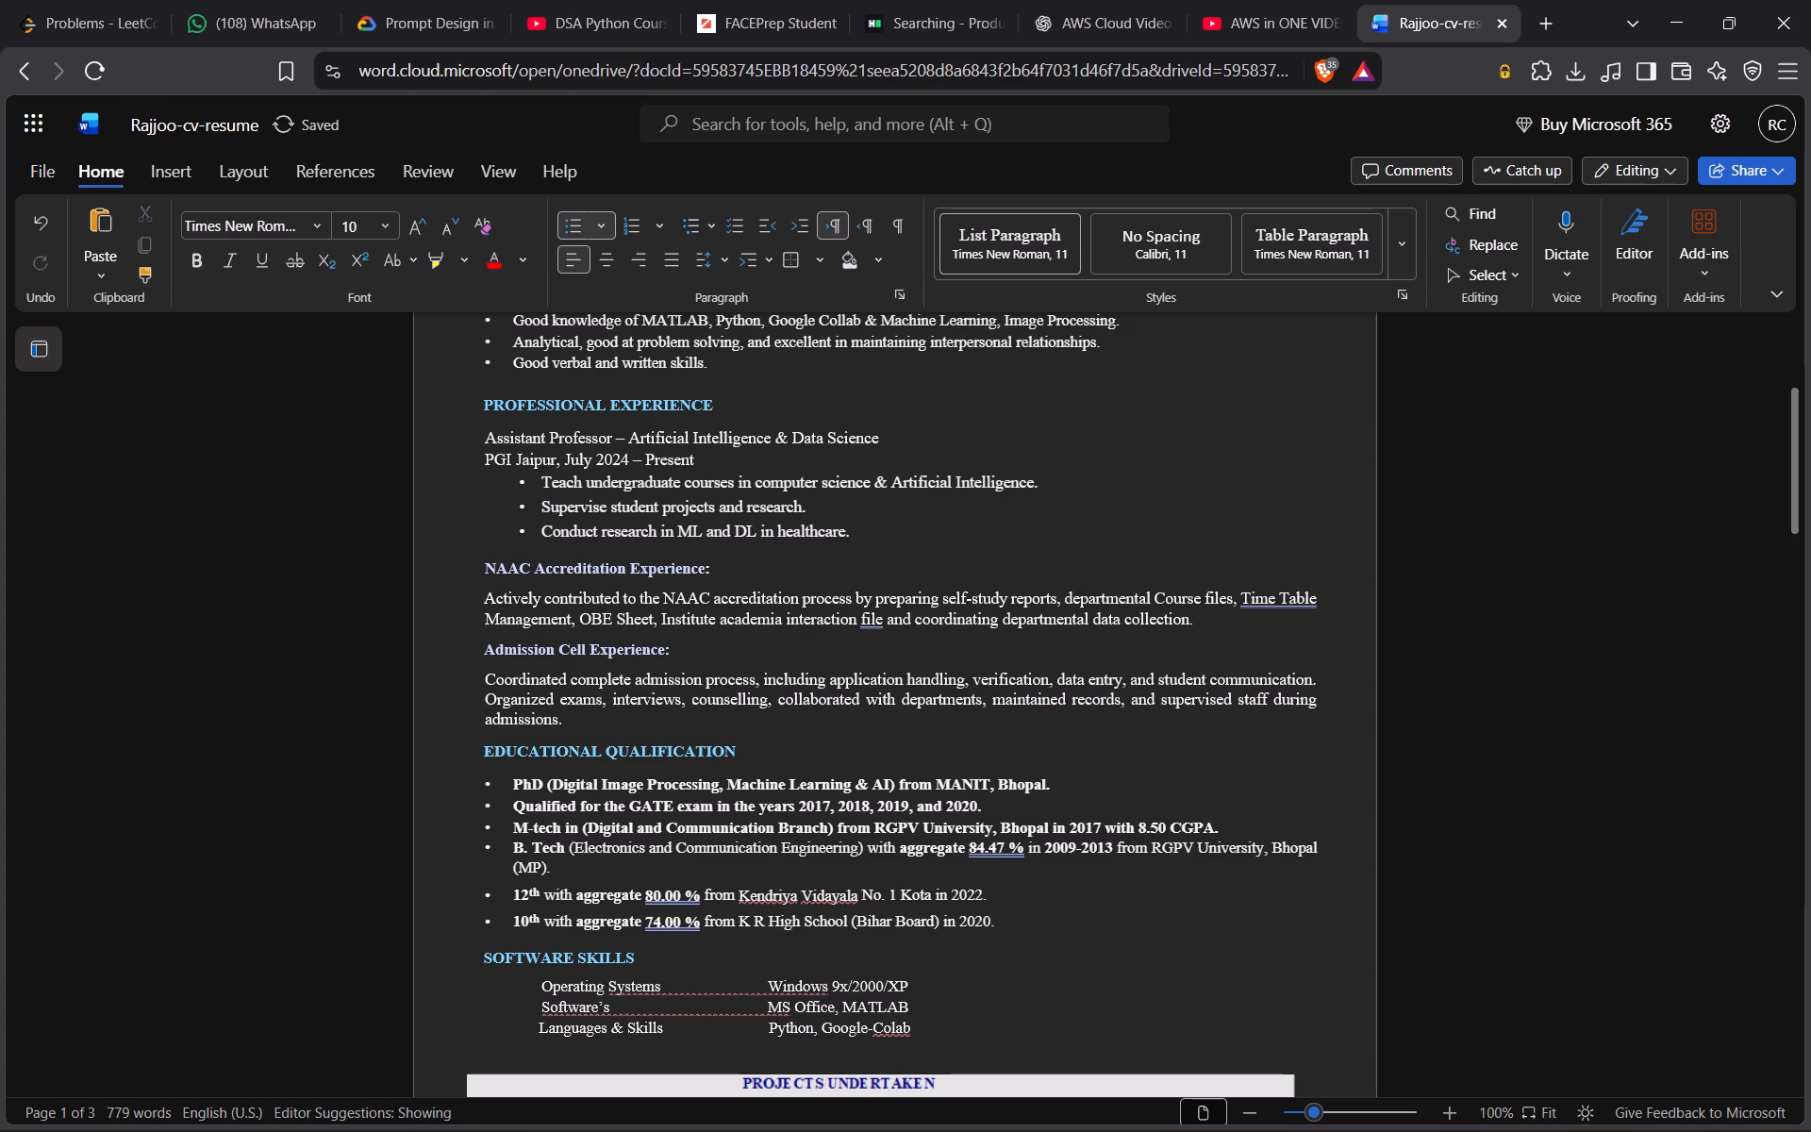
Set the 10th-class aggregate under EDUCATIONAL QUALIFICATION to 87.00 %.
click(664, 923)
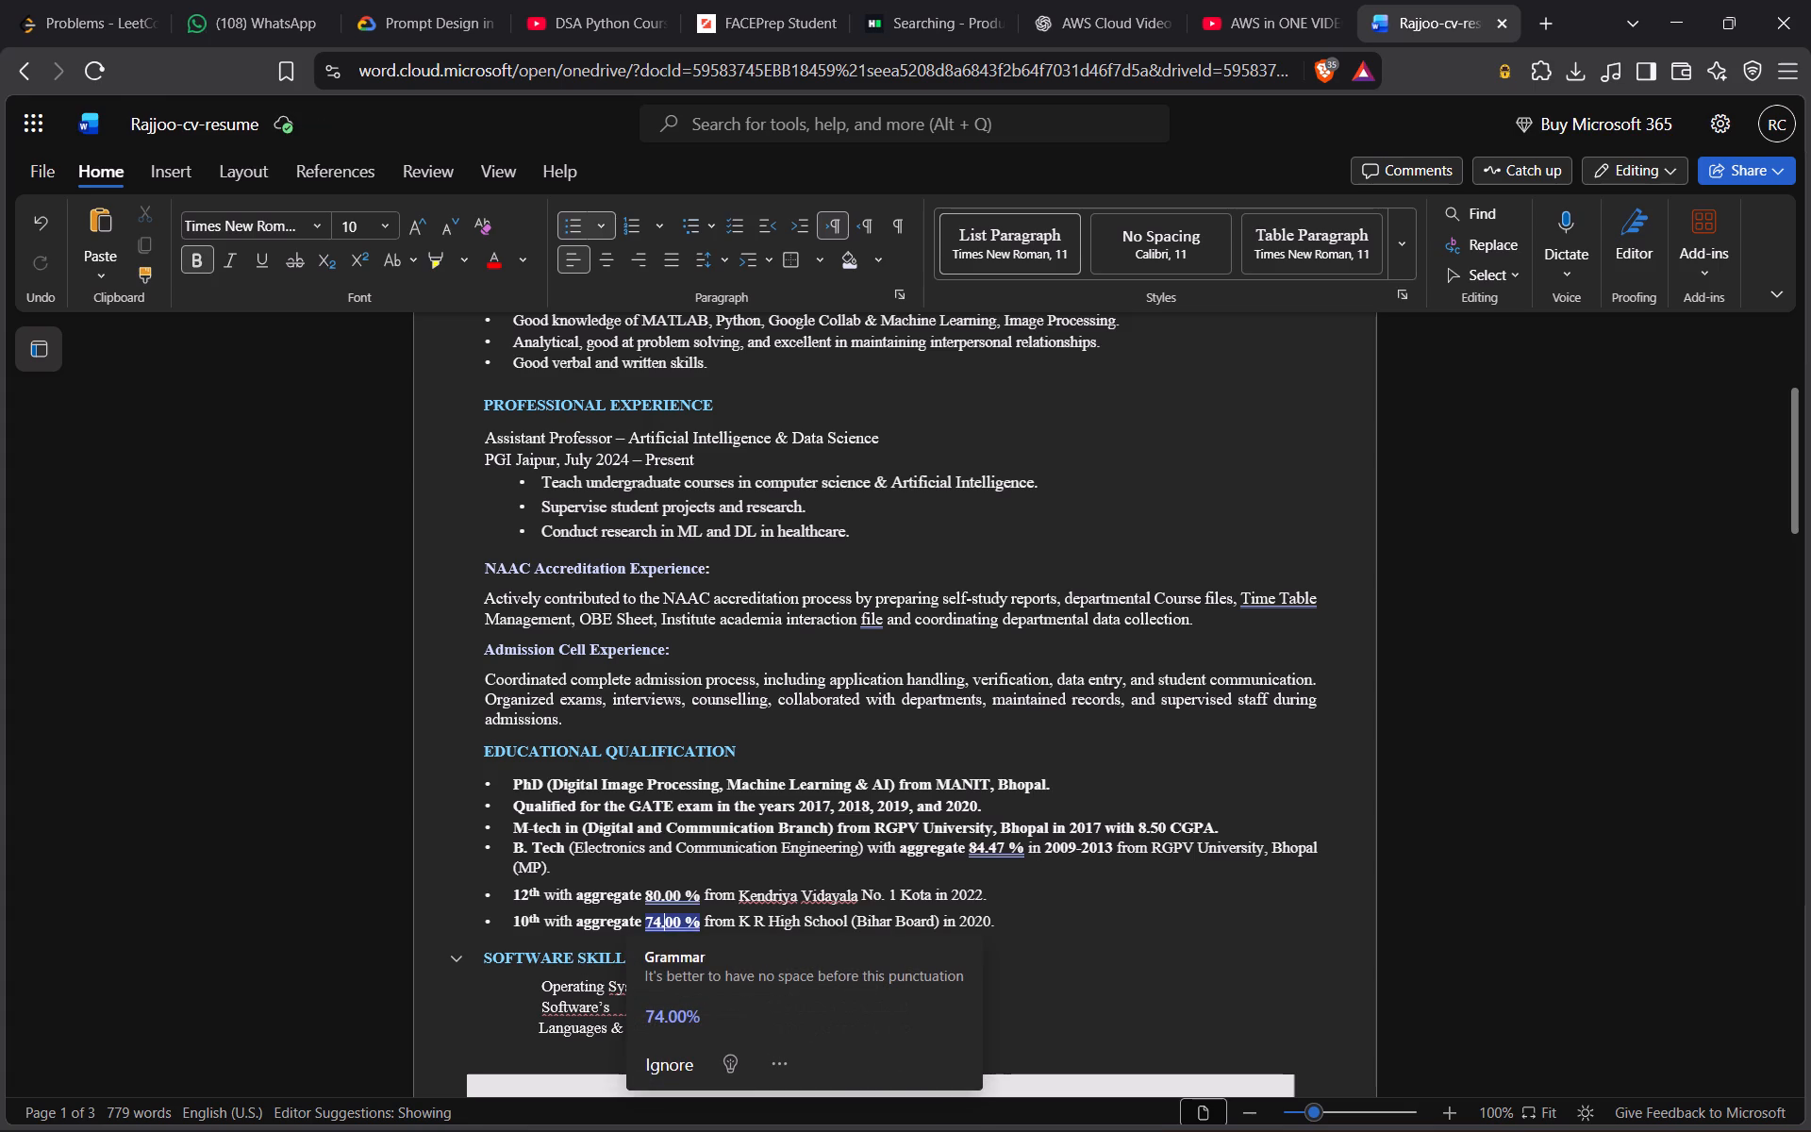
key(Left)
key(BackSpace)
key(BackSpace)
text(87)
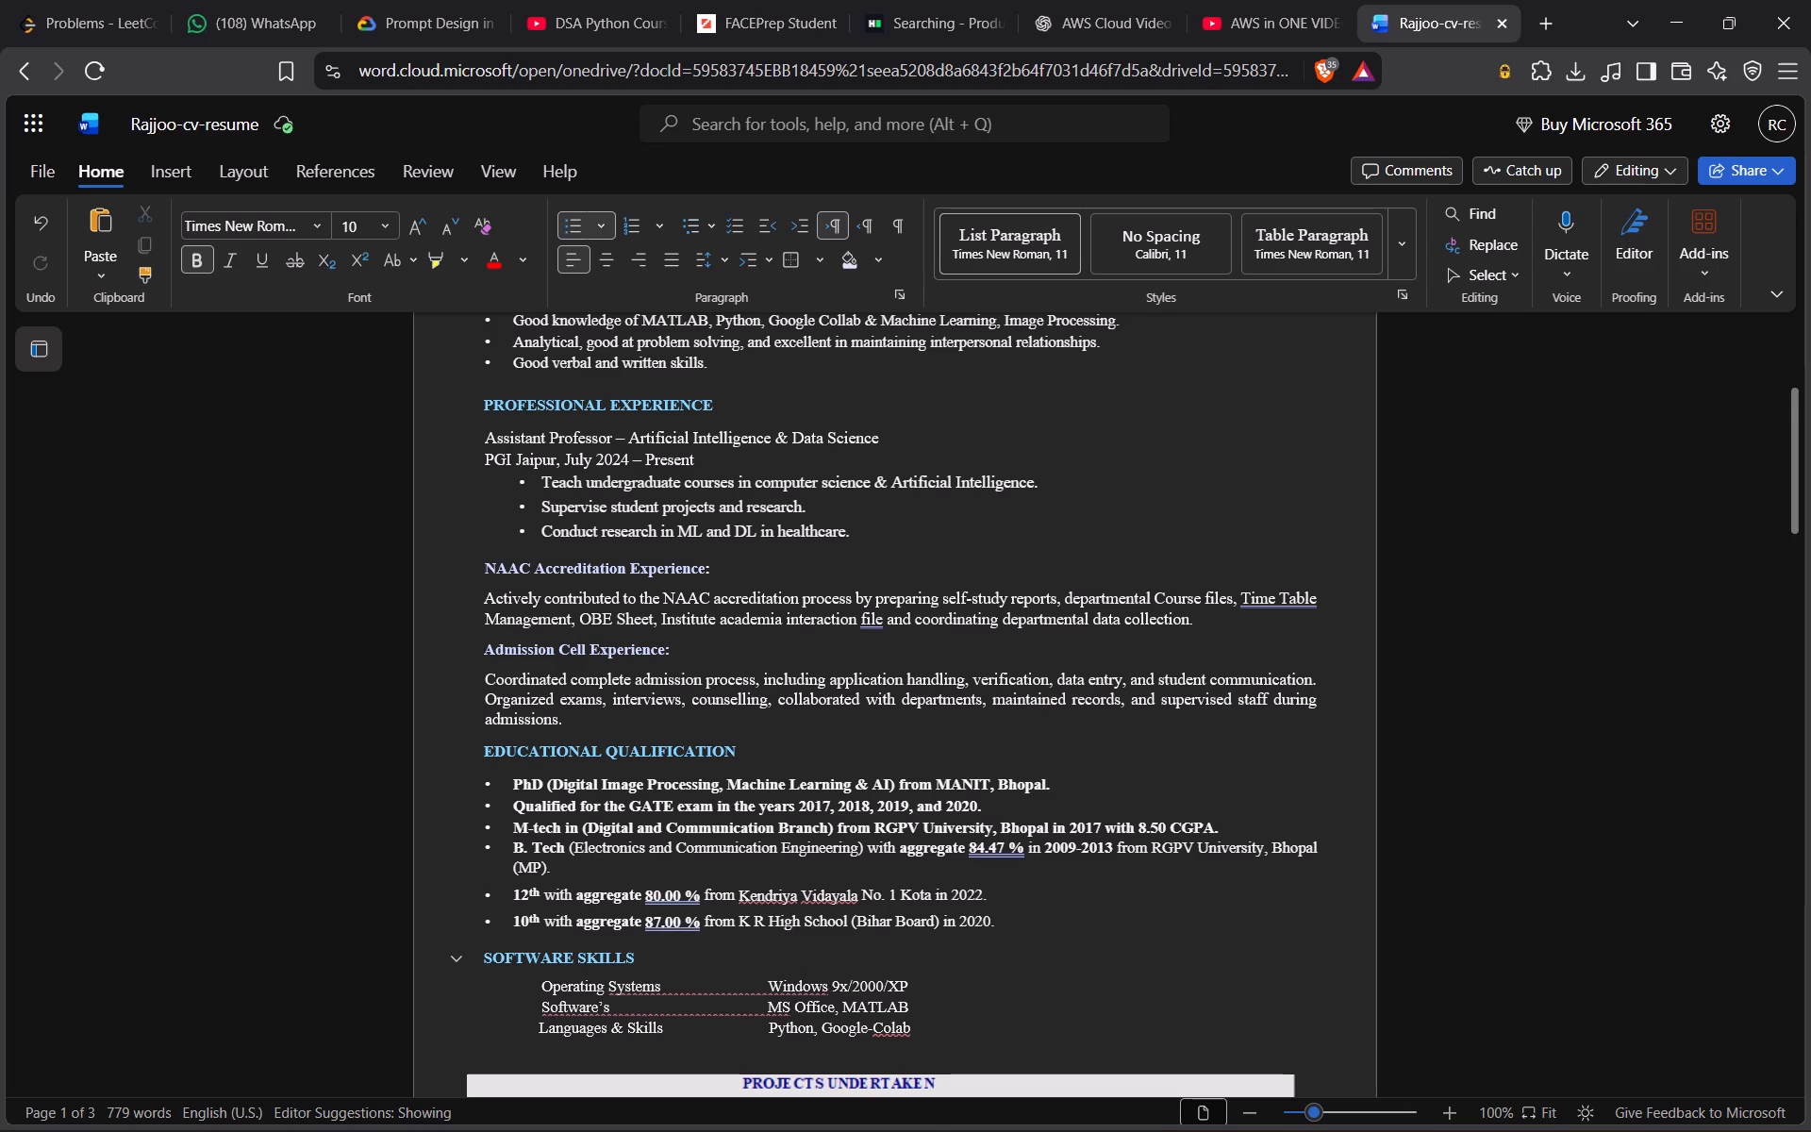
Copy "Kendriya Vidayala No. 1 Kota" from the 12th-class bullet over the school and board in the 10th-class bullet.
click(741, 899)
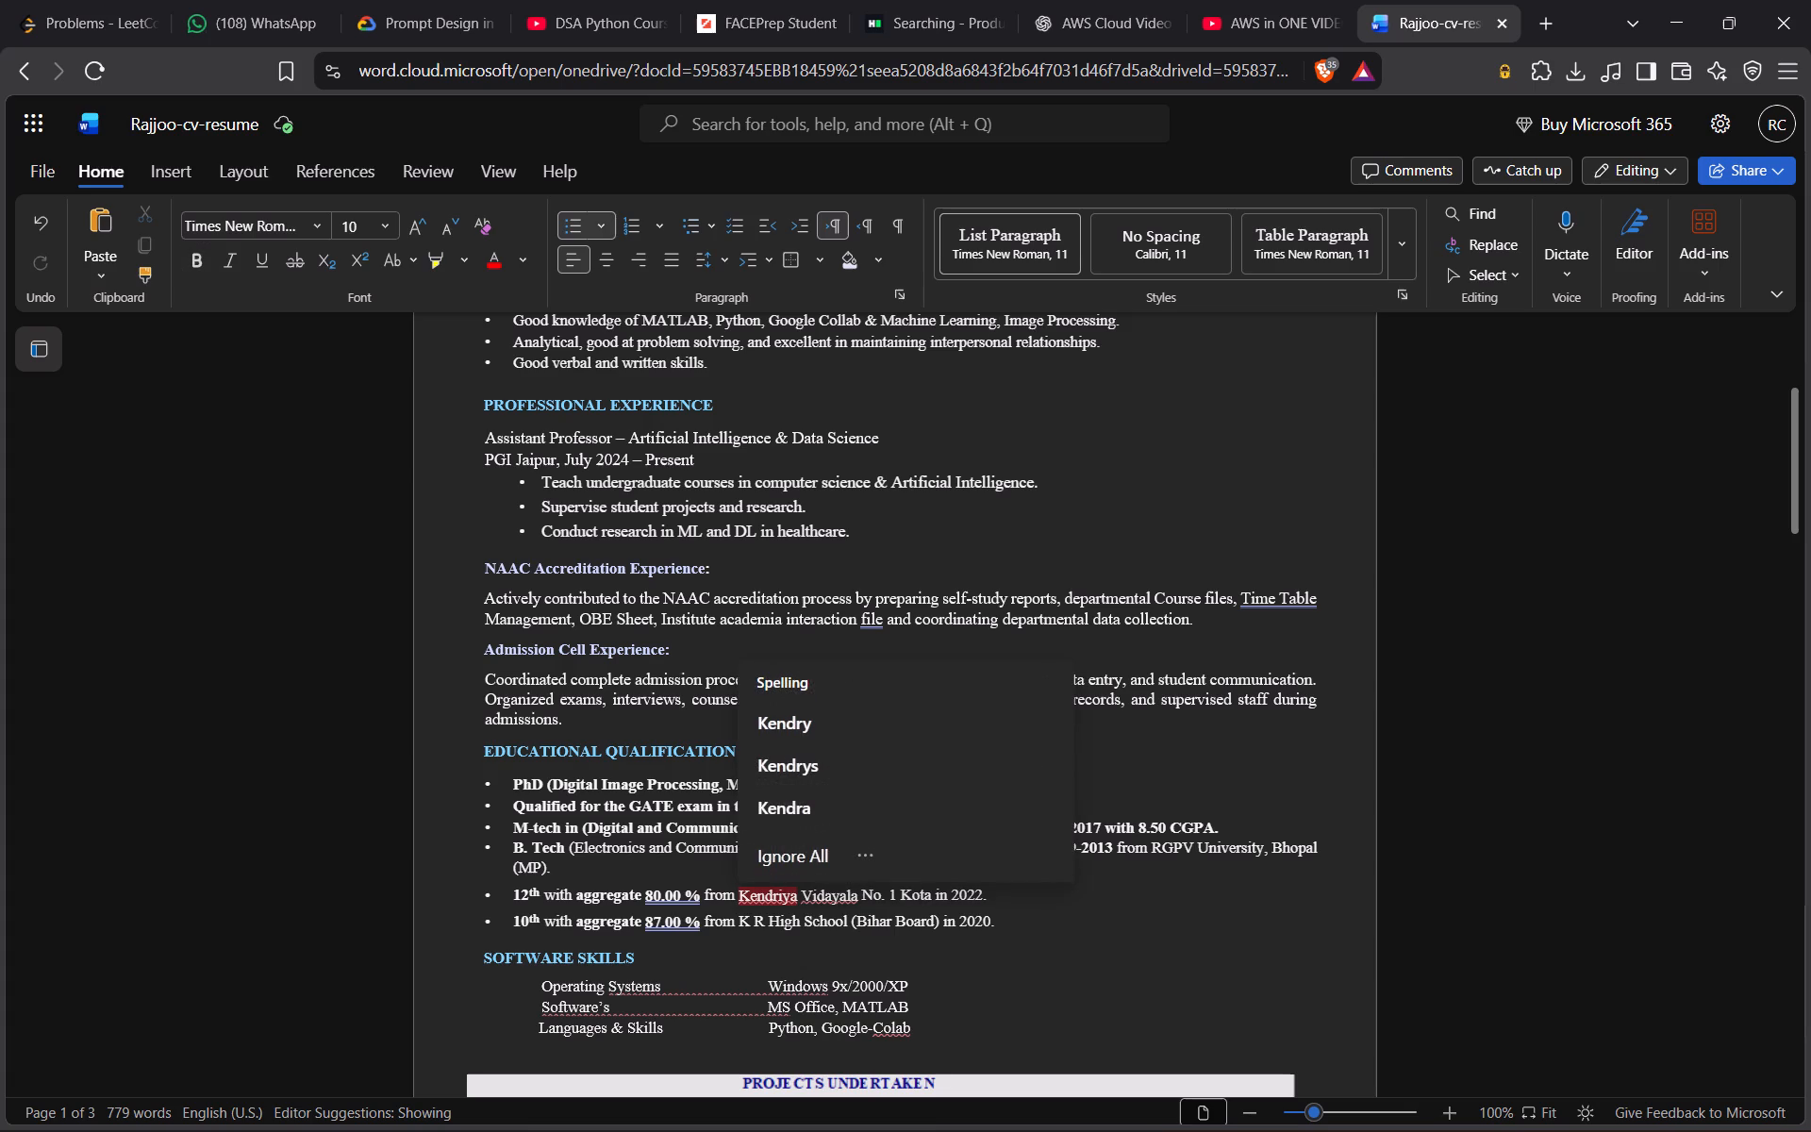
drag(737, 897, 885, 895)
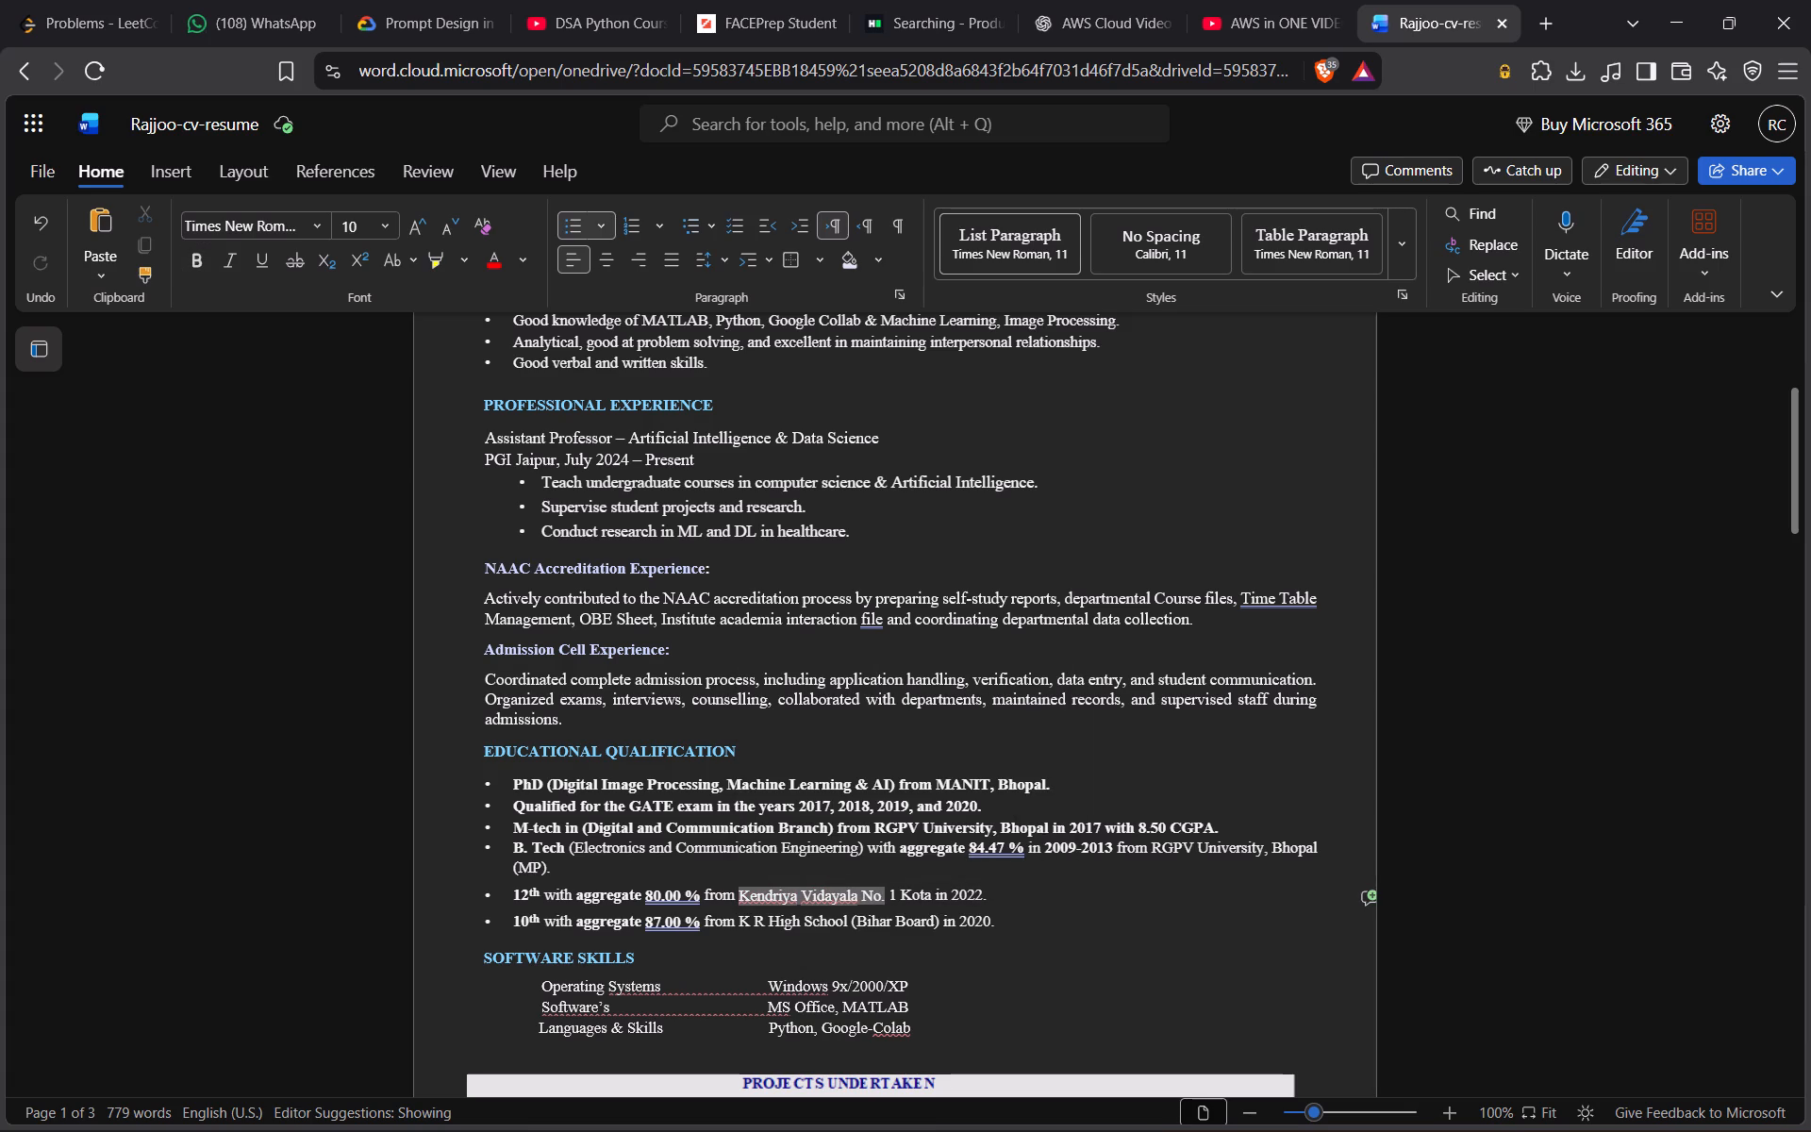
drag(885, 895, 926, 895)
drag(926, 895, 930, 899)
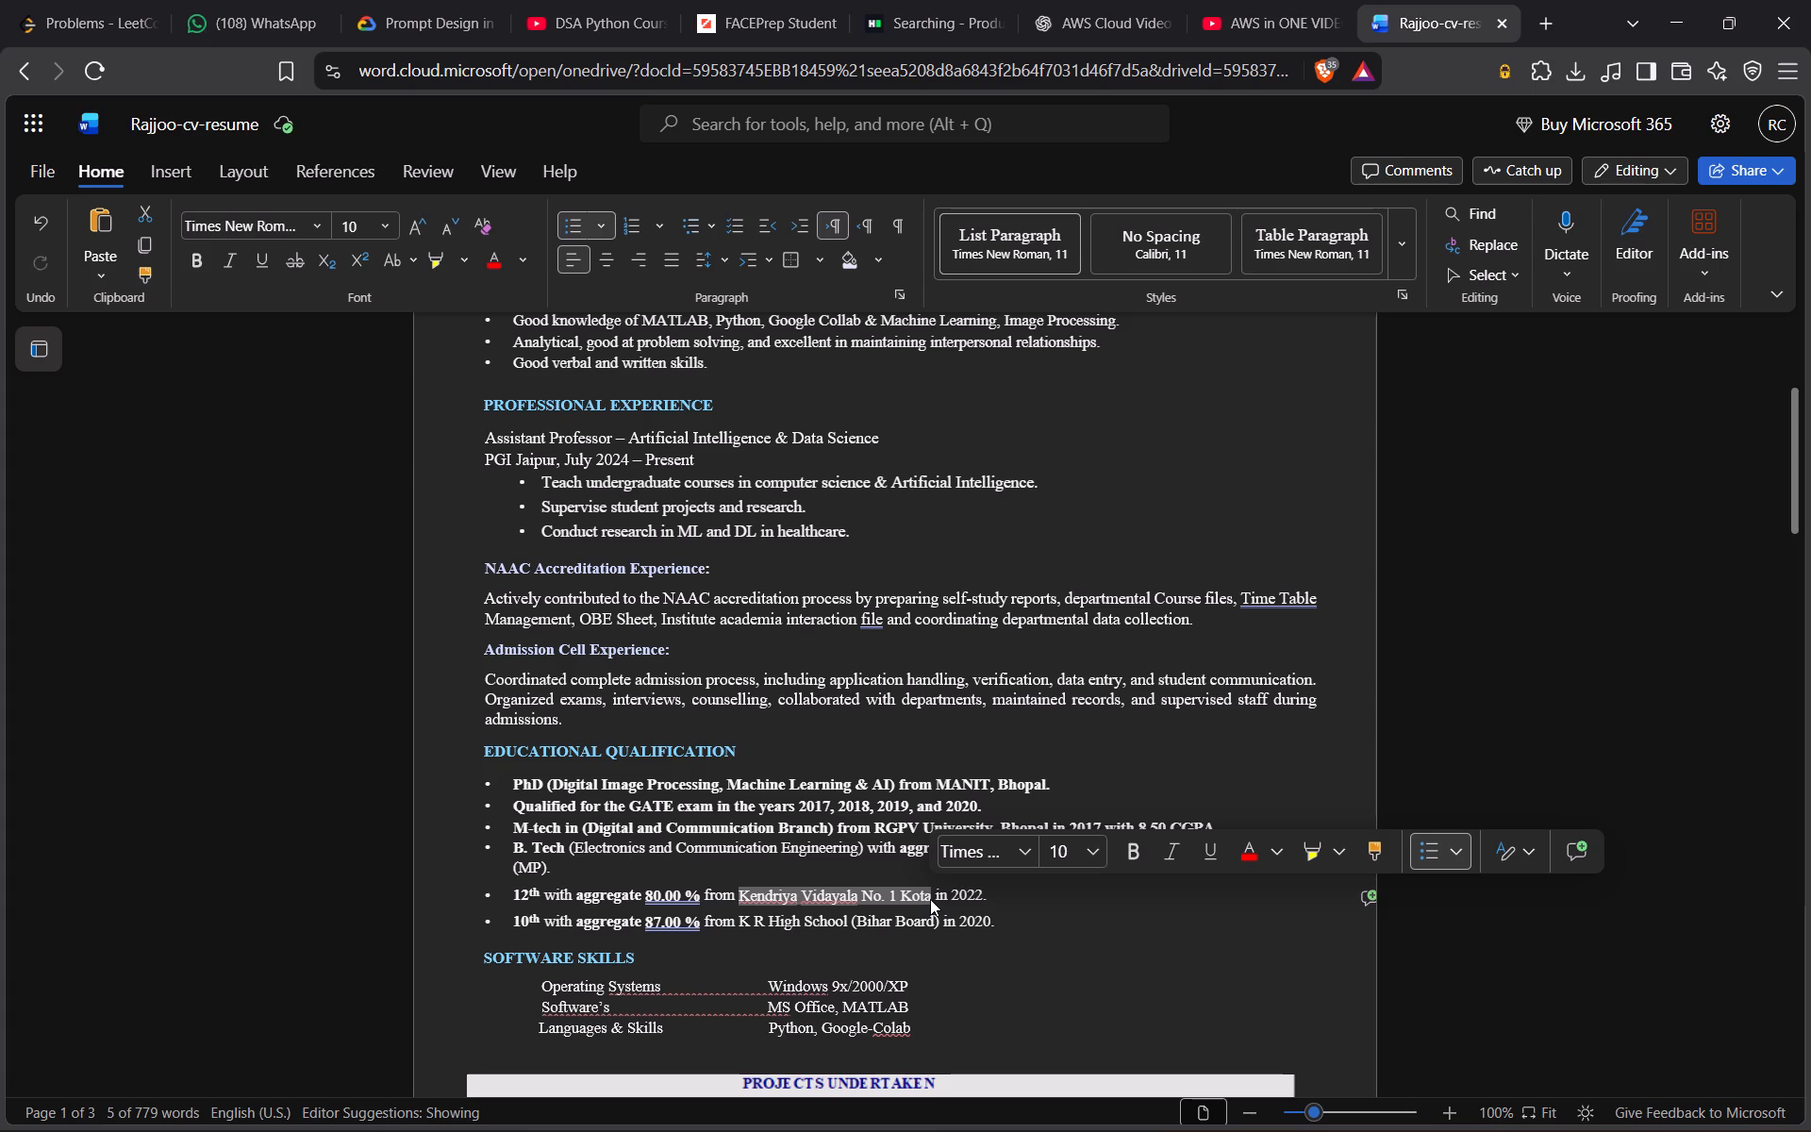
key(ctrl+c)
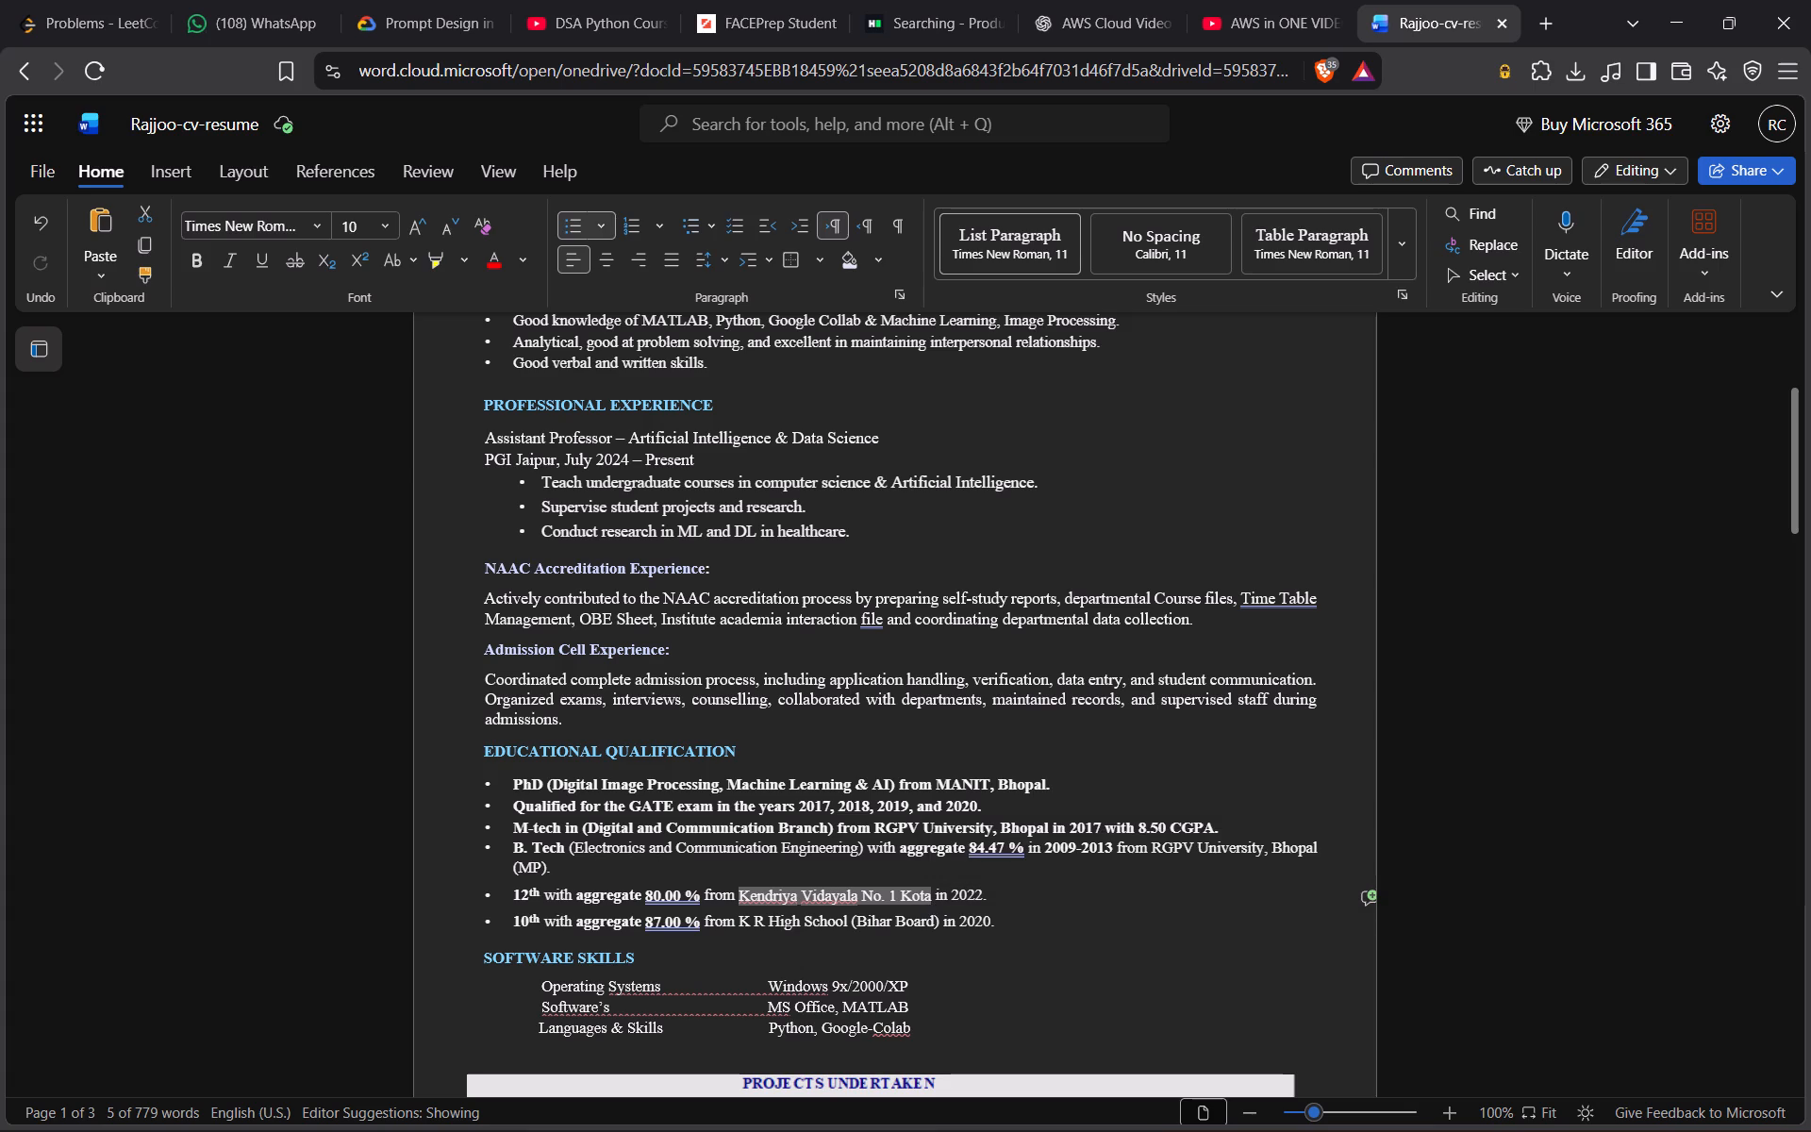
drag(939, 922, 893, 920)
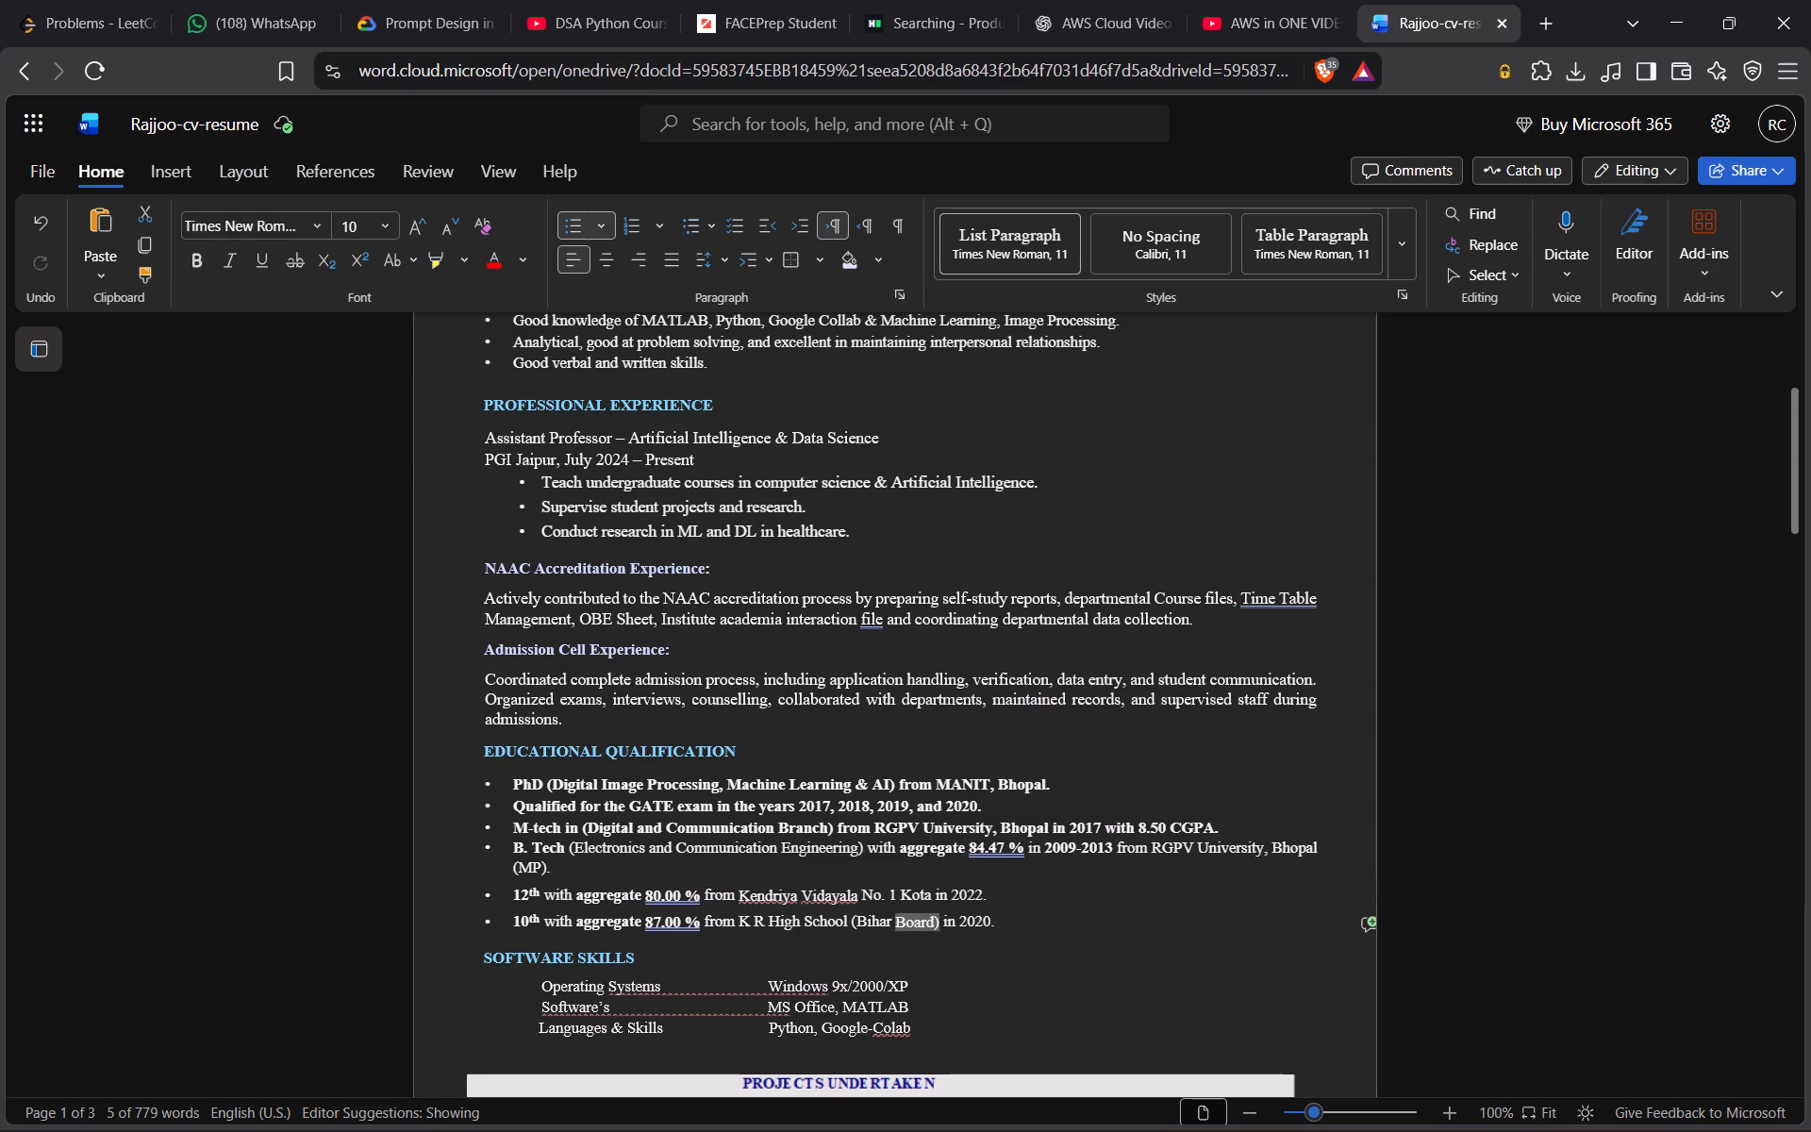
drag(893, 920, 737, 921)
key(ctrl+v)
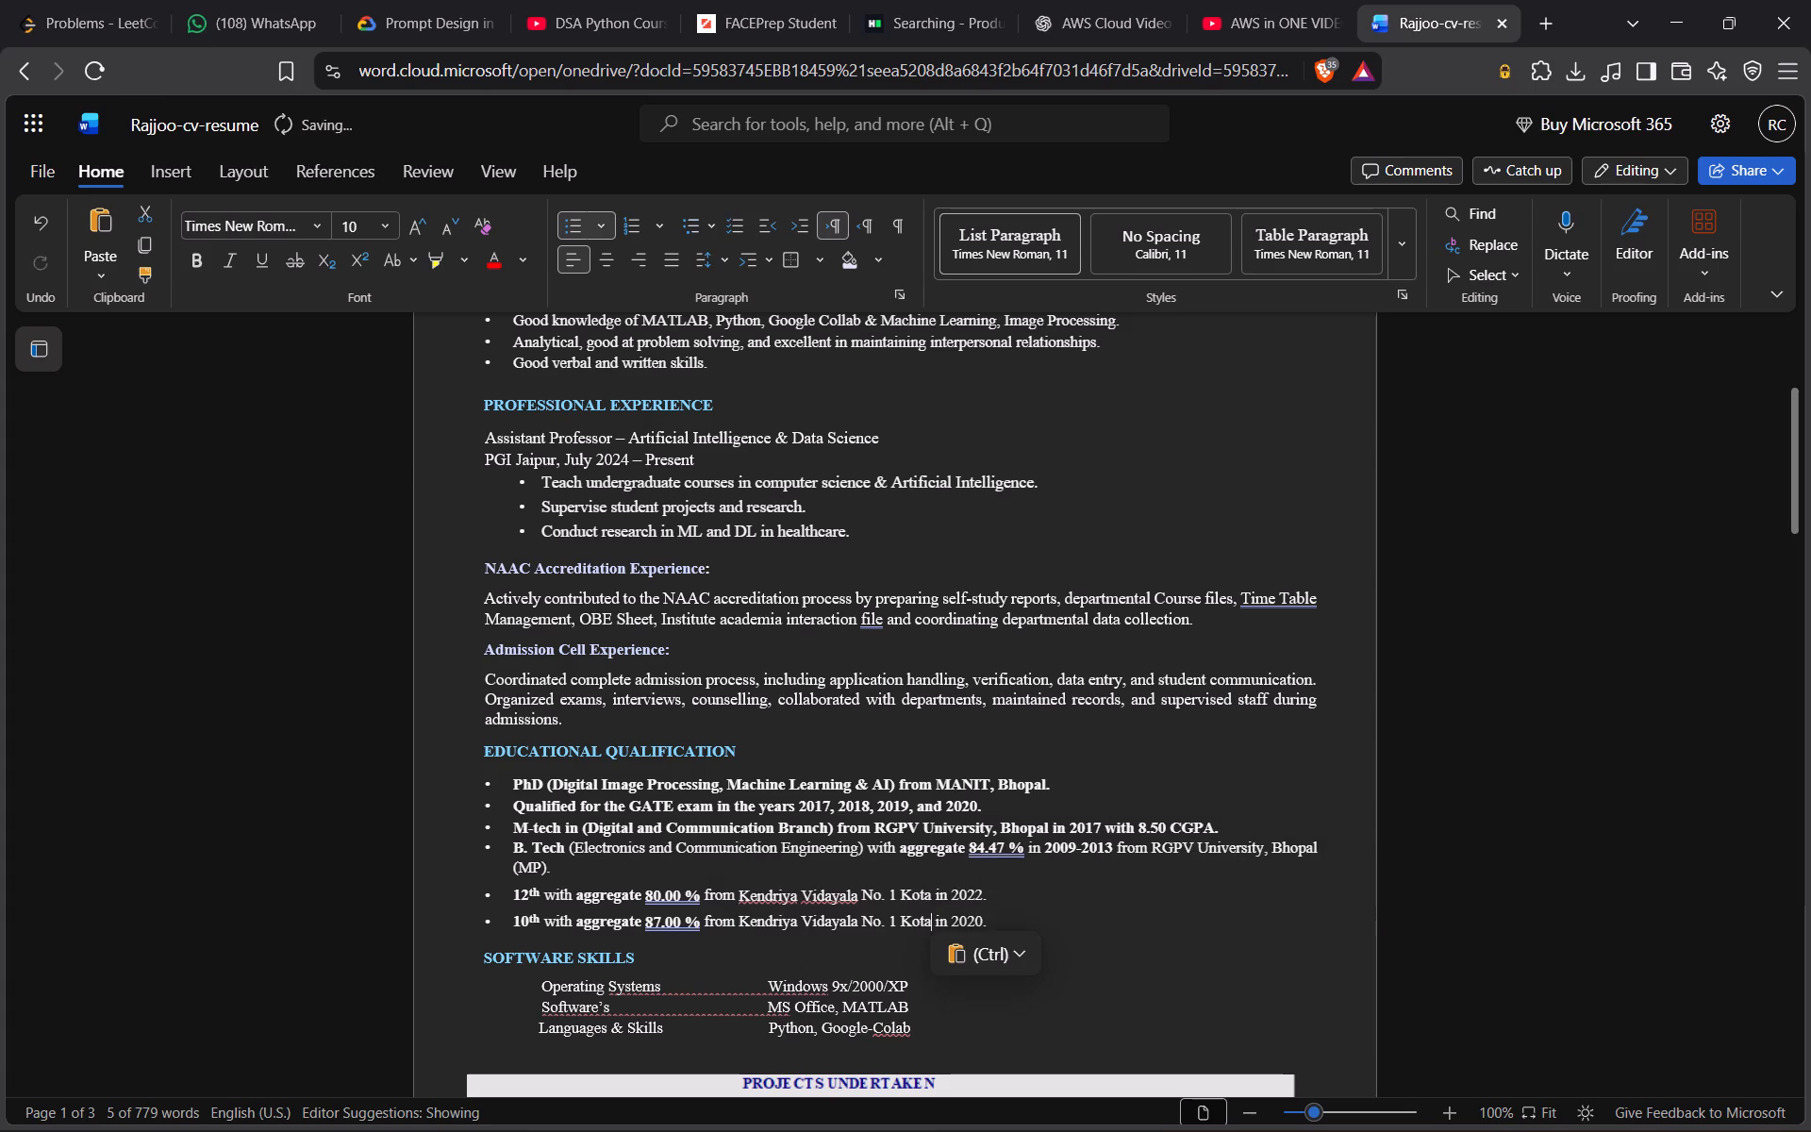
Add "(CBSE Board)" after the school name in the 10th-class bullet.
key(space)
text(()
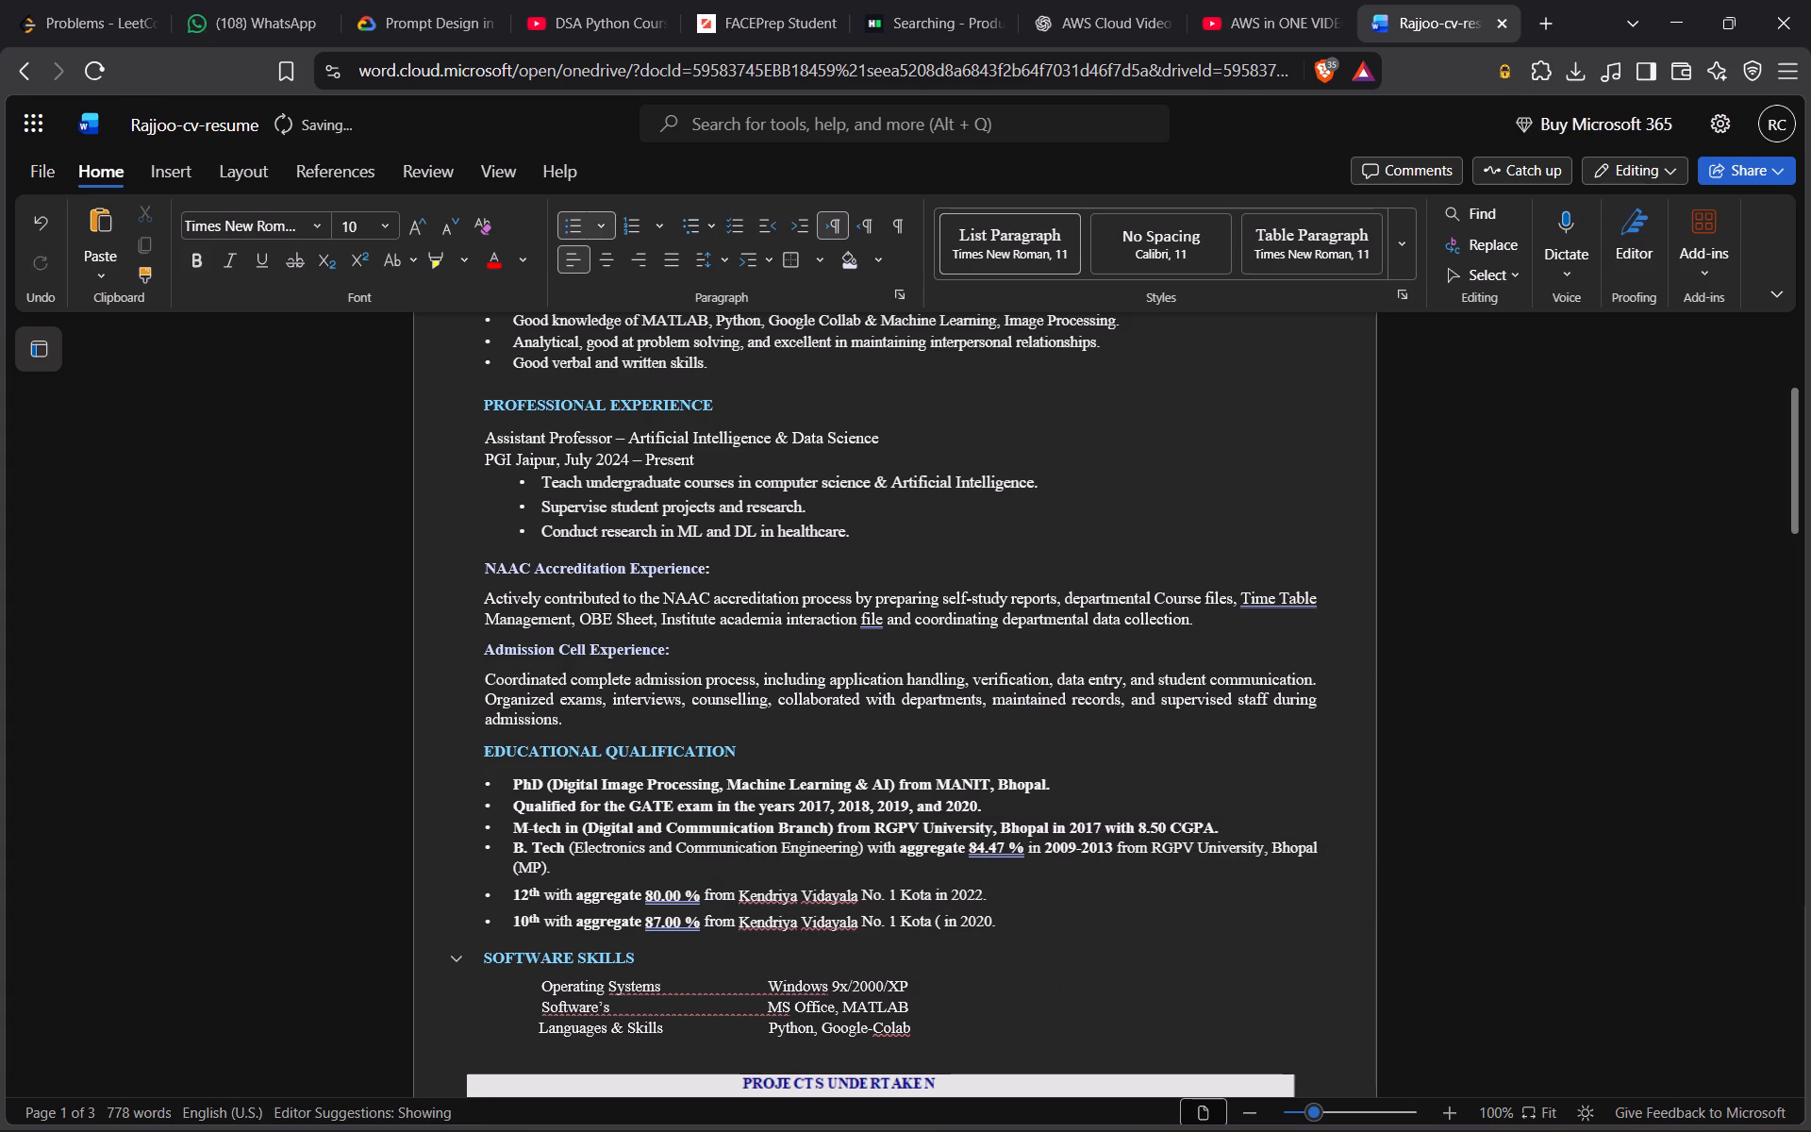
text(CBSE Board)
key(space)
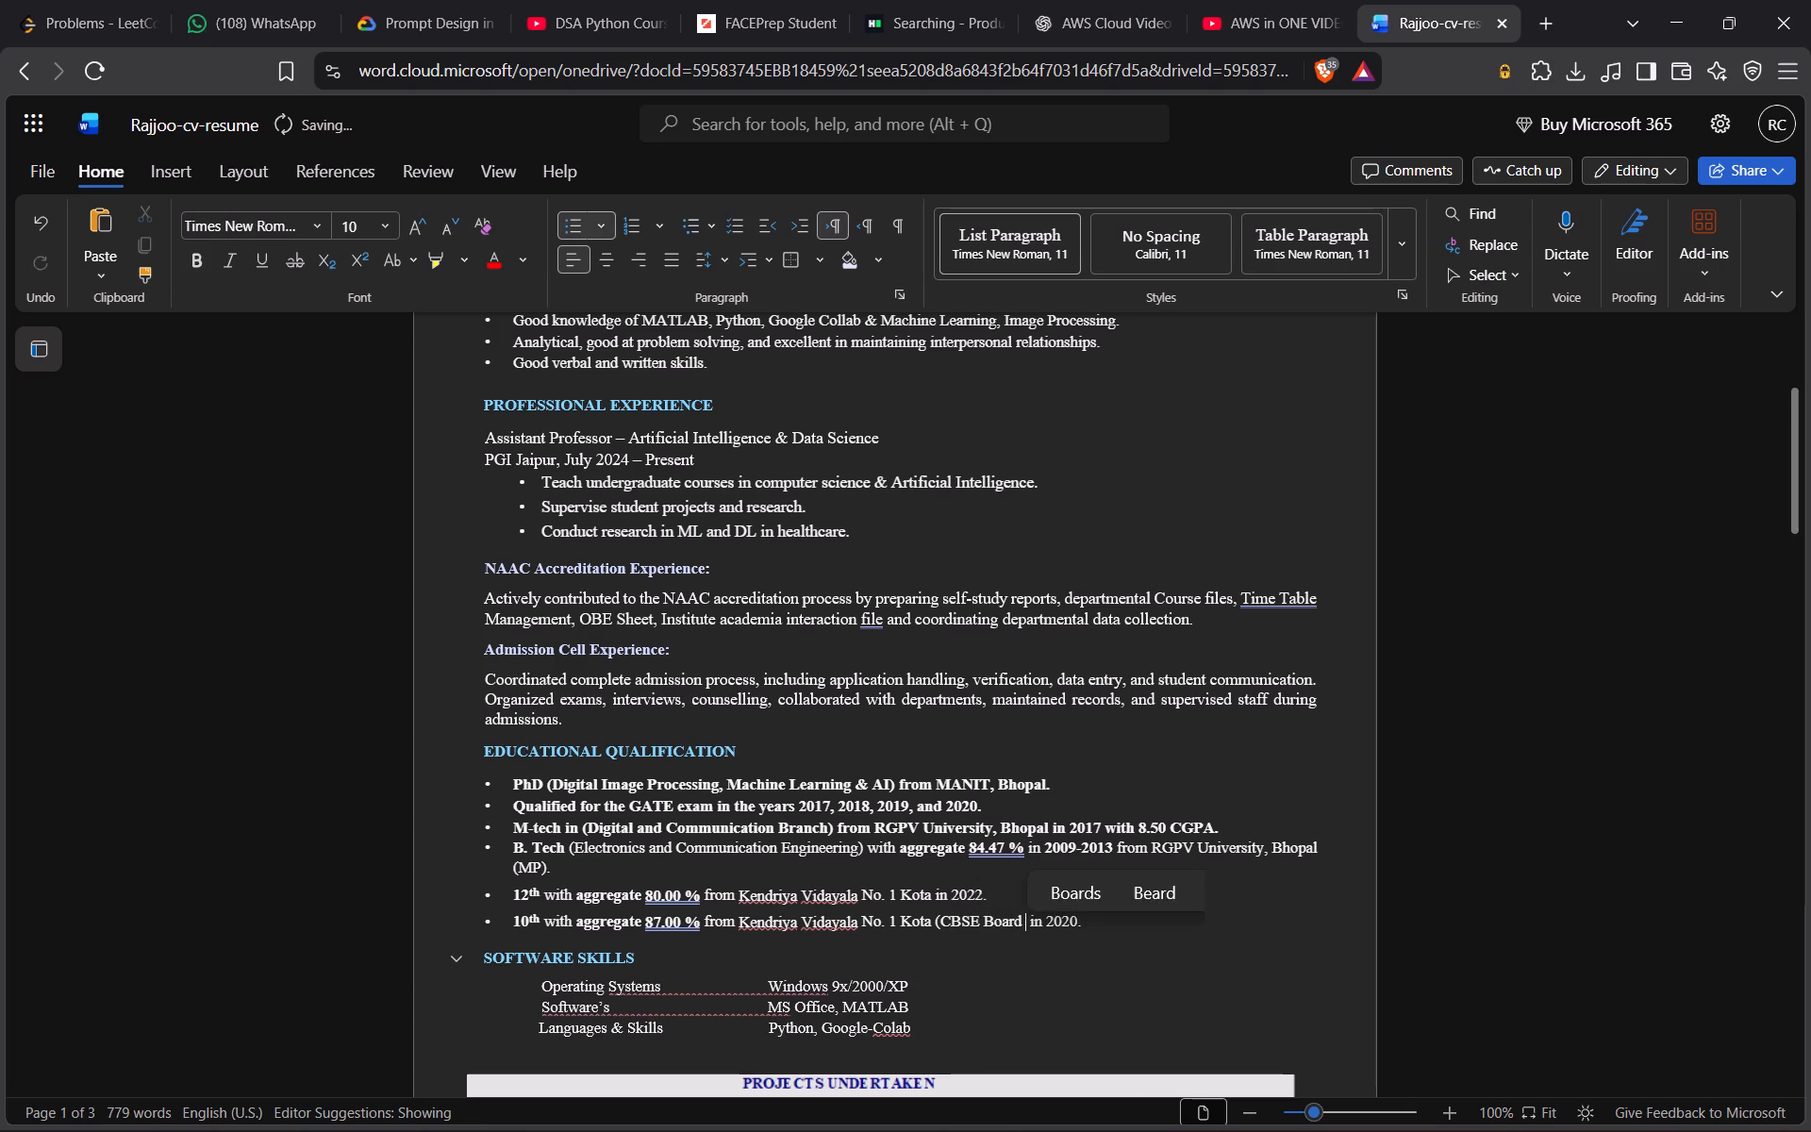
key(BackSpace)
key(shift+parenright)
Copy "(CBSE Board)" from the 10th-class bullet to after the school name in the 12th-class bullet.
key(ctrl+shift+Left)
key(ctrl+shift+Left)
key(ctrl+shift+Left)
key(ctrl+shift+Left)
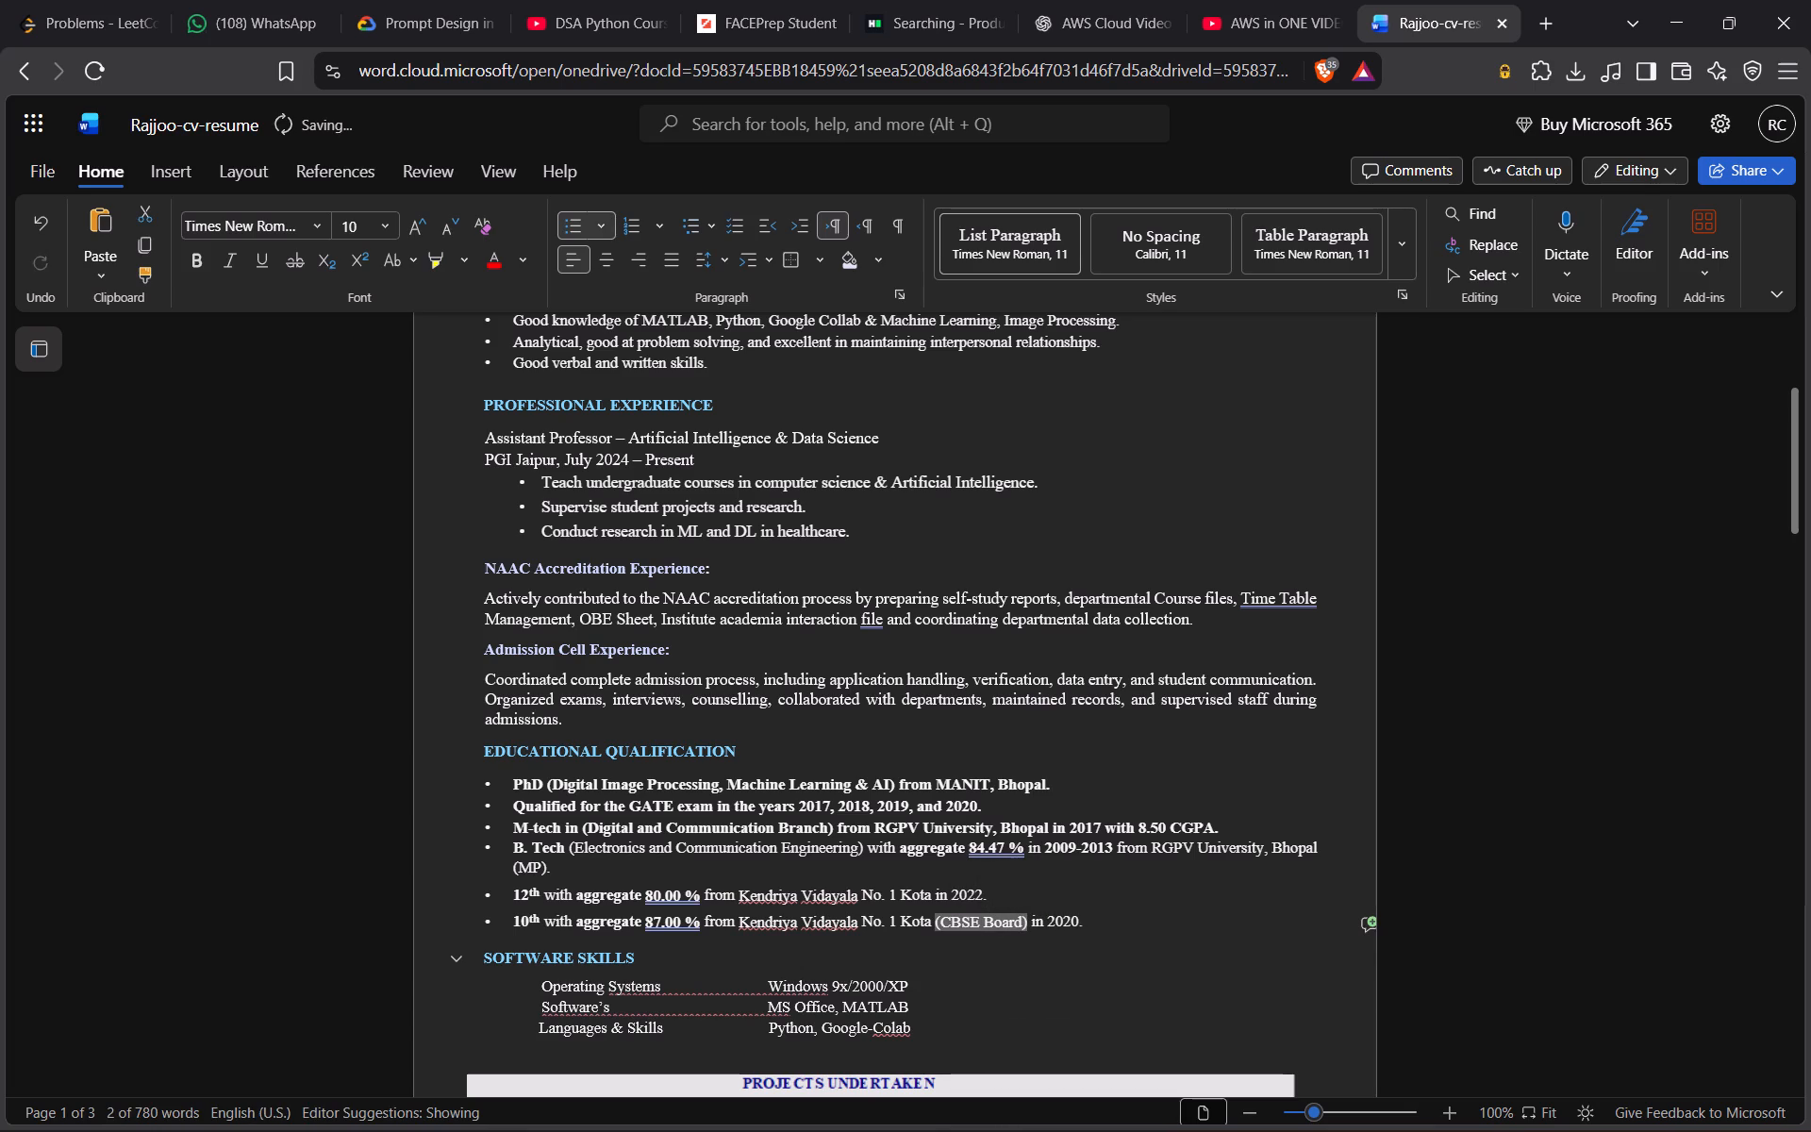
key(ctrl+c)
key(Up)
key(Left)
key(space)
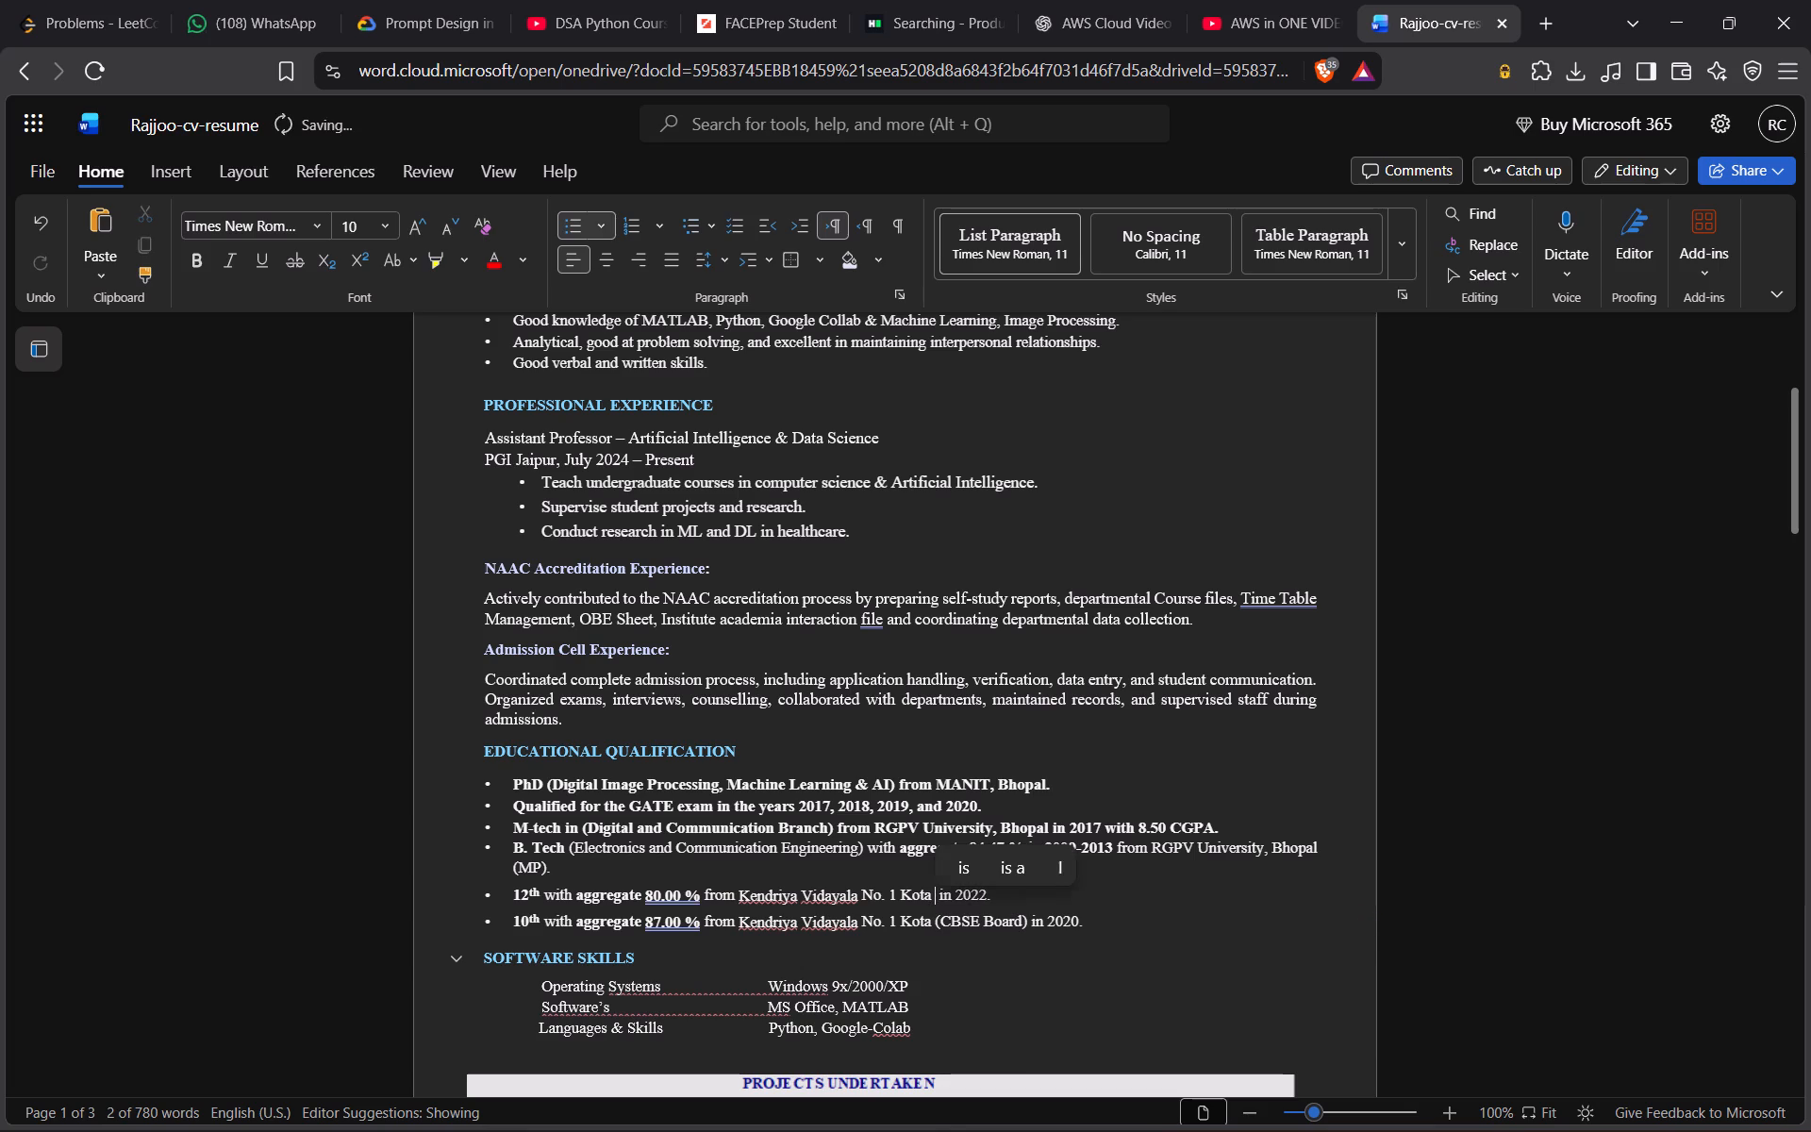
key(ctrl+v)
click(970, 962)
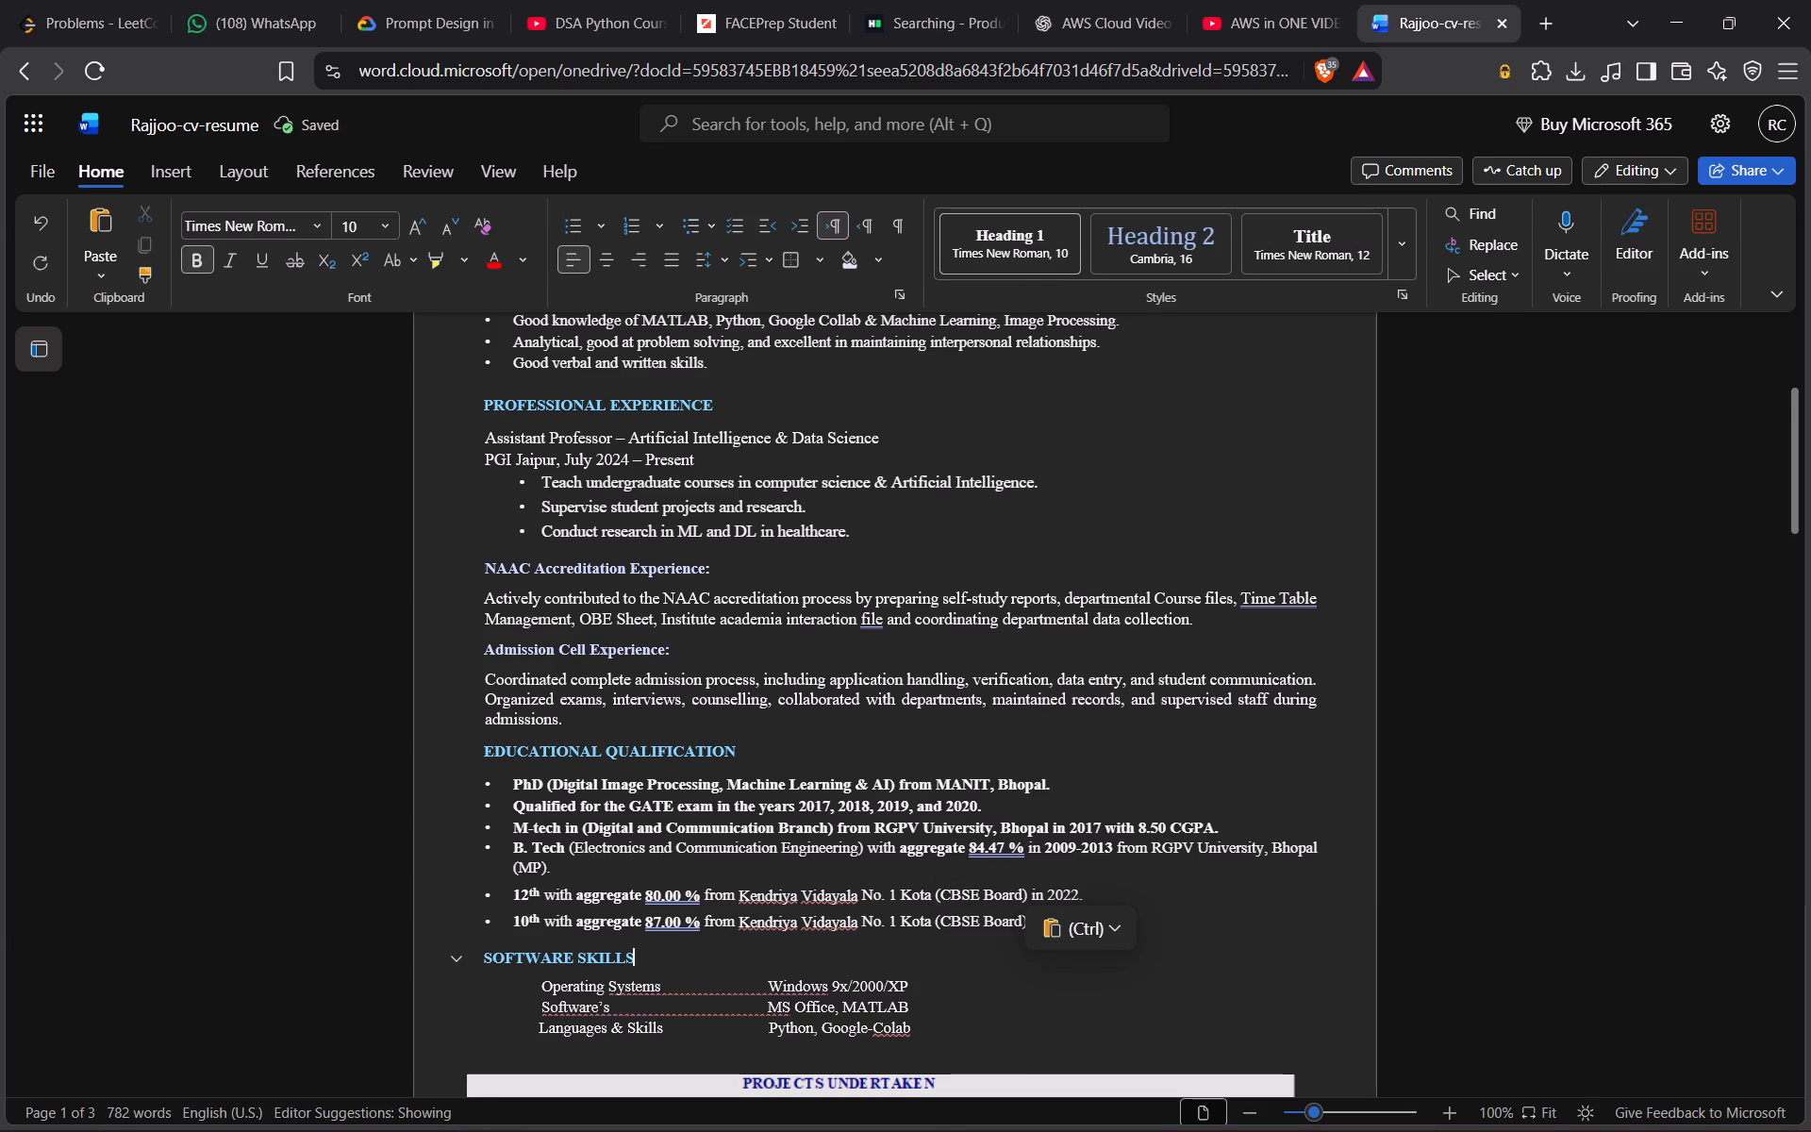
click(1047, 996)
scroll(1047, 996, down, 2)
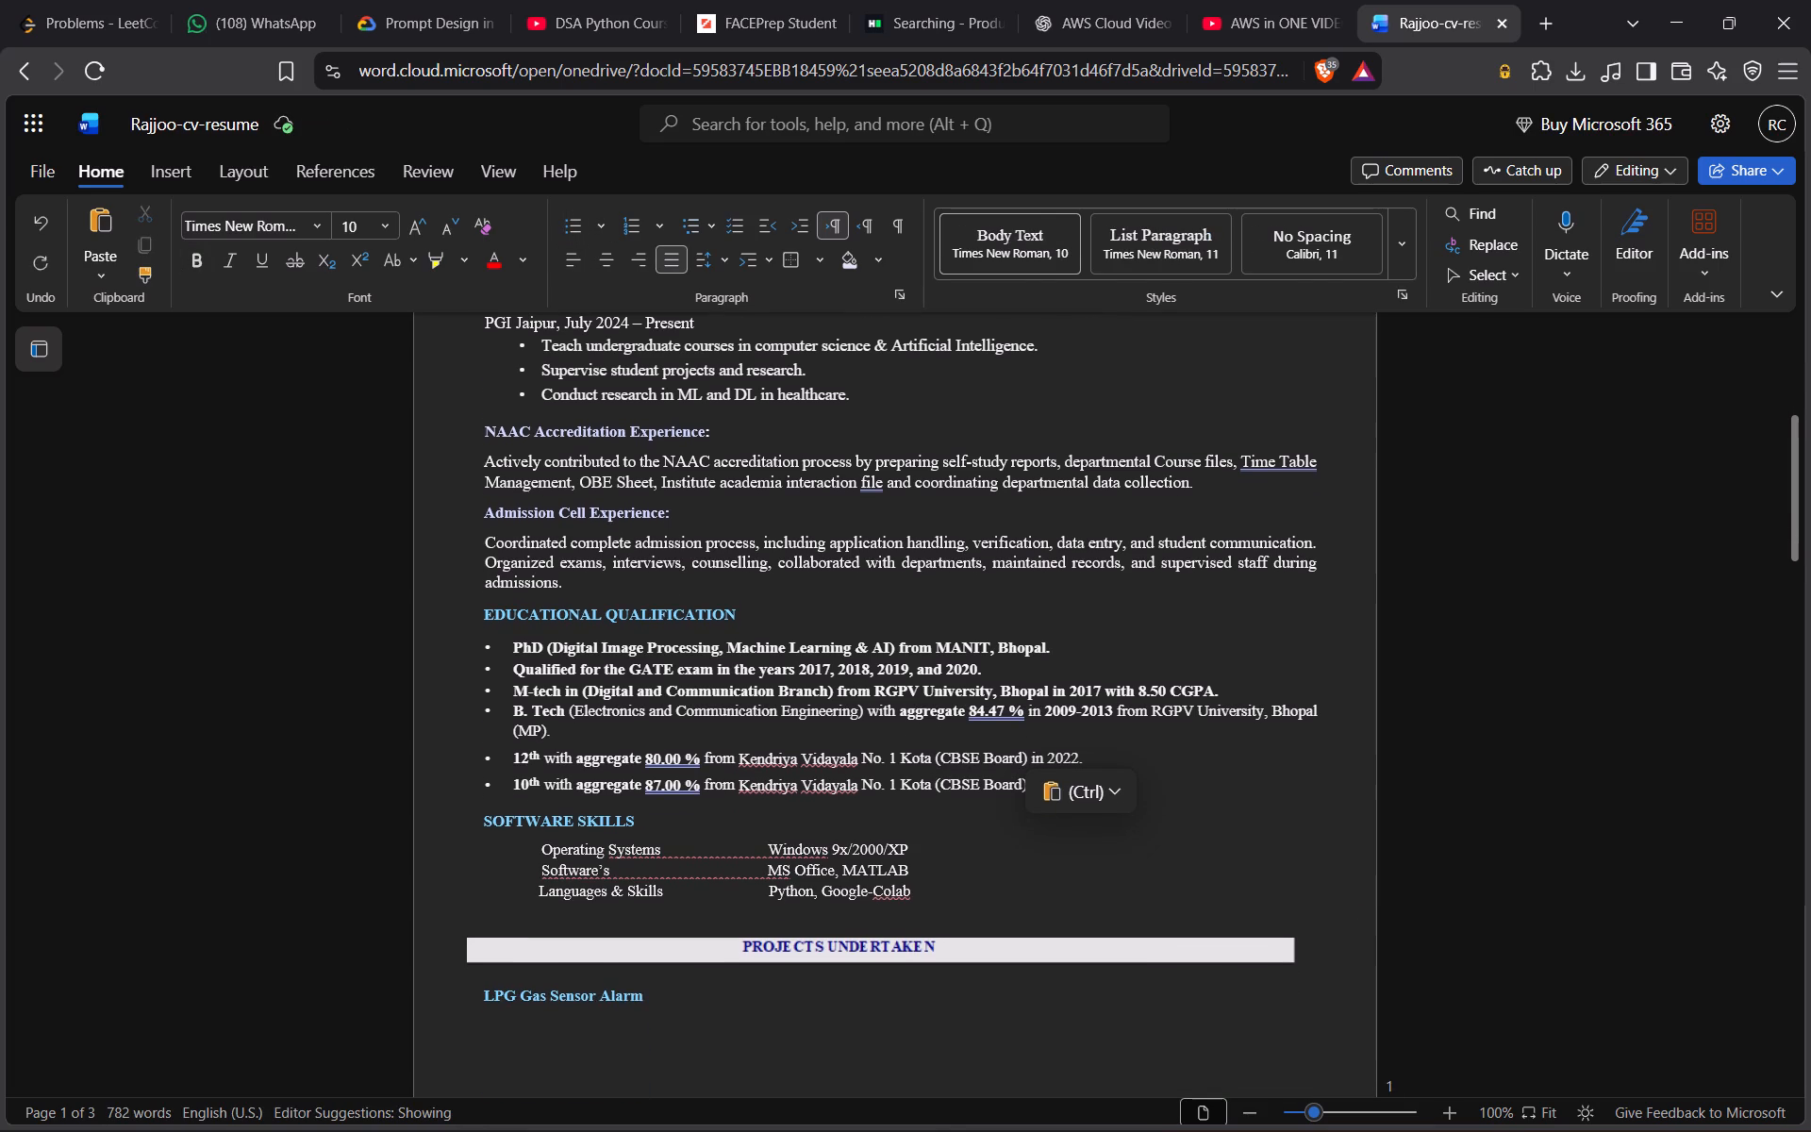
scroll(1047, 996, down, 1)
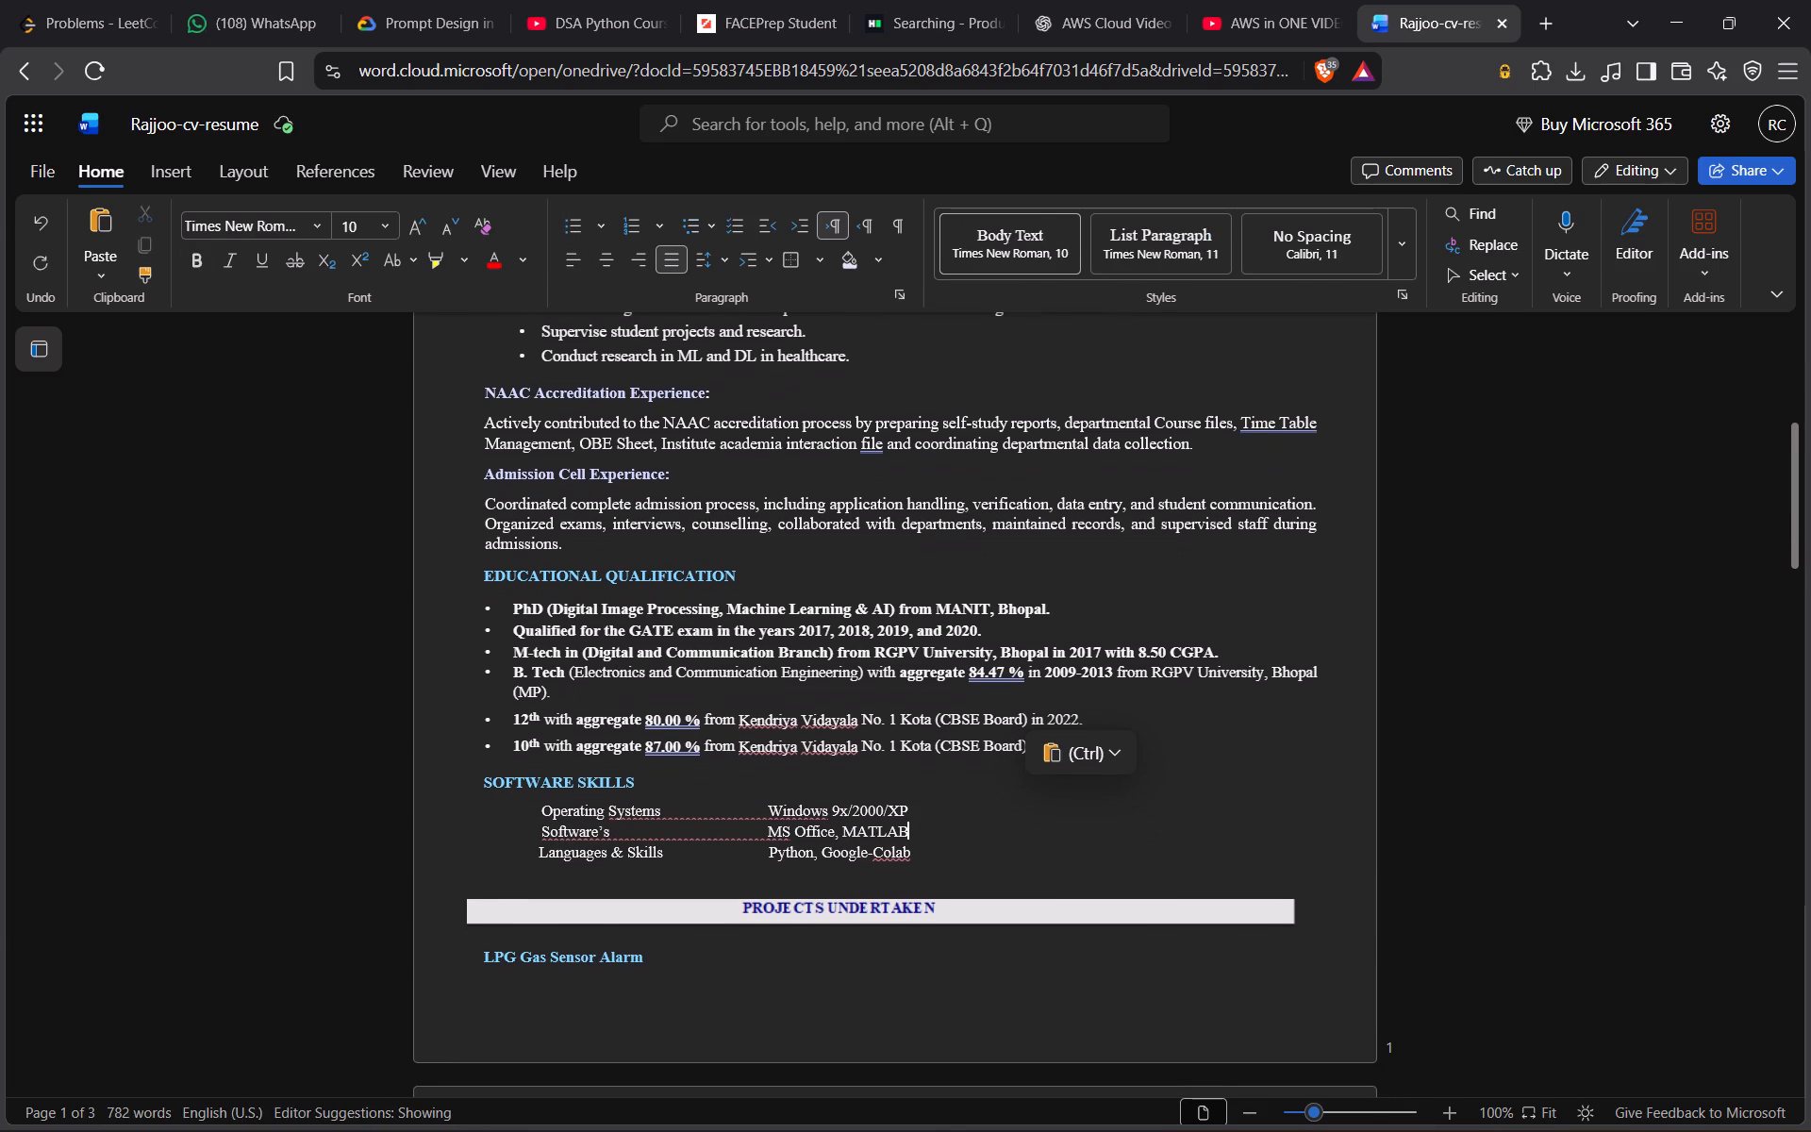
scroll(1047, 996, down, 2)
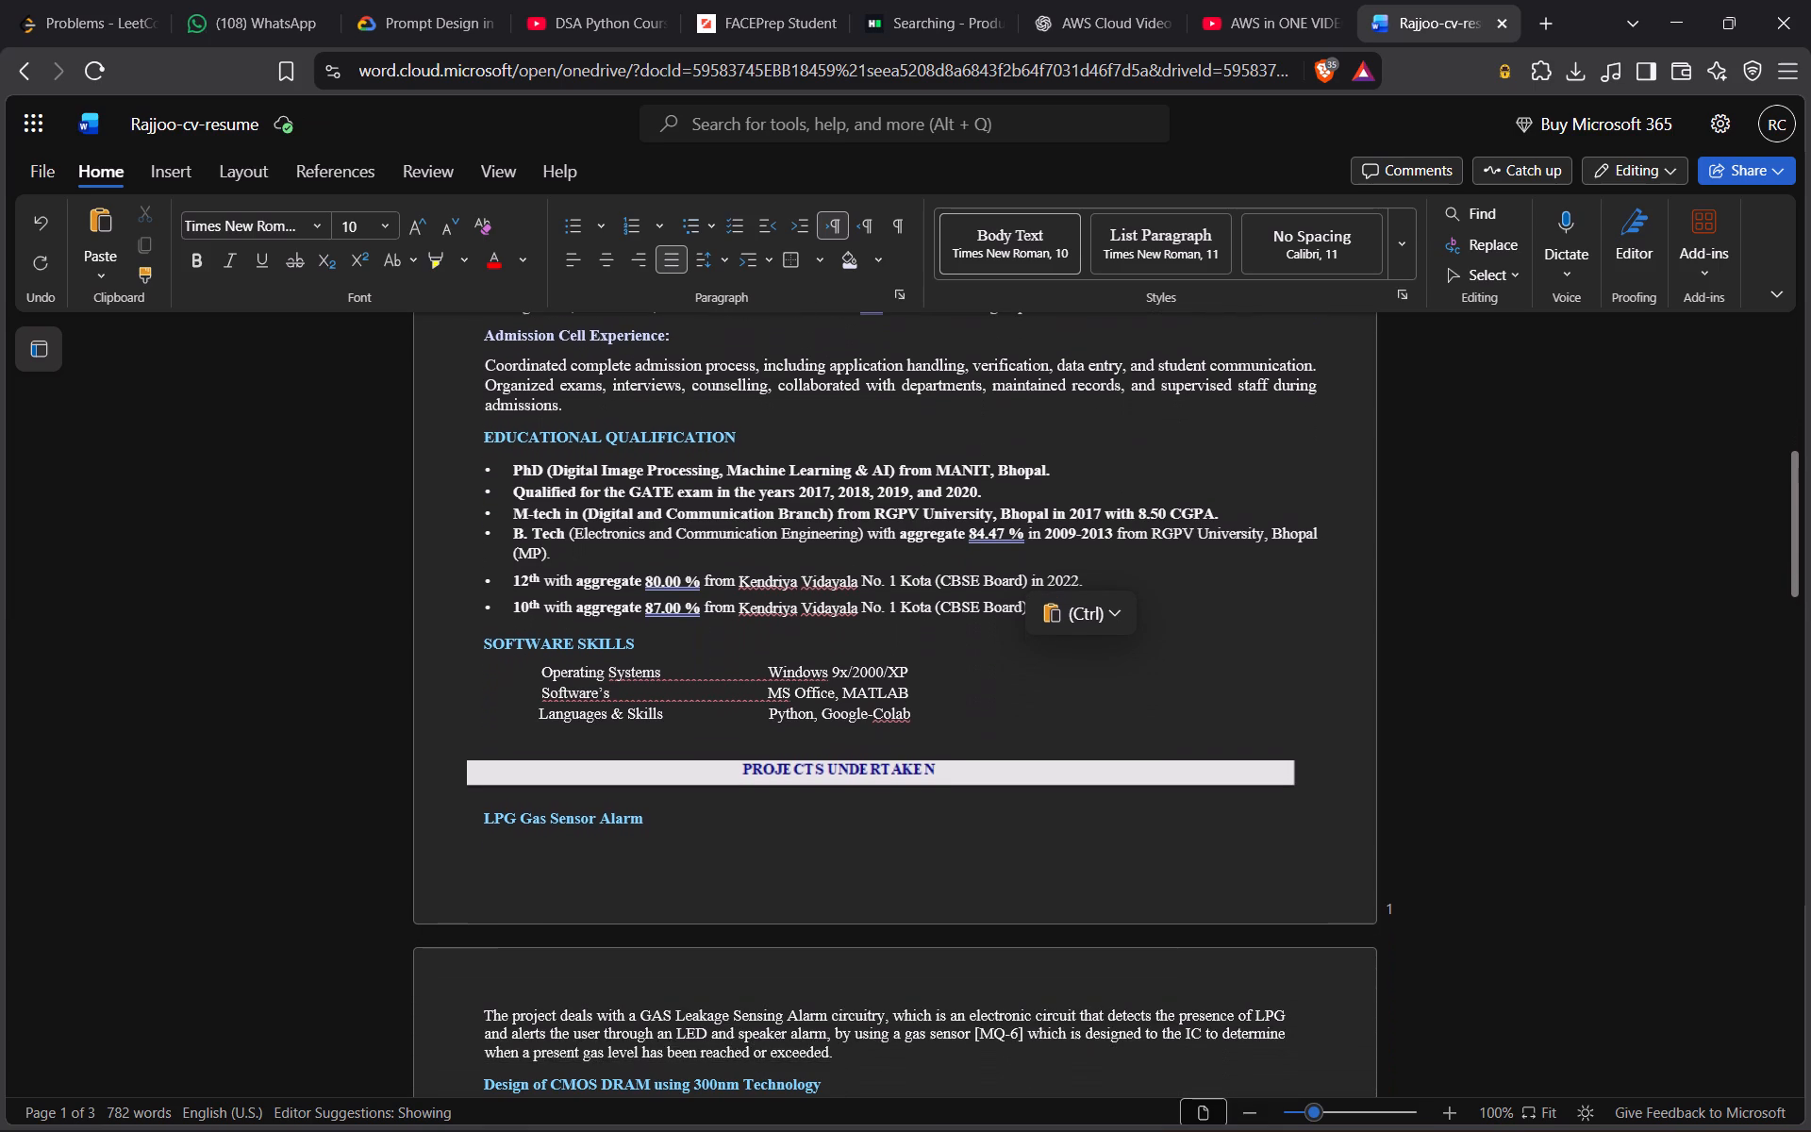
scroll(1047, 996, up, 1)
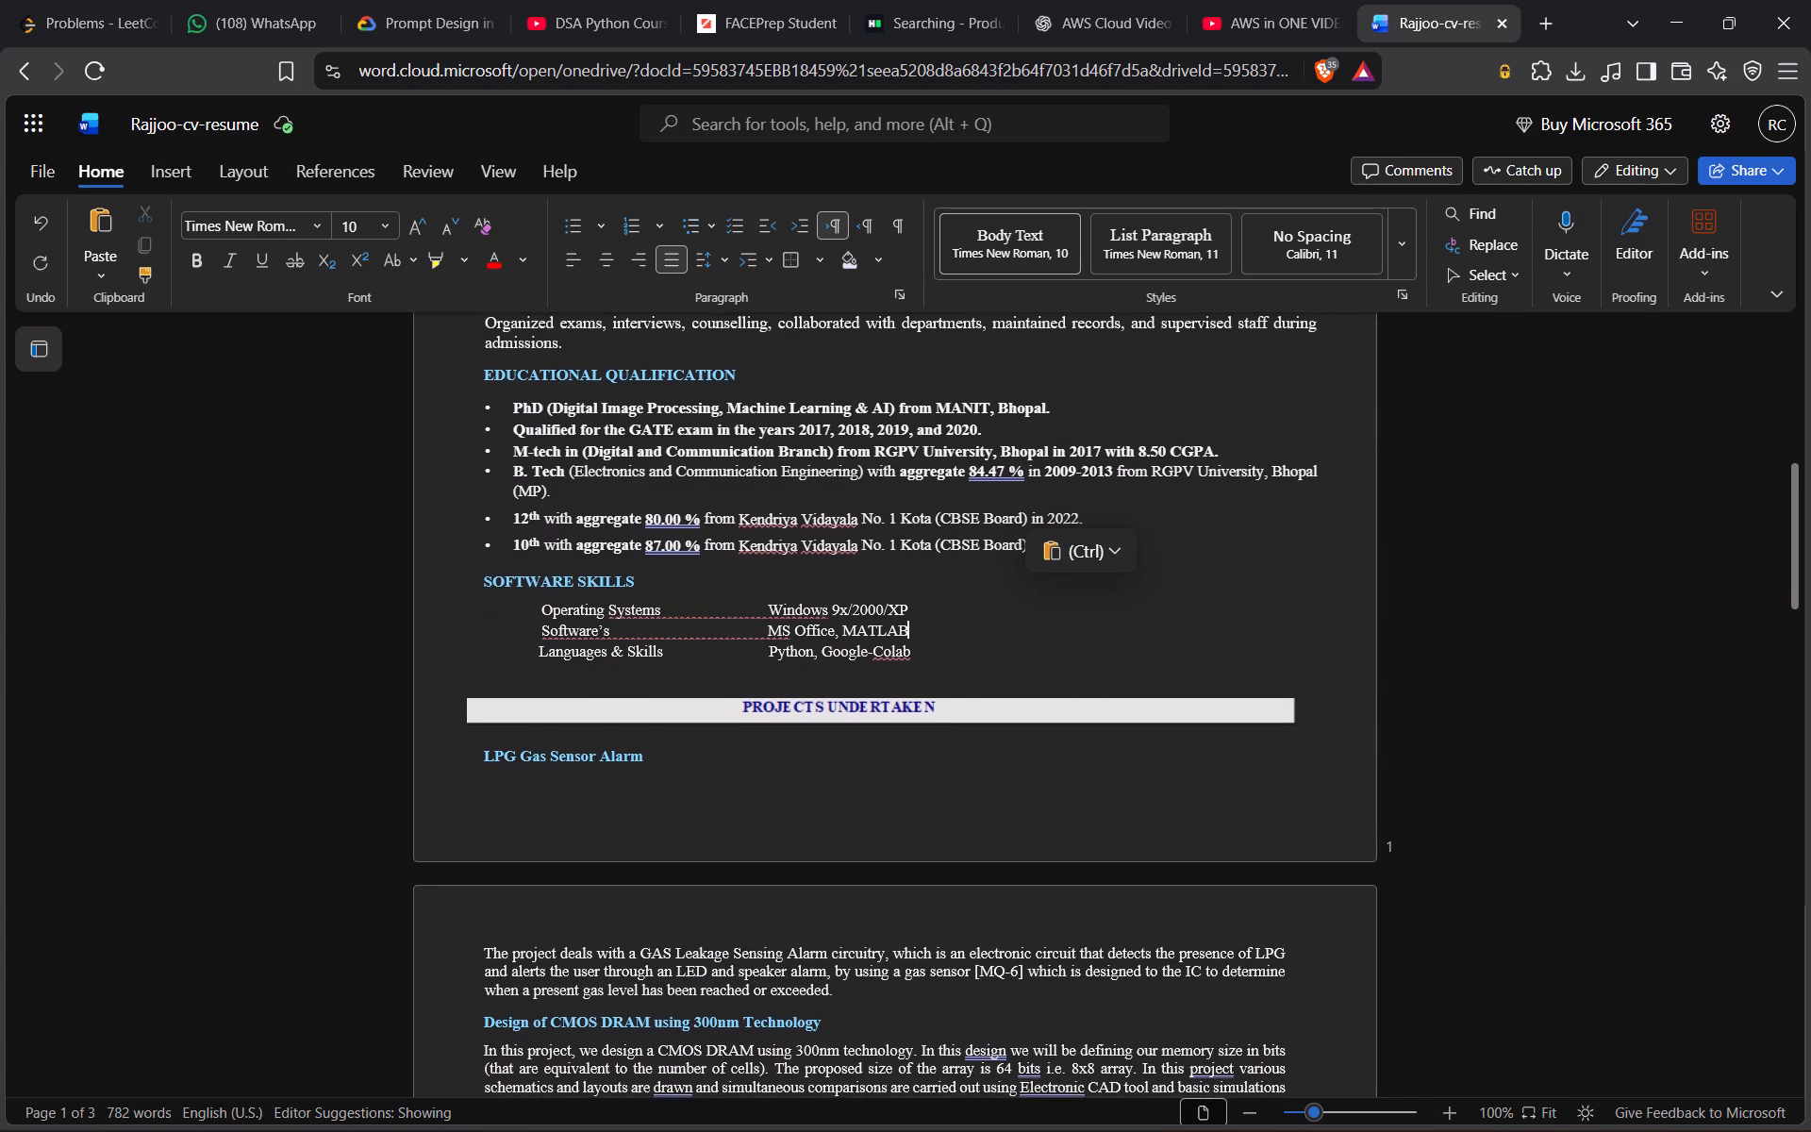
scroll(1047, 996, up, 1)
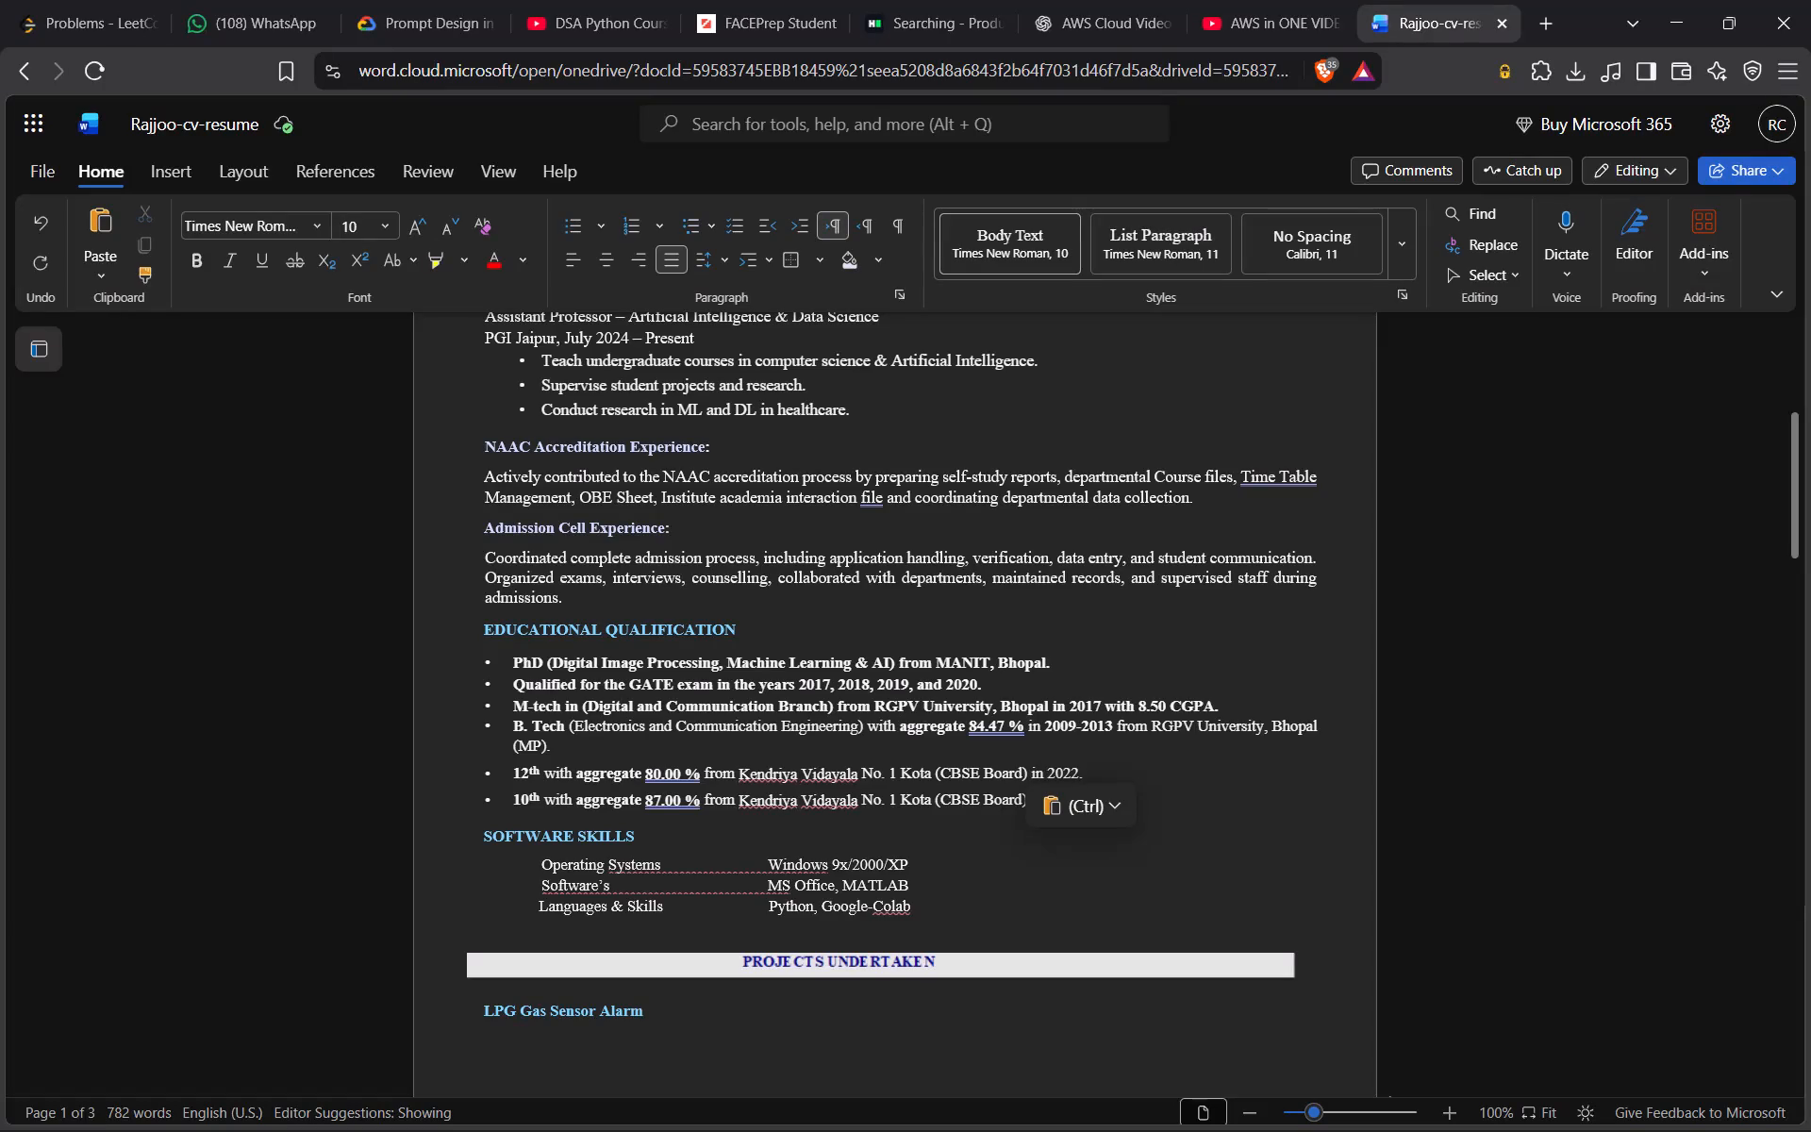
Delete the PhD, GATE exam and M-tech bullets under EDUCATIONAL QUALIFICATION.
drag(1231, 705, 547, 669)
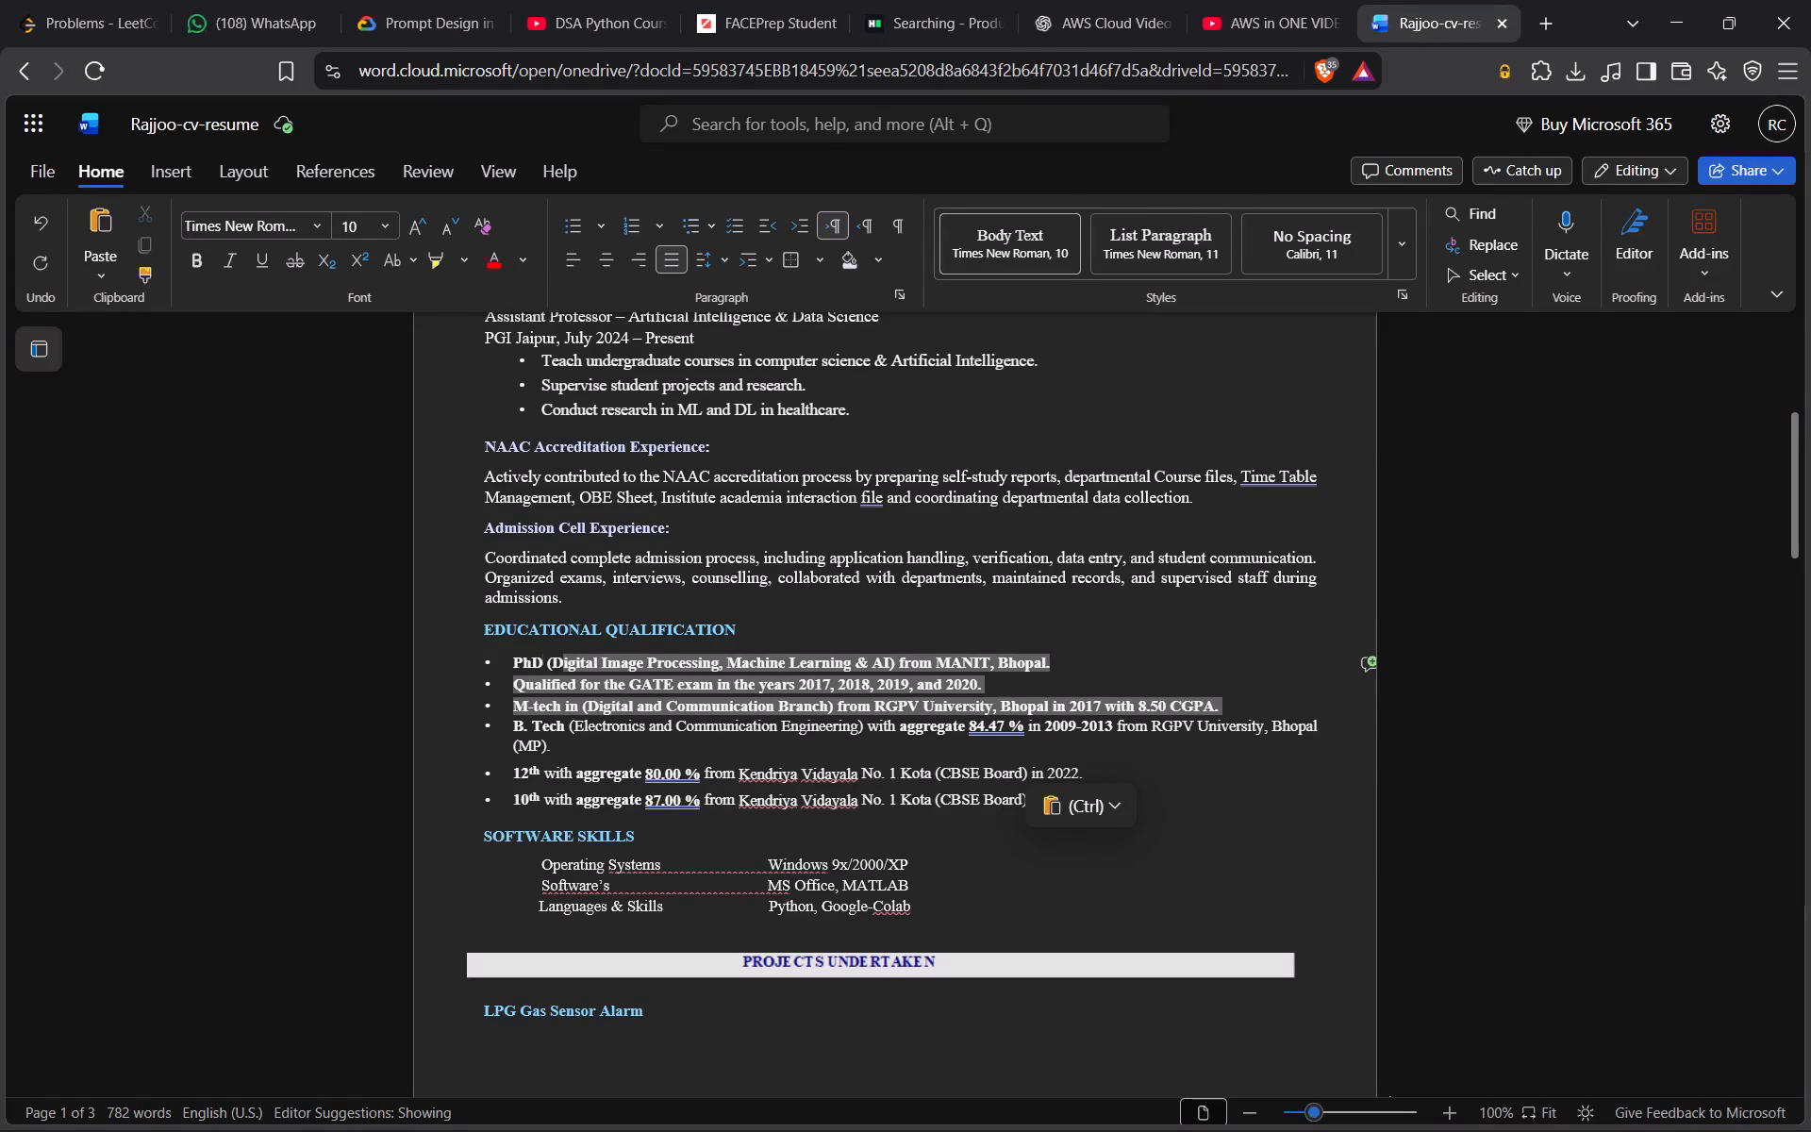
drag(547, 669, 514, 669)
key(BackSpace)
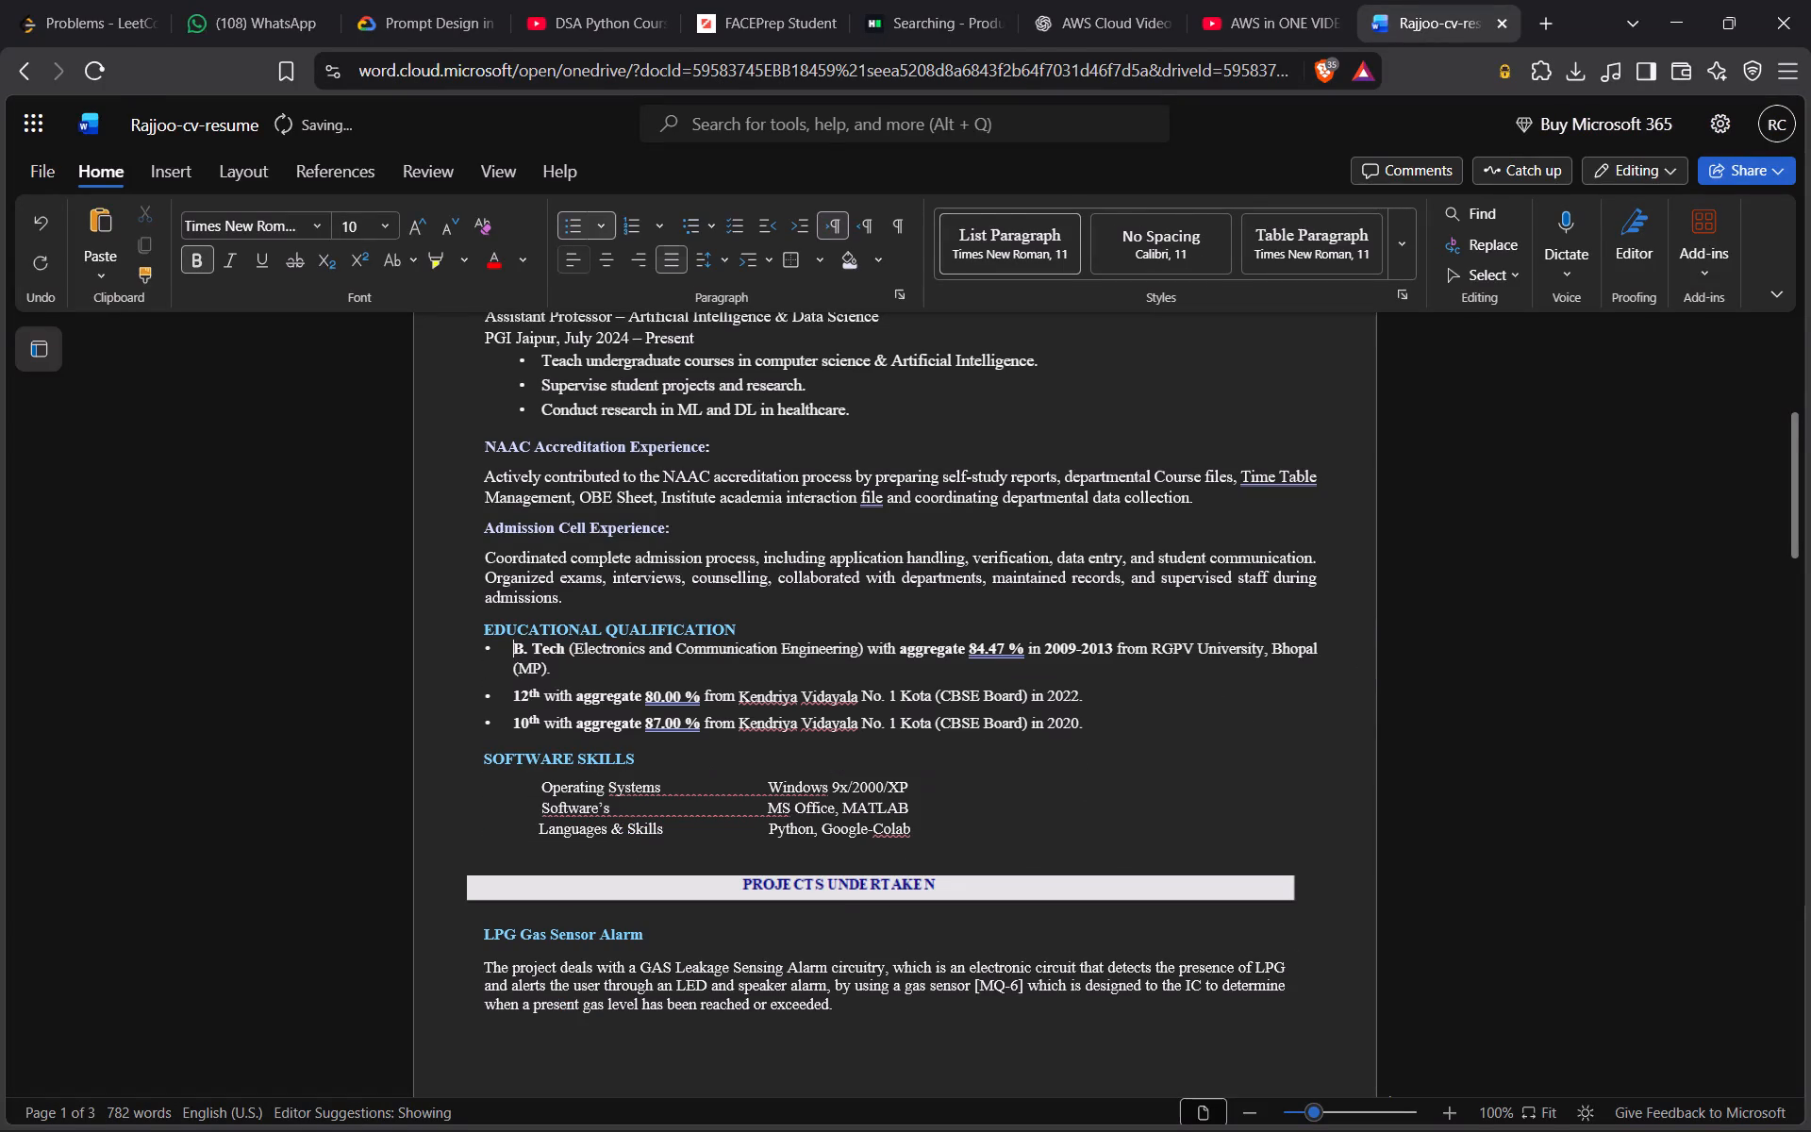
Change the branch in the B. Tech bullet to "Computer Science and Engineering".
click(571, 671)
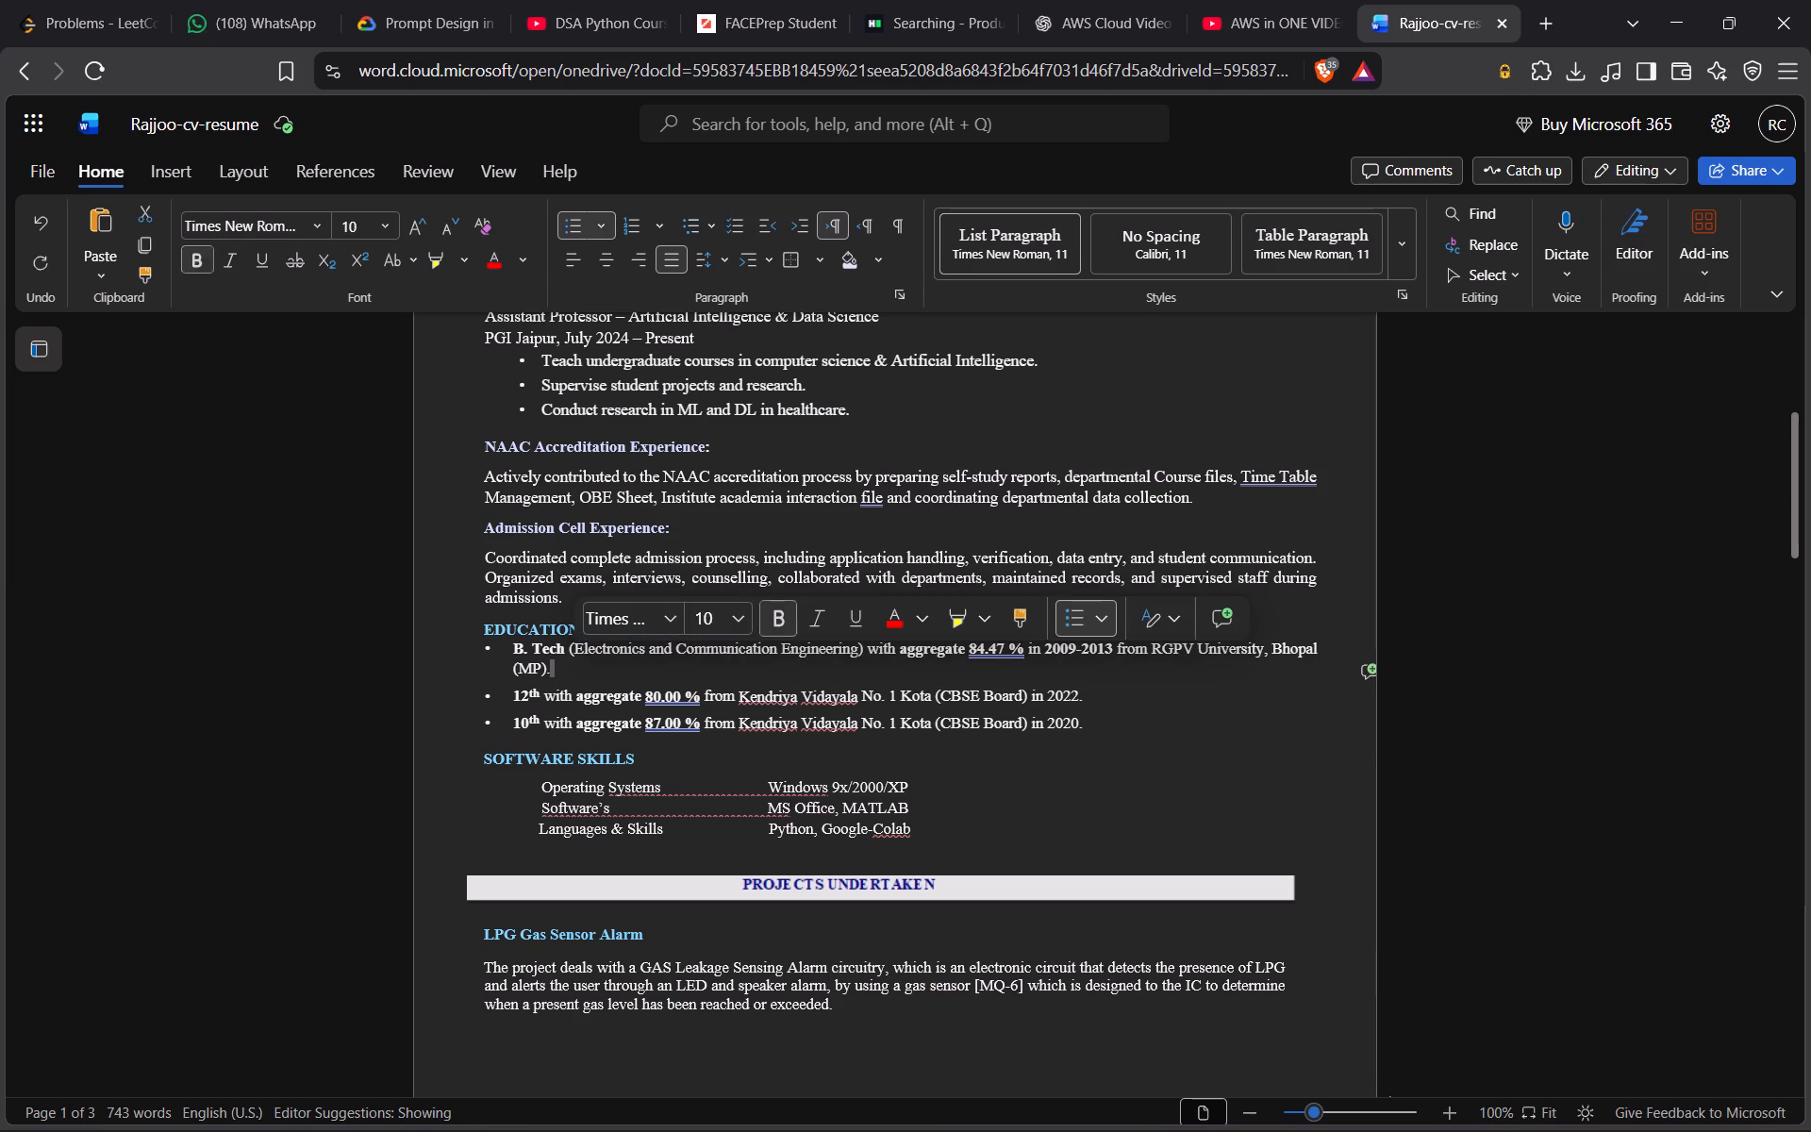
drag(778, 648, 581, 653)
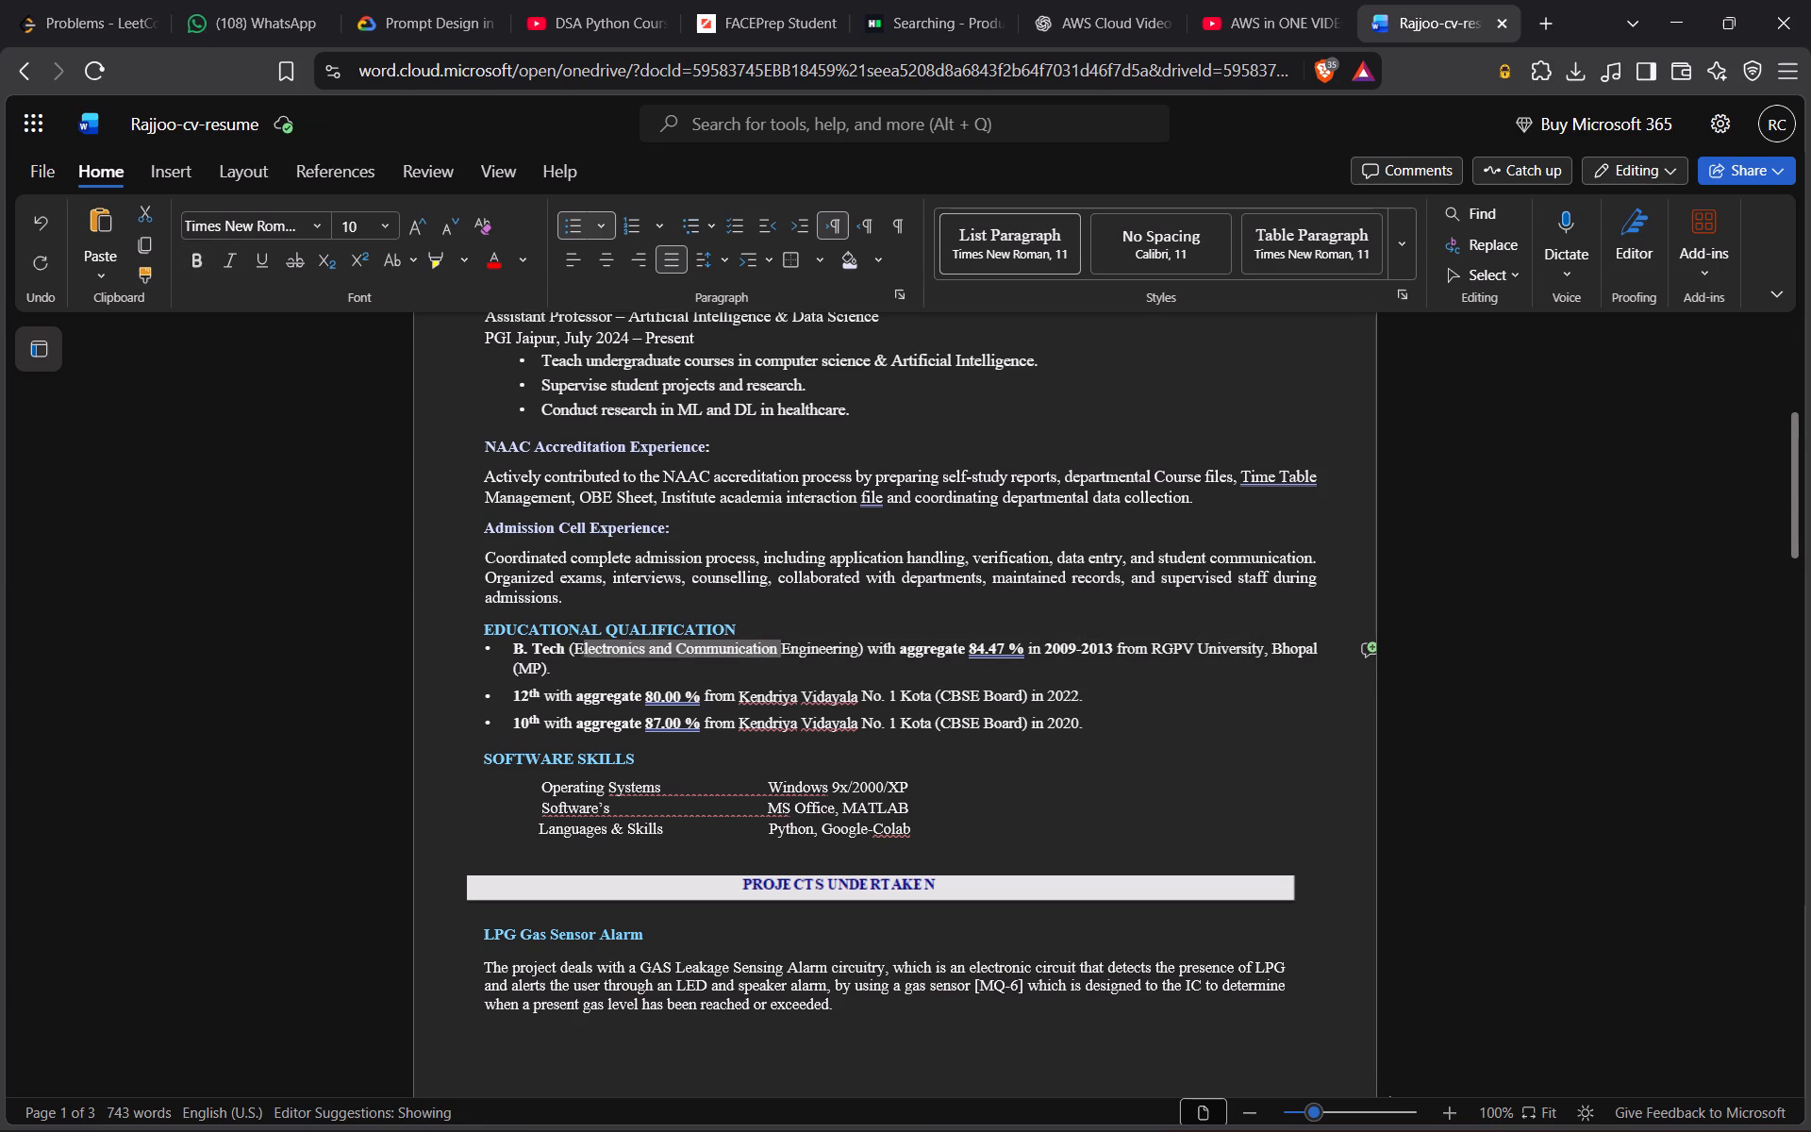
drag(581, 653, 573, 654)
text(Computer Scin)
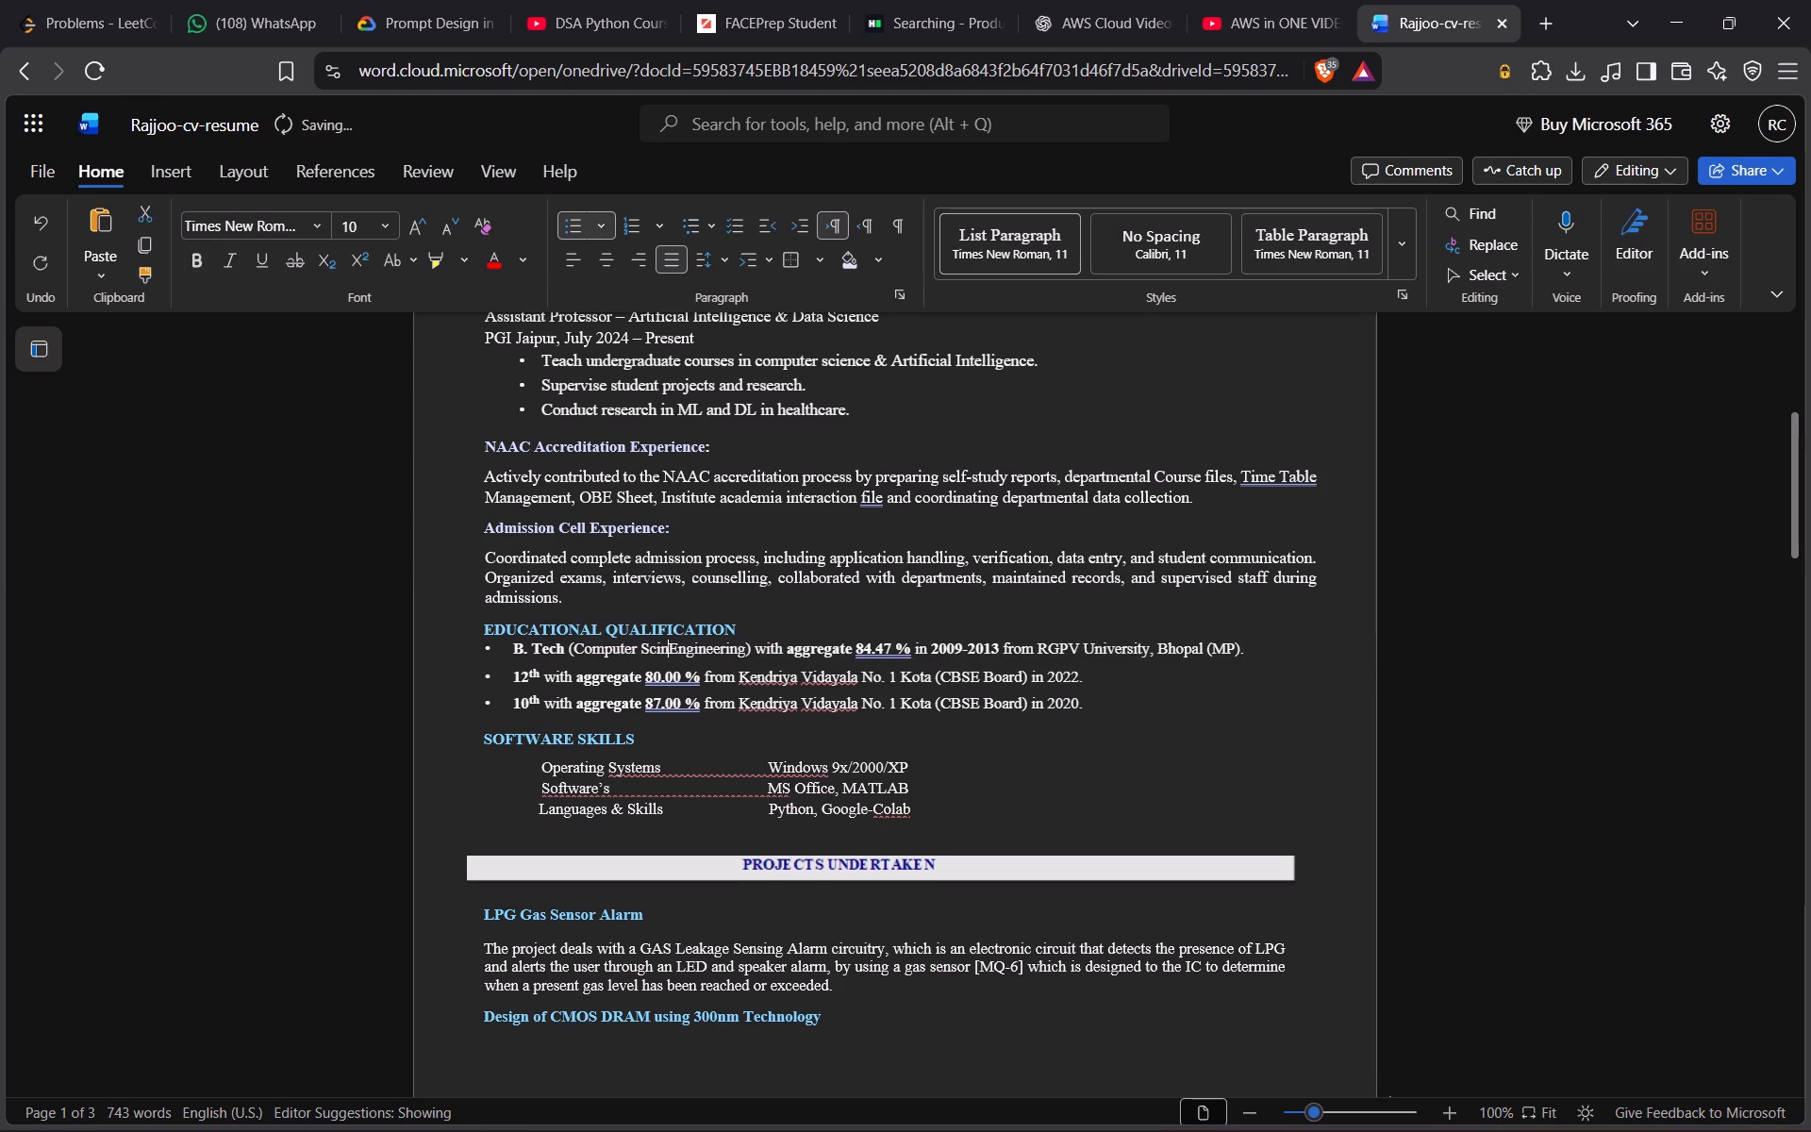
key(BackSpace)
text(ence)
key(space)
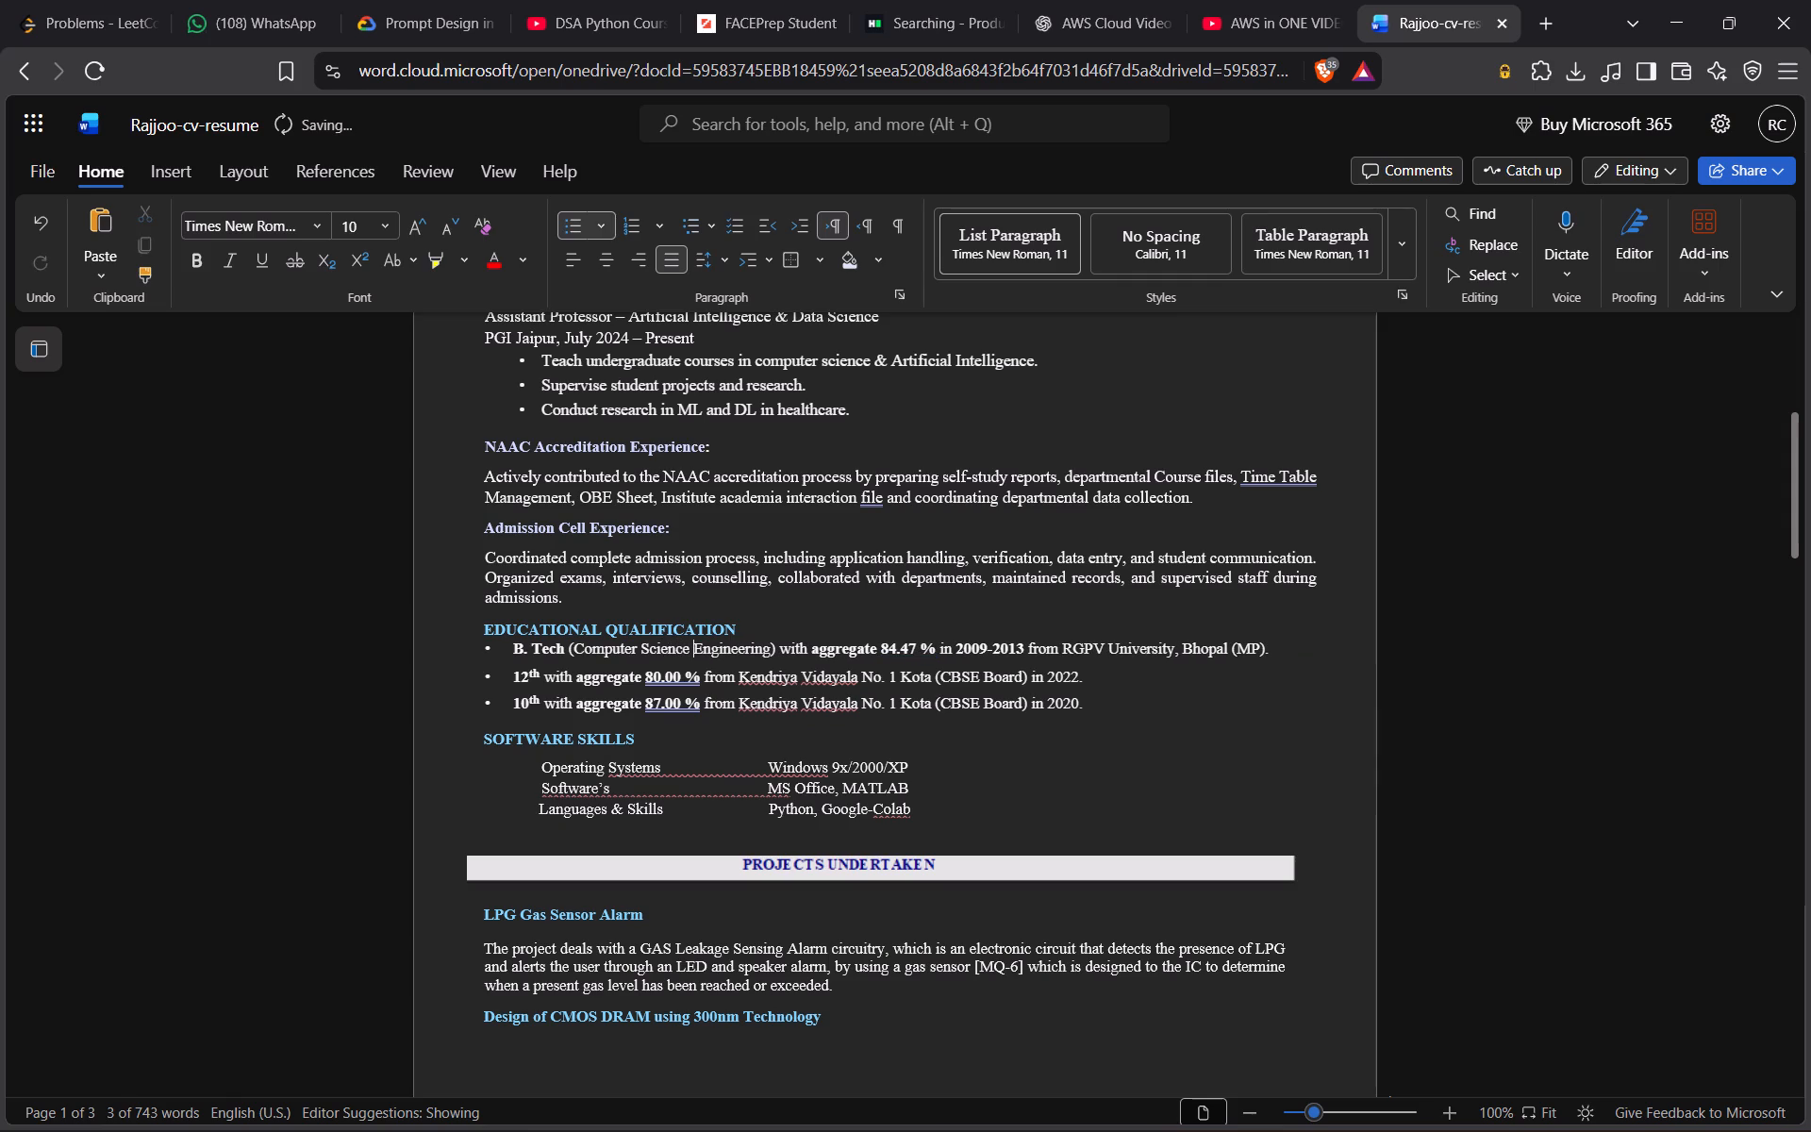
text(and)
key(space)
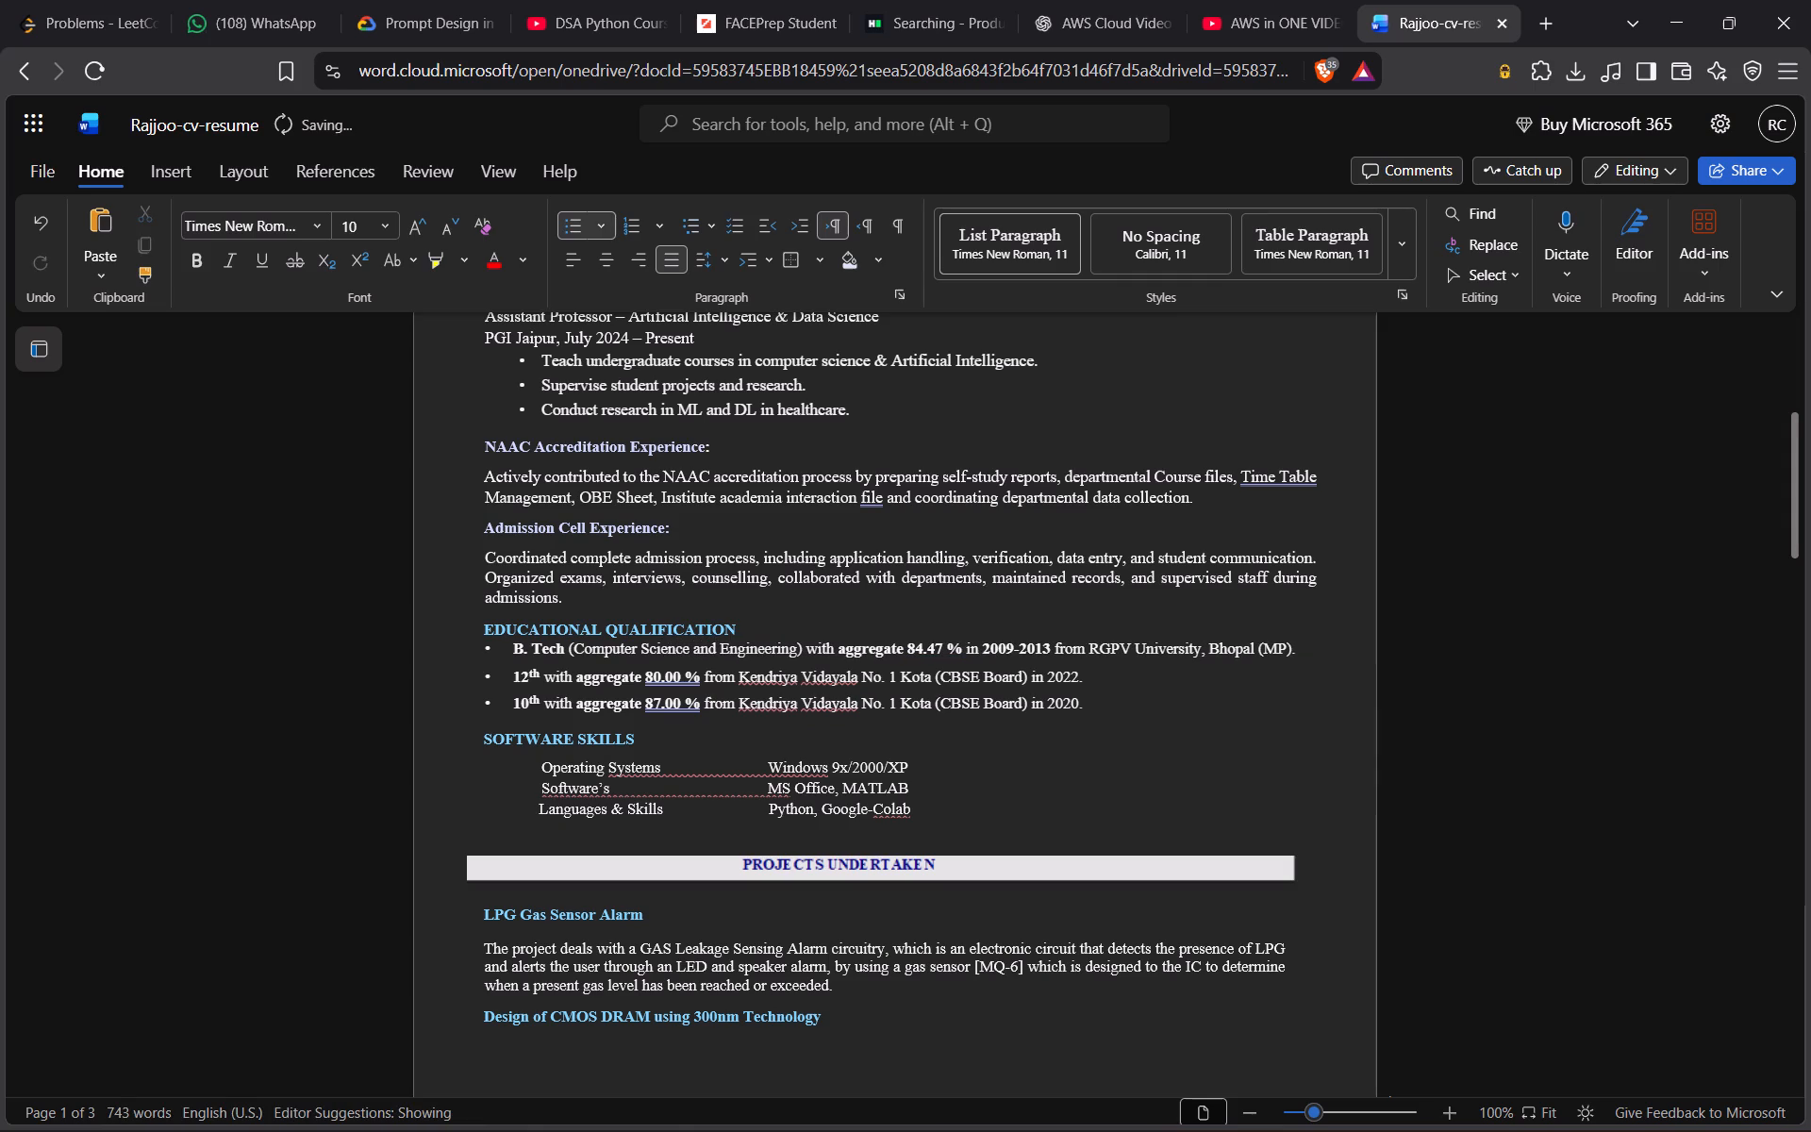
Replace the aggregate percentage in the B. Tech bullet with "7.92 CGPA till 4th semester".
click(960, 651)
key(BackSpace)
key(BackSpace)
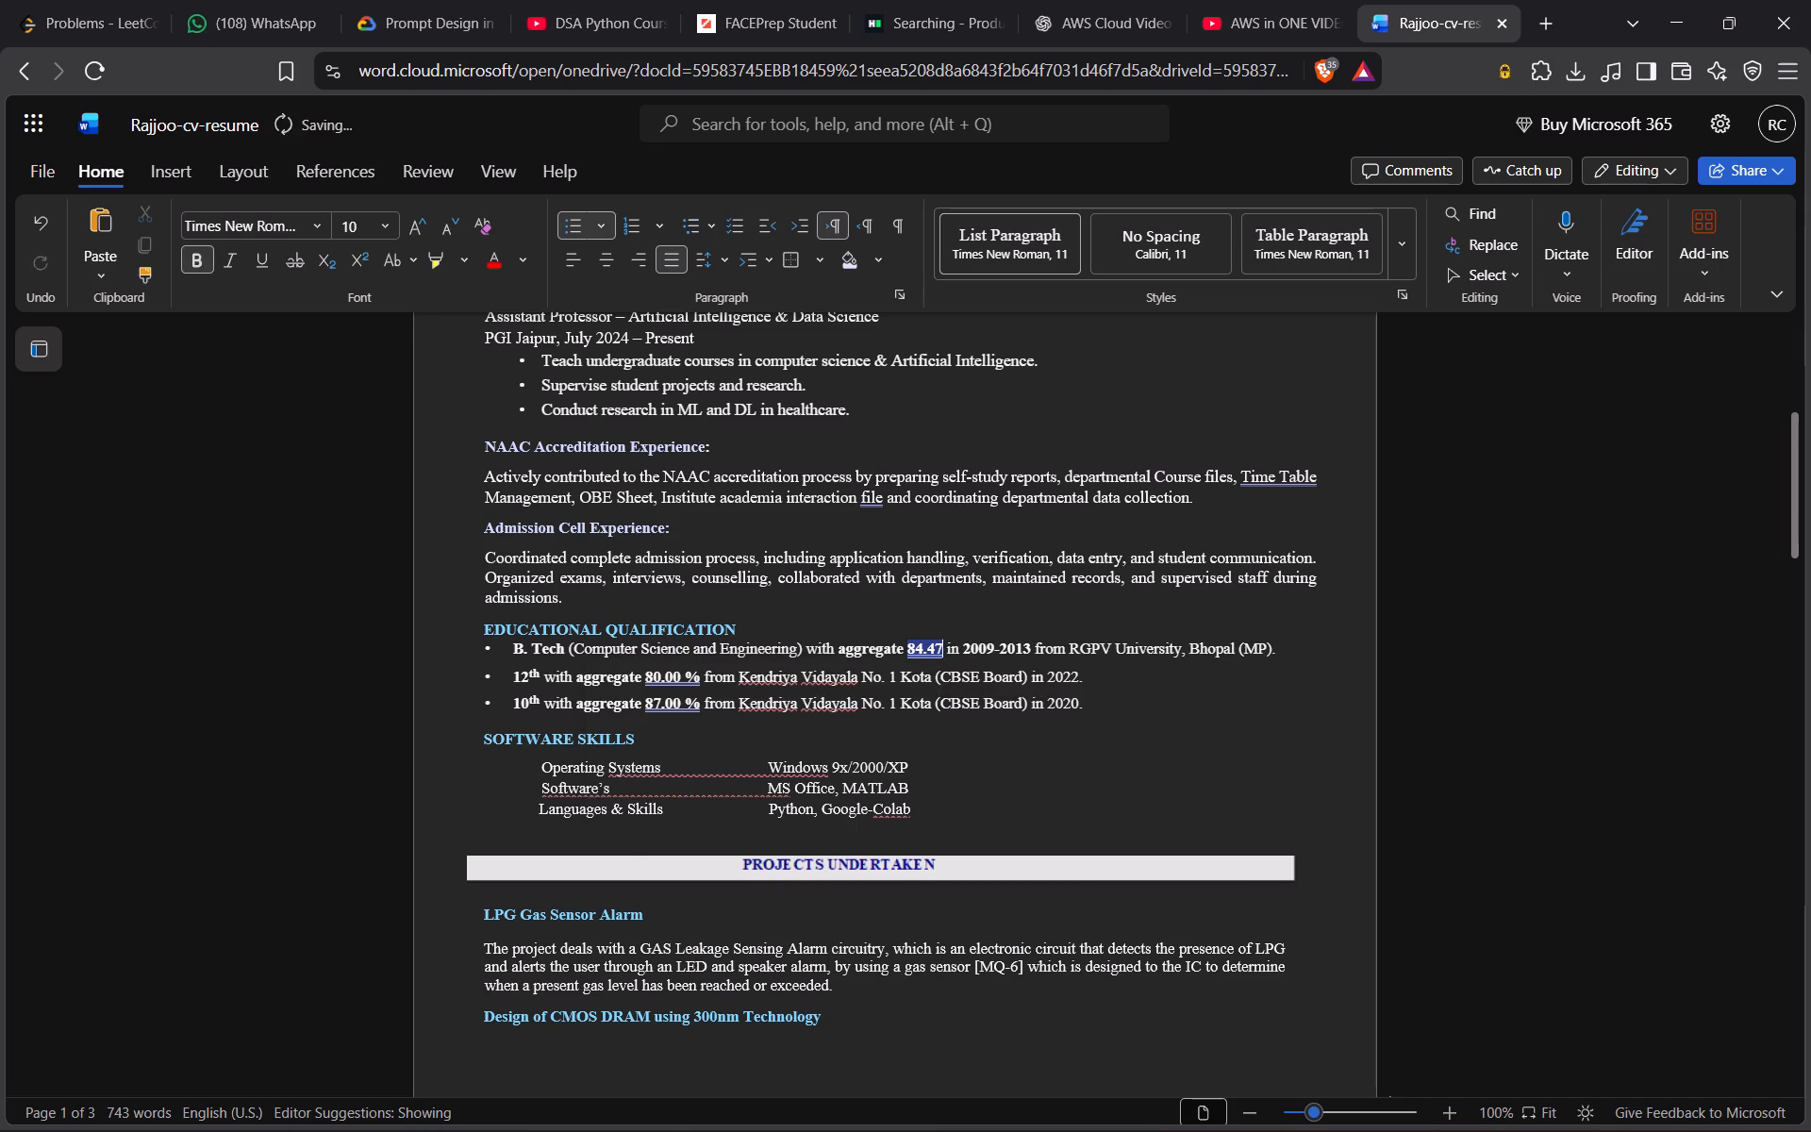
key(BackSpace)
key(BackSpace)
key(BackSpace)
key(BackSpace)
key(BackSpace)
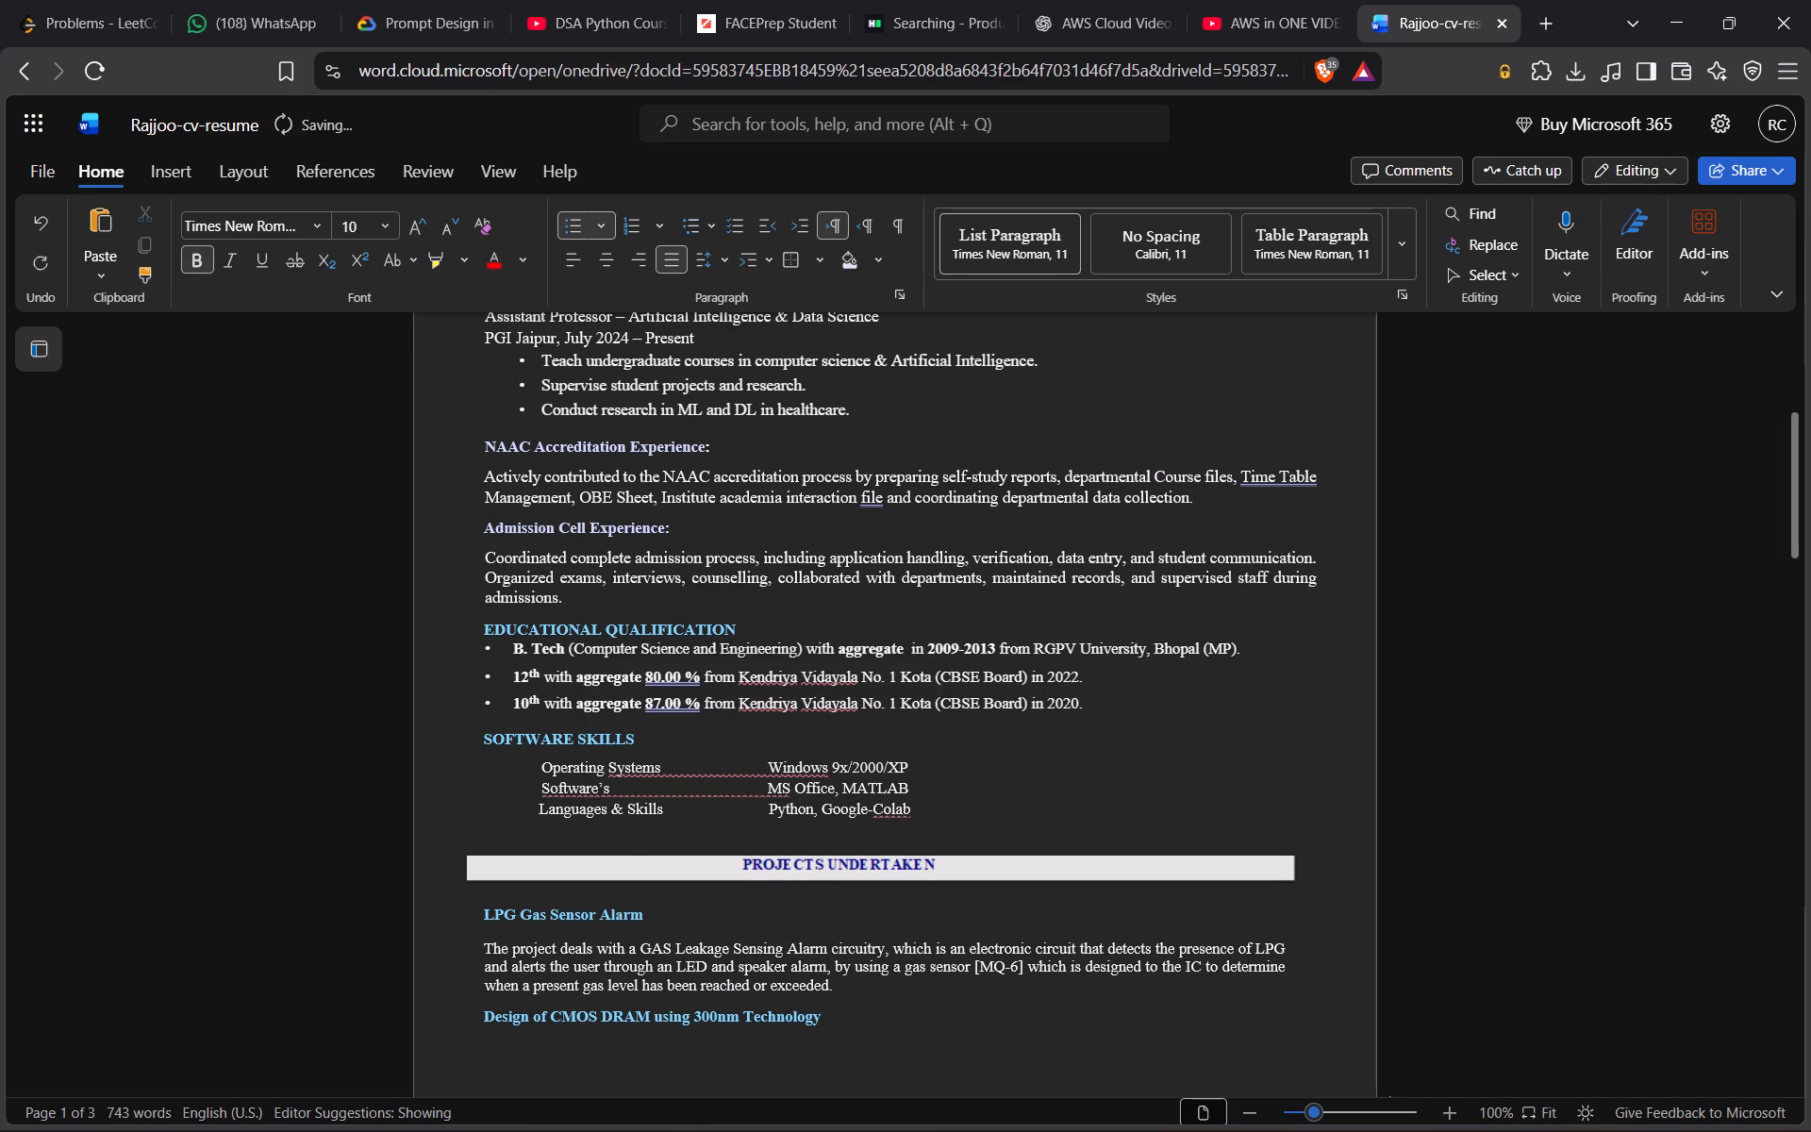
text(7.9)
key(2)
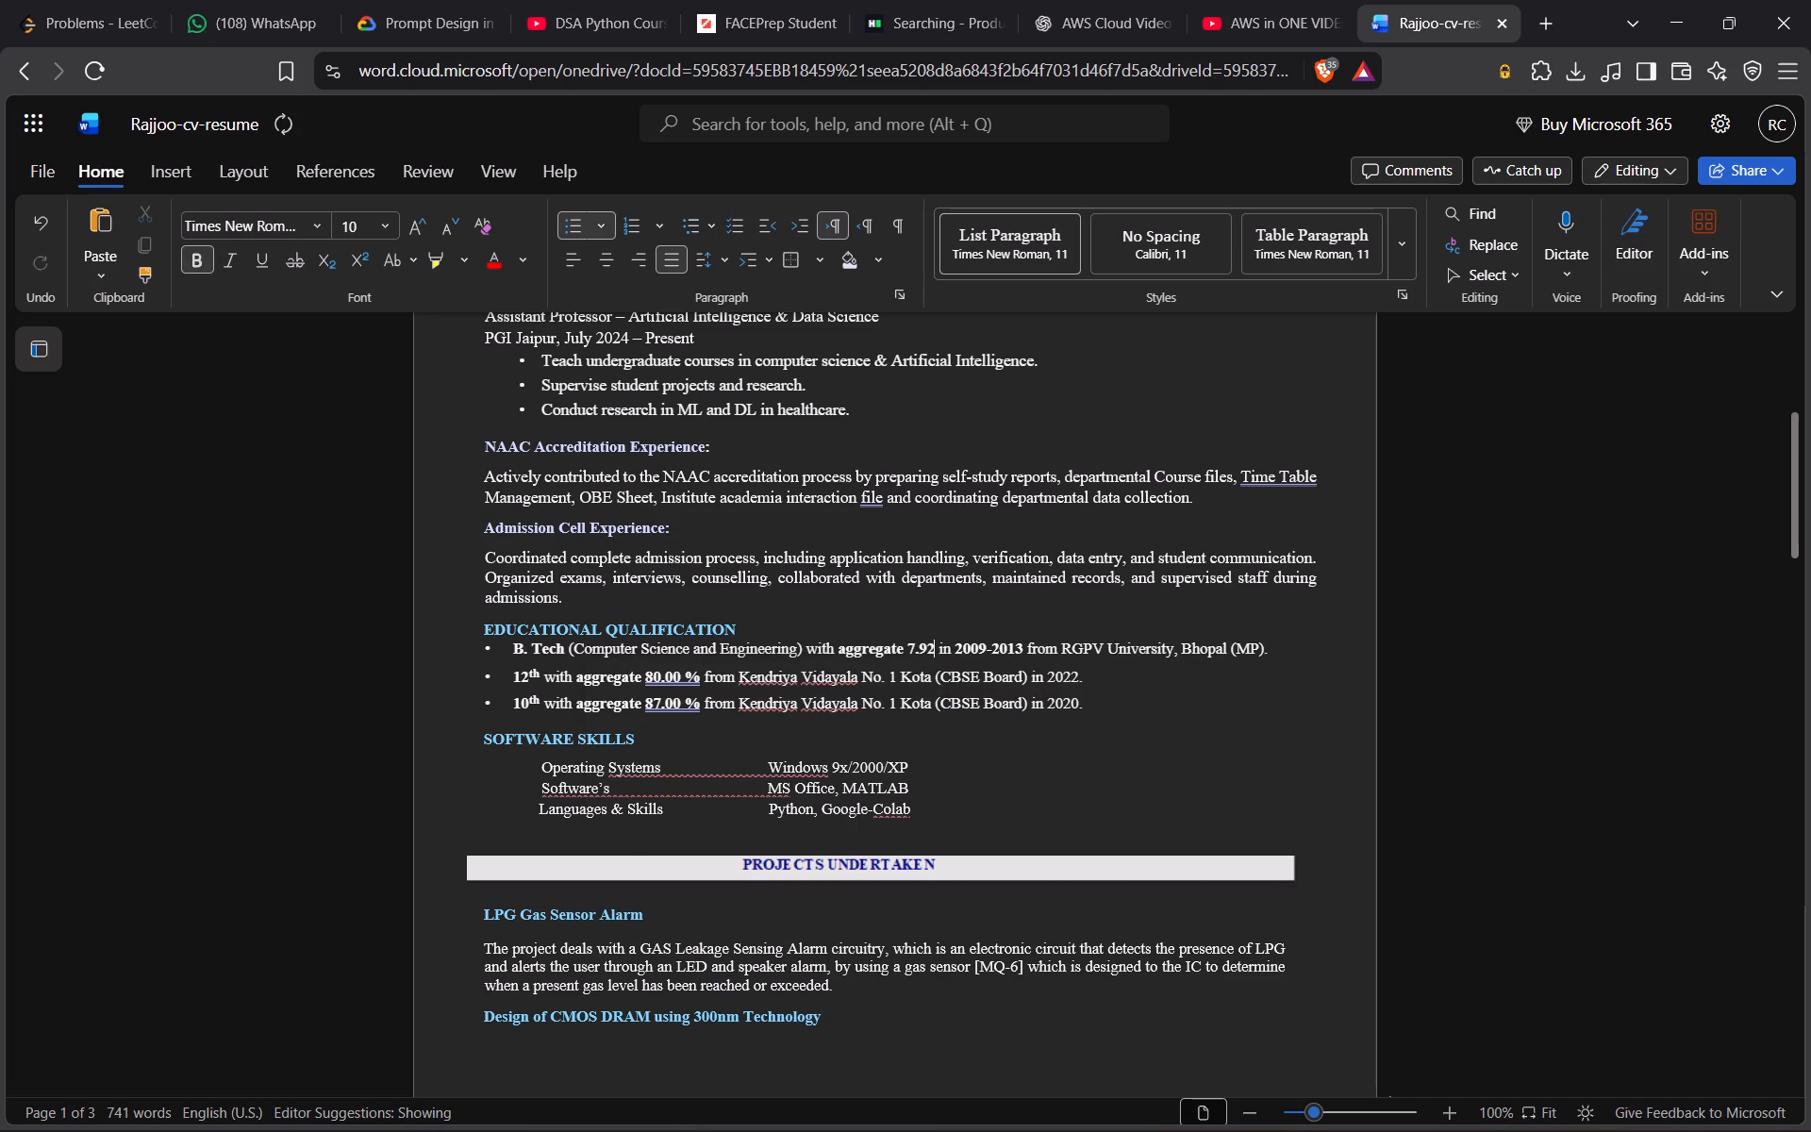
key(space)
text(CGPA)
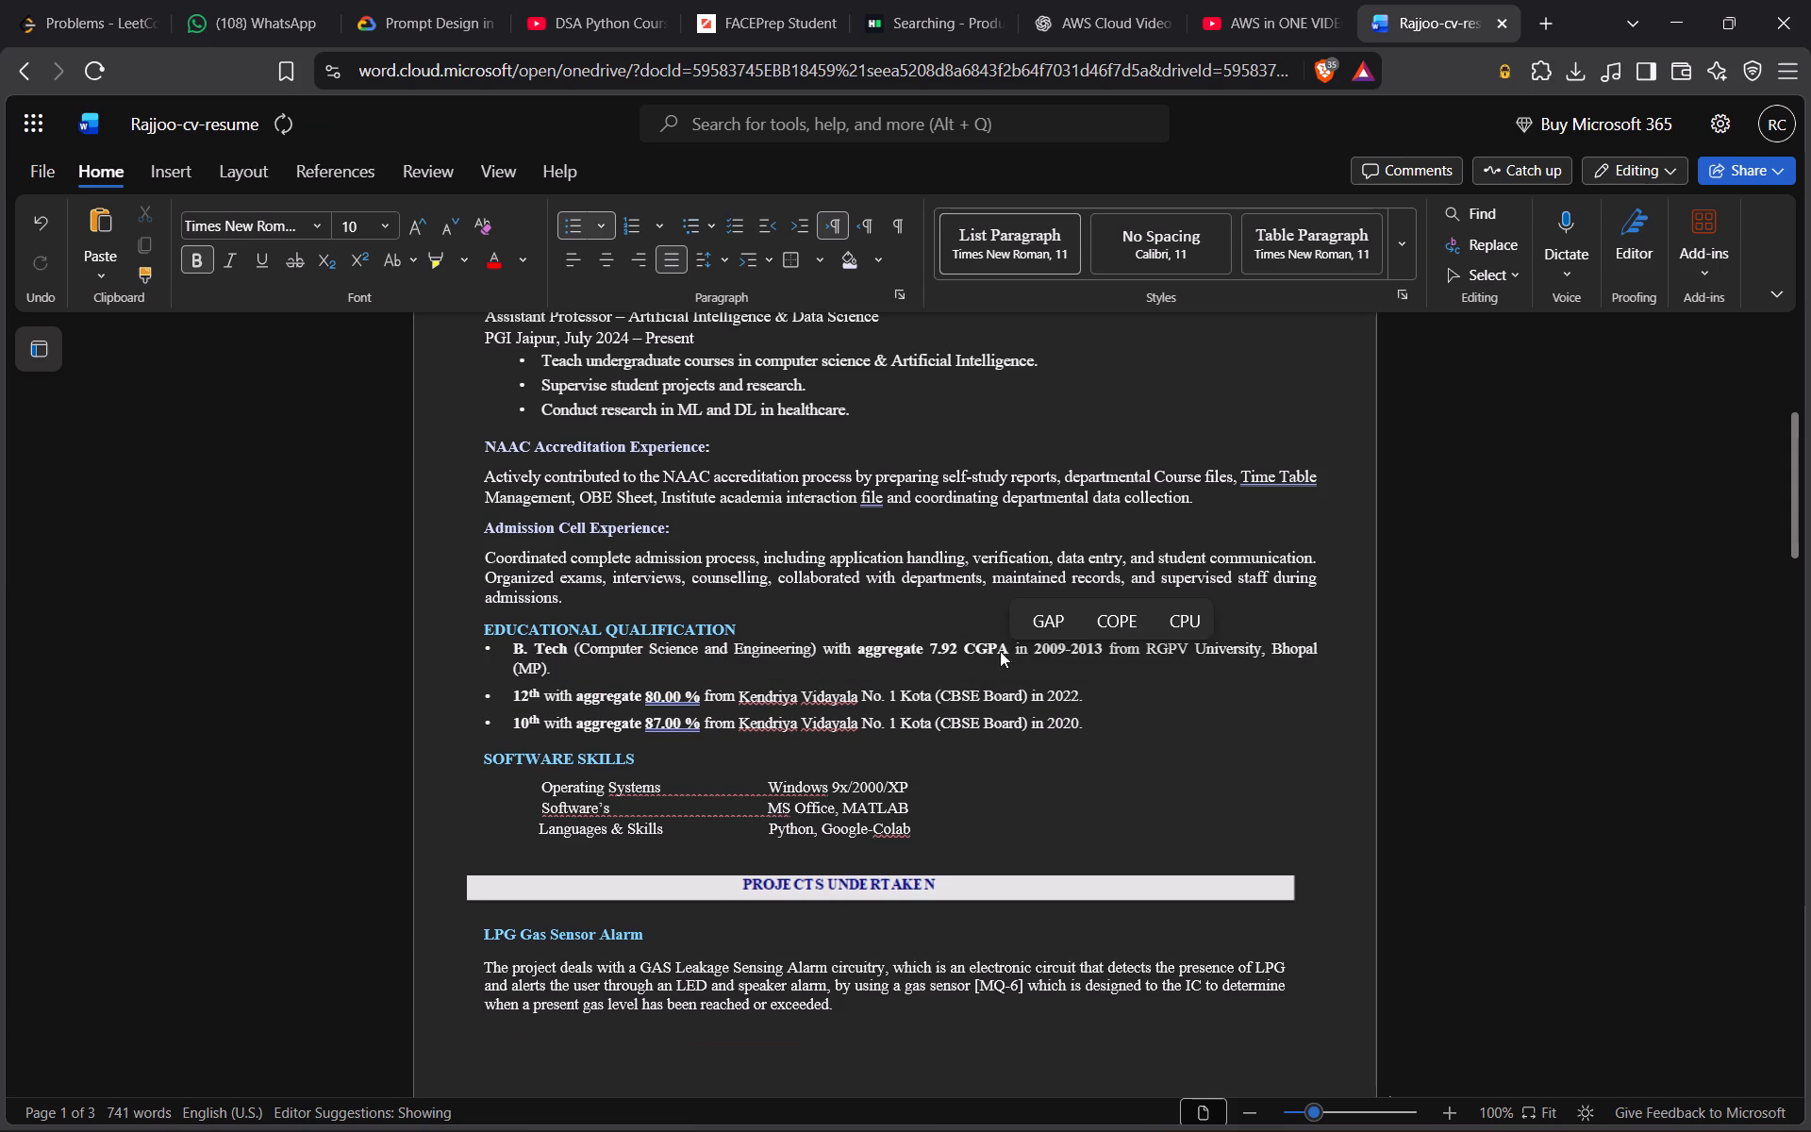
key(space)
text(till)
key(space)
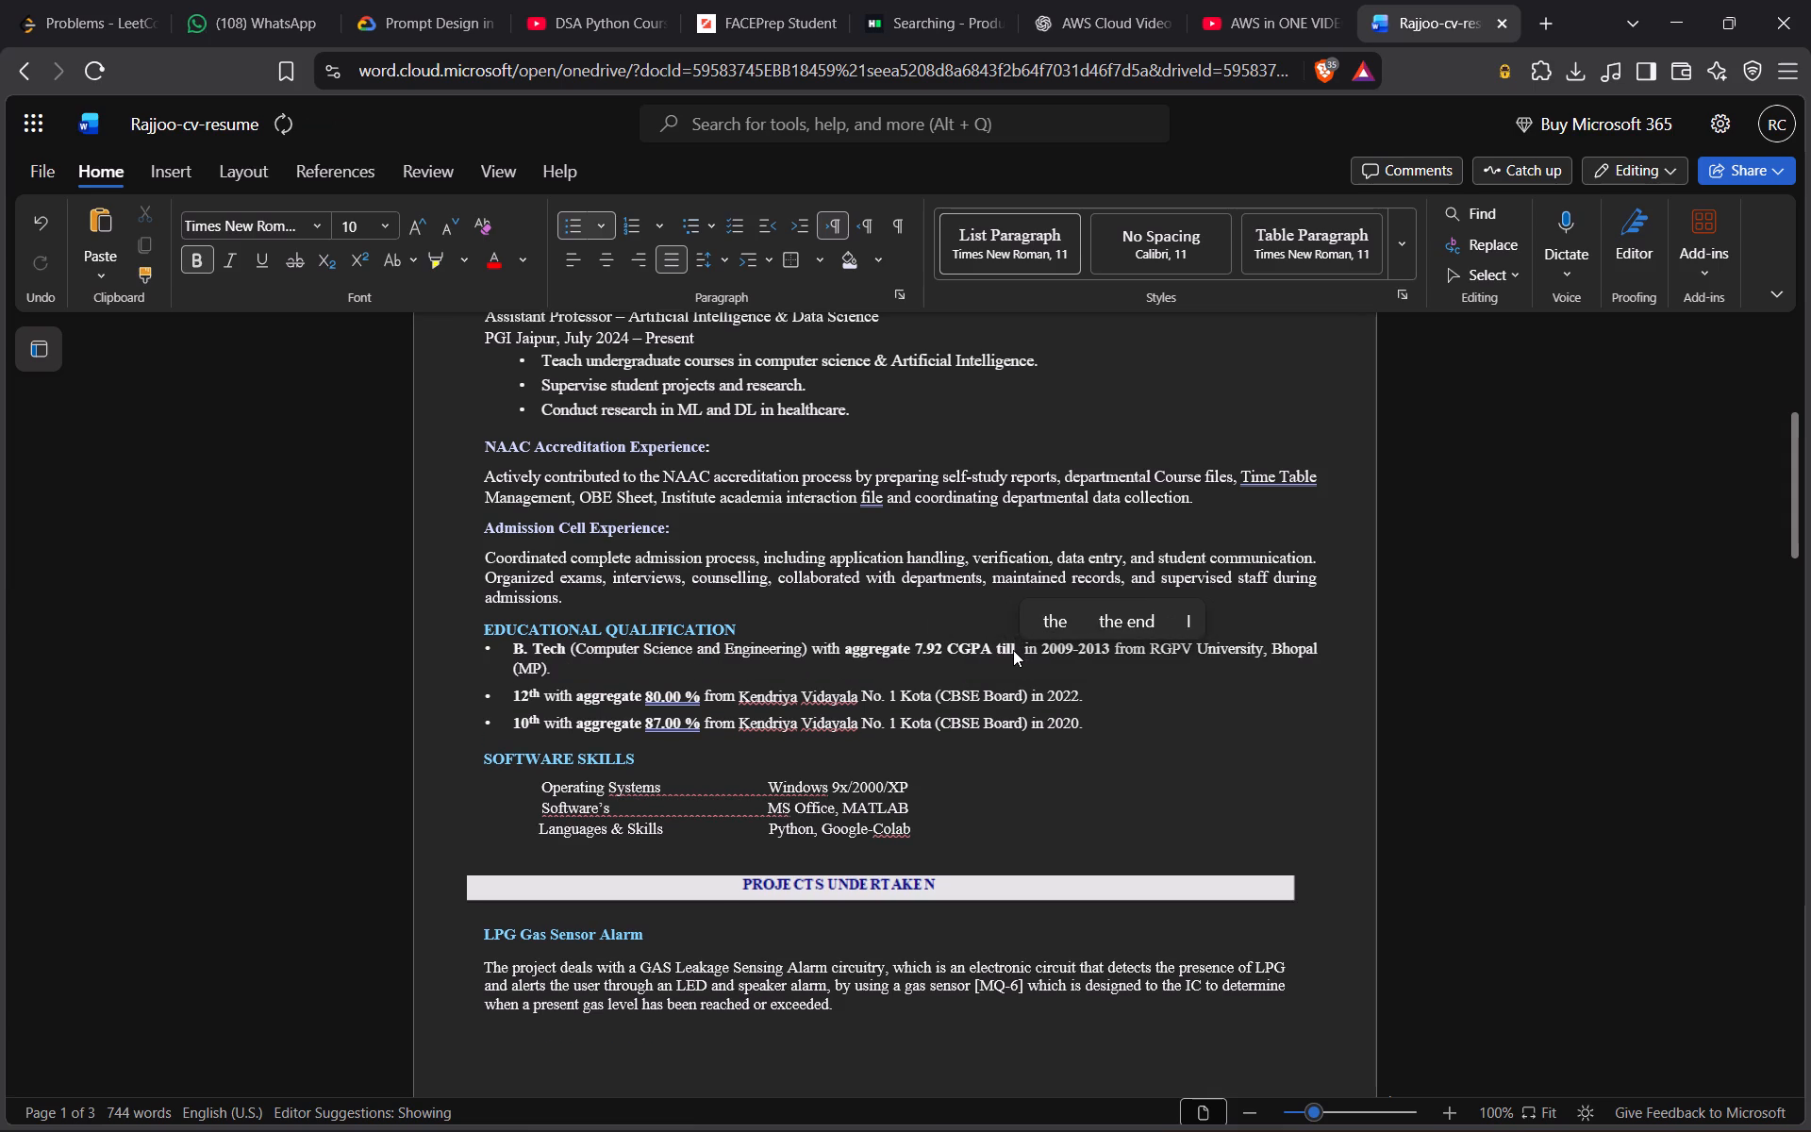
text(4th)
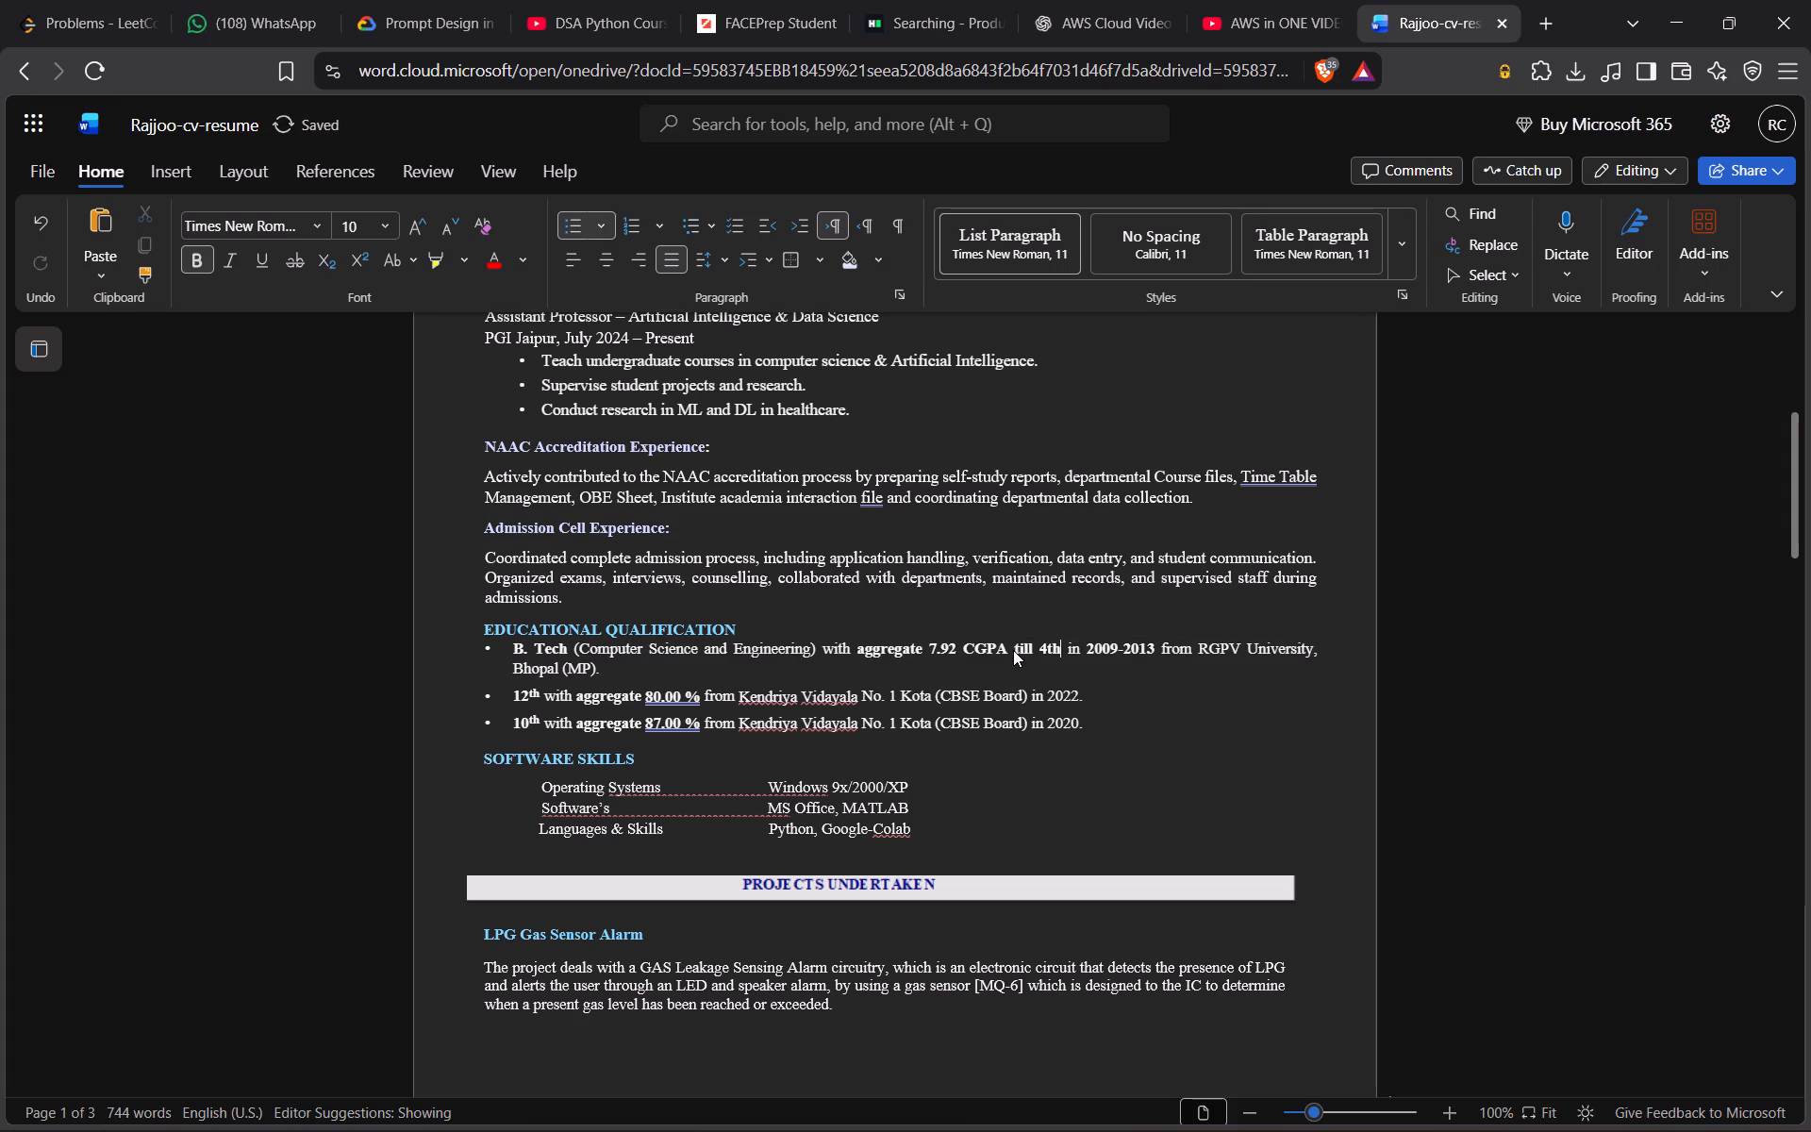
key(space)
text(semester)
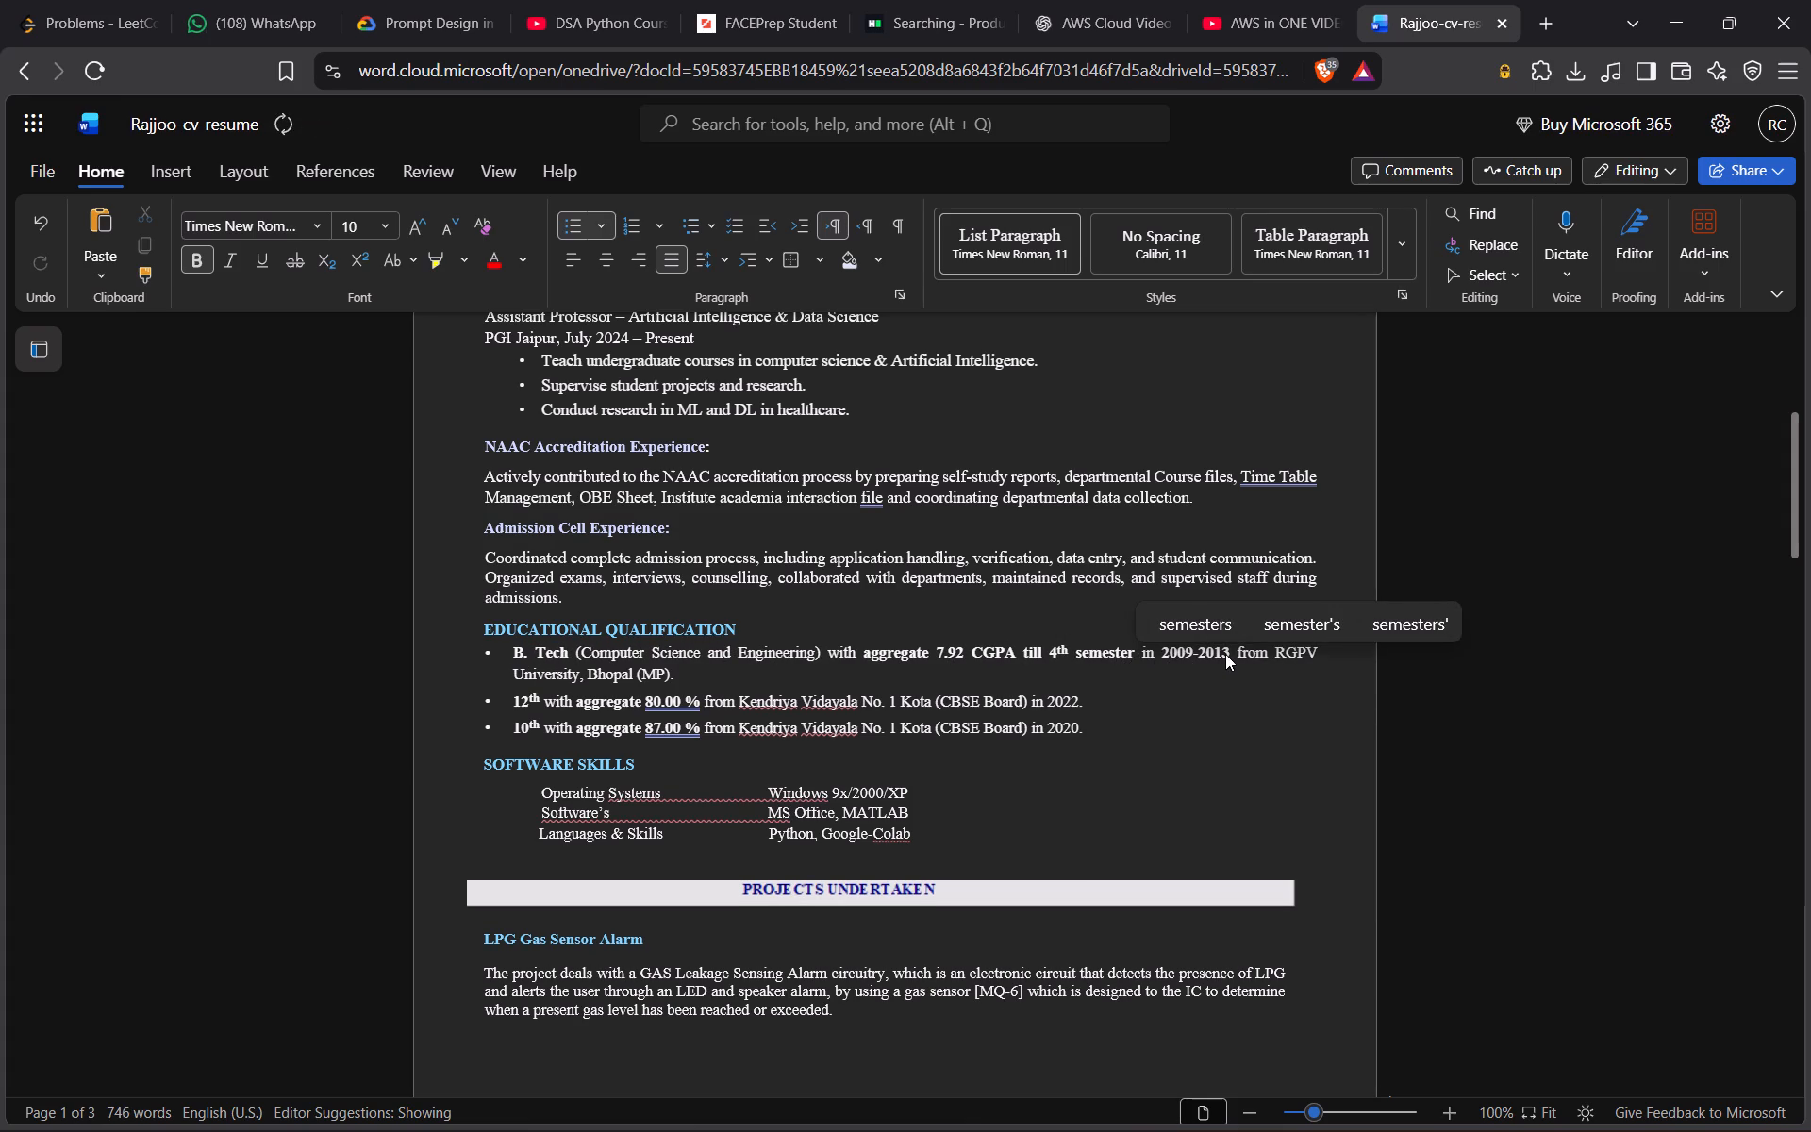
Delete the phrase "in 2009-2013" from the B. Tech bullet.
key(Right)
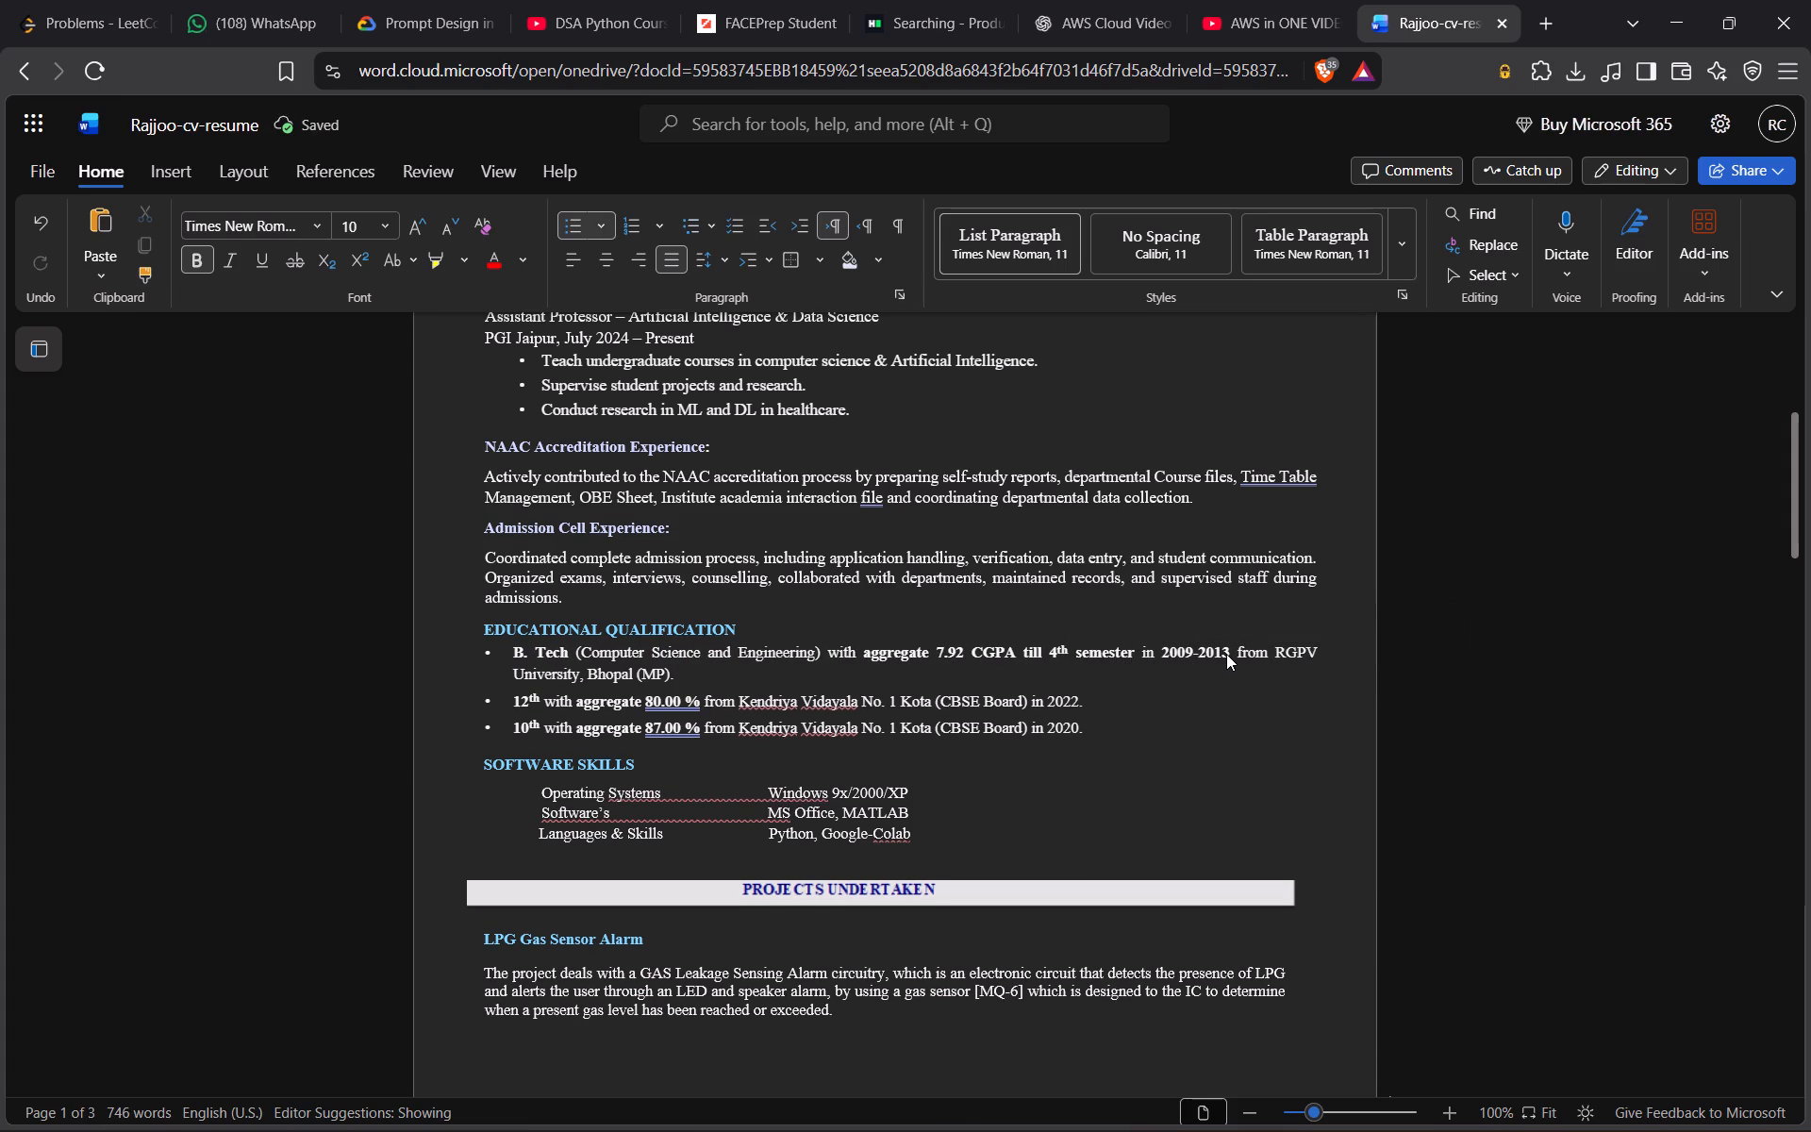
key(ctrl+shift+Right)
key(ctrl+shift+Right)
key(ctrl+shift+Right)
key(ctrl+shift+Right)
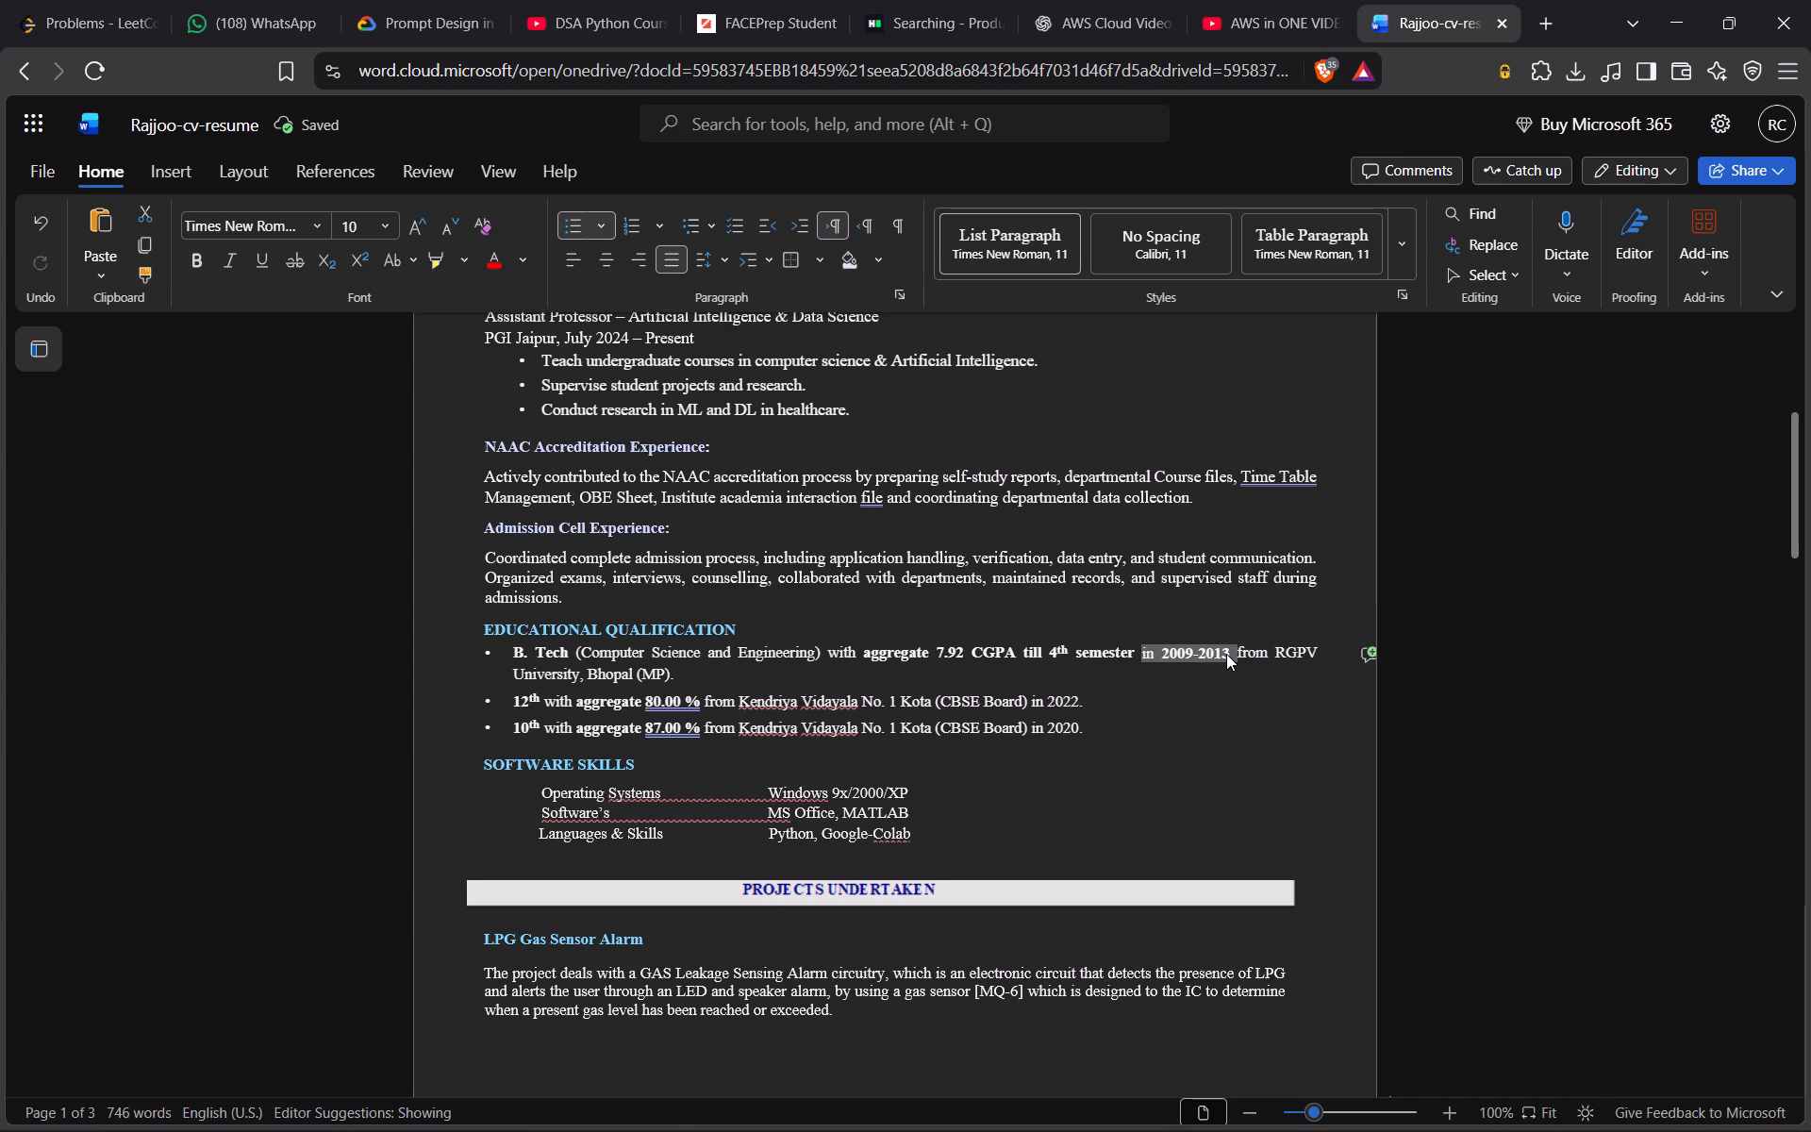
key(BackSpace)
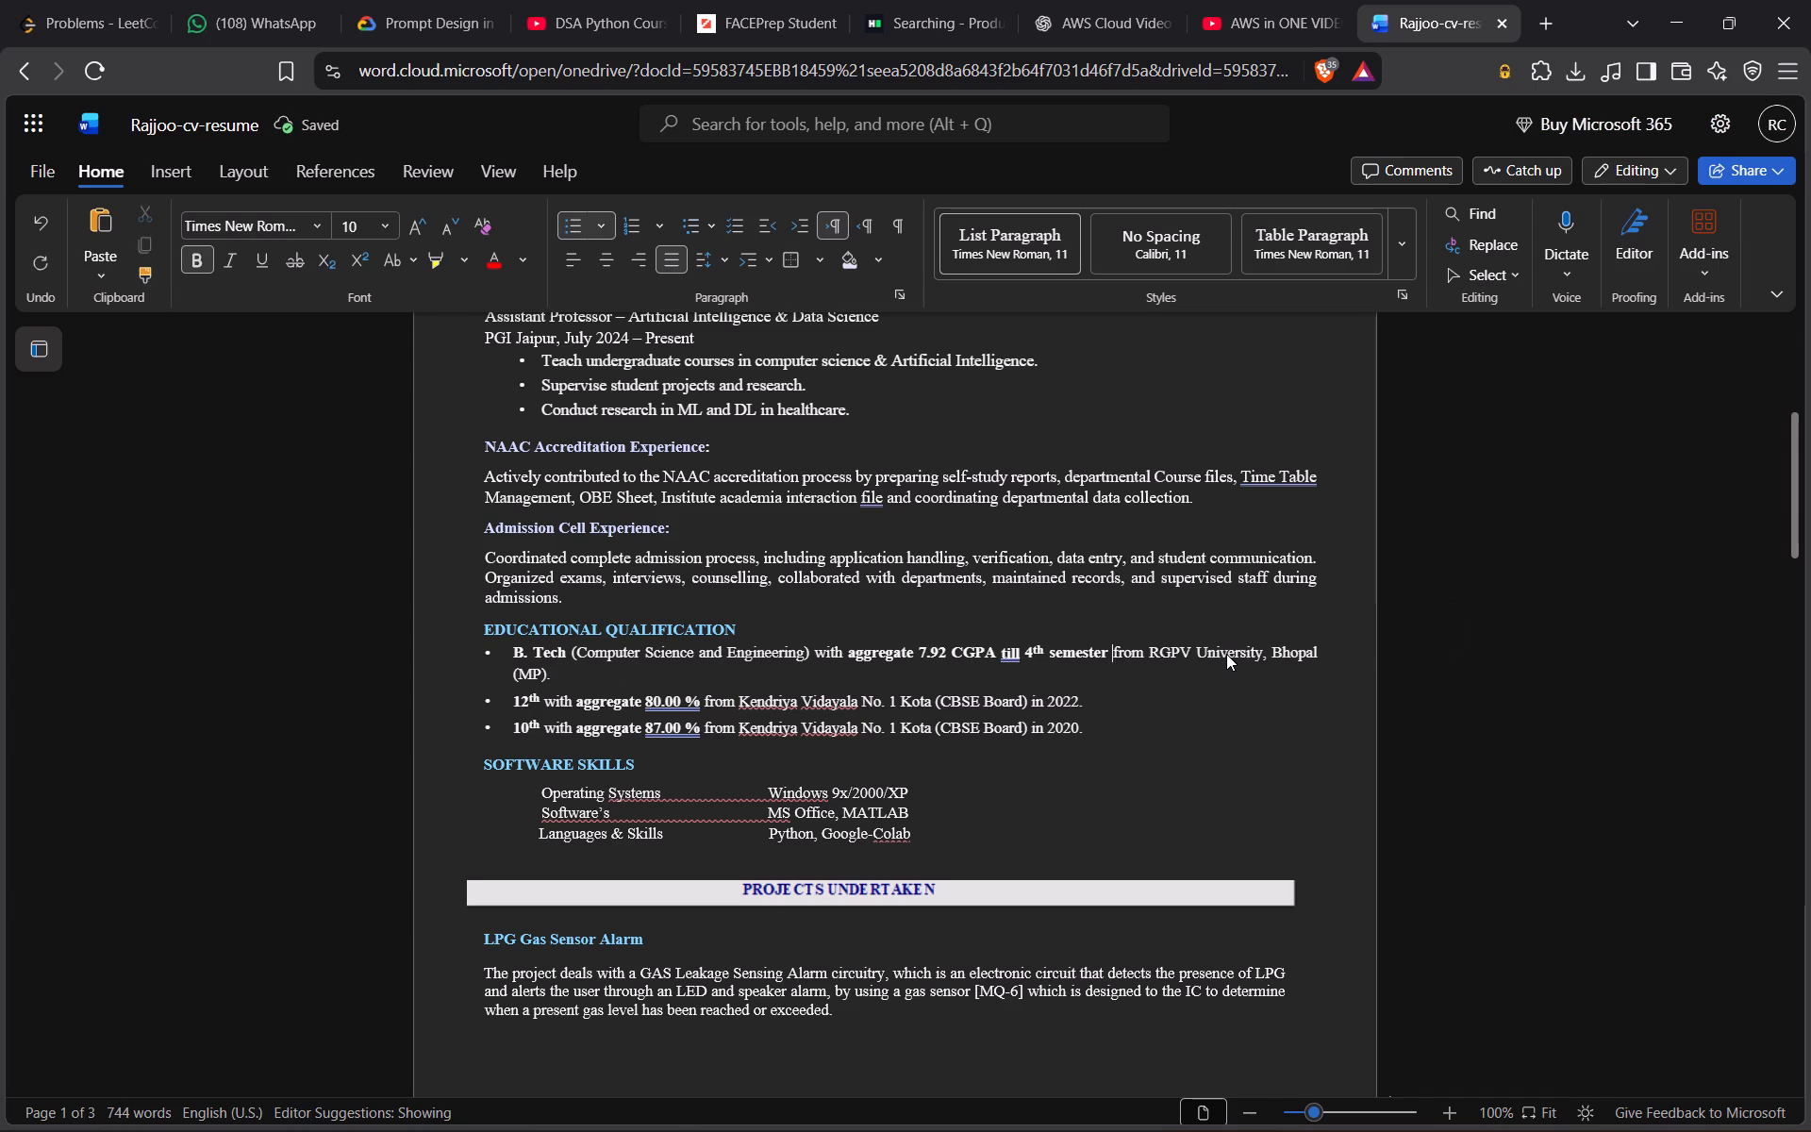
Replace the university and location at the end of the B. Tech bullet with "Poornima Institute of Engineering and Techonology, Jaipur.".
key(Right)
key(Right)
key(Right)
key(Right)
key(Right)
key(Right)
key(Right)
key(Right)
key(Right)
key(Right)
key(Right)
key(Right)
key(Right)
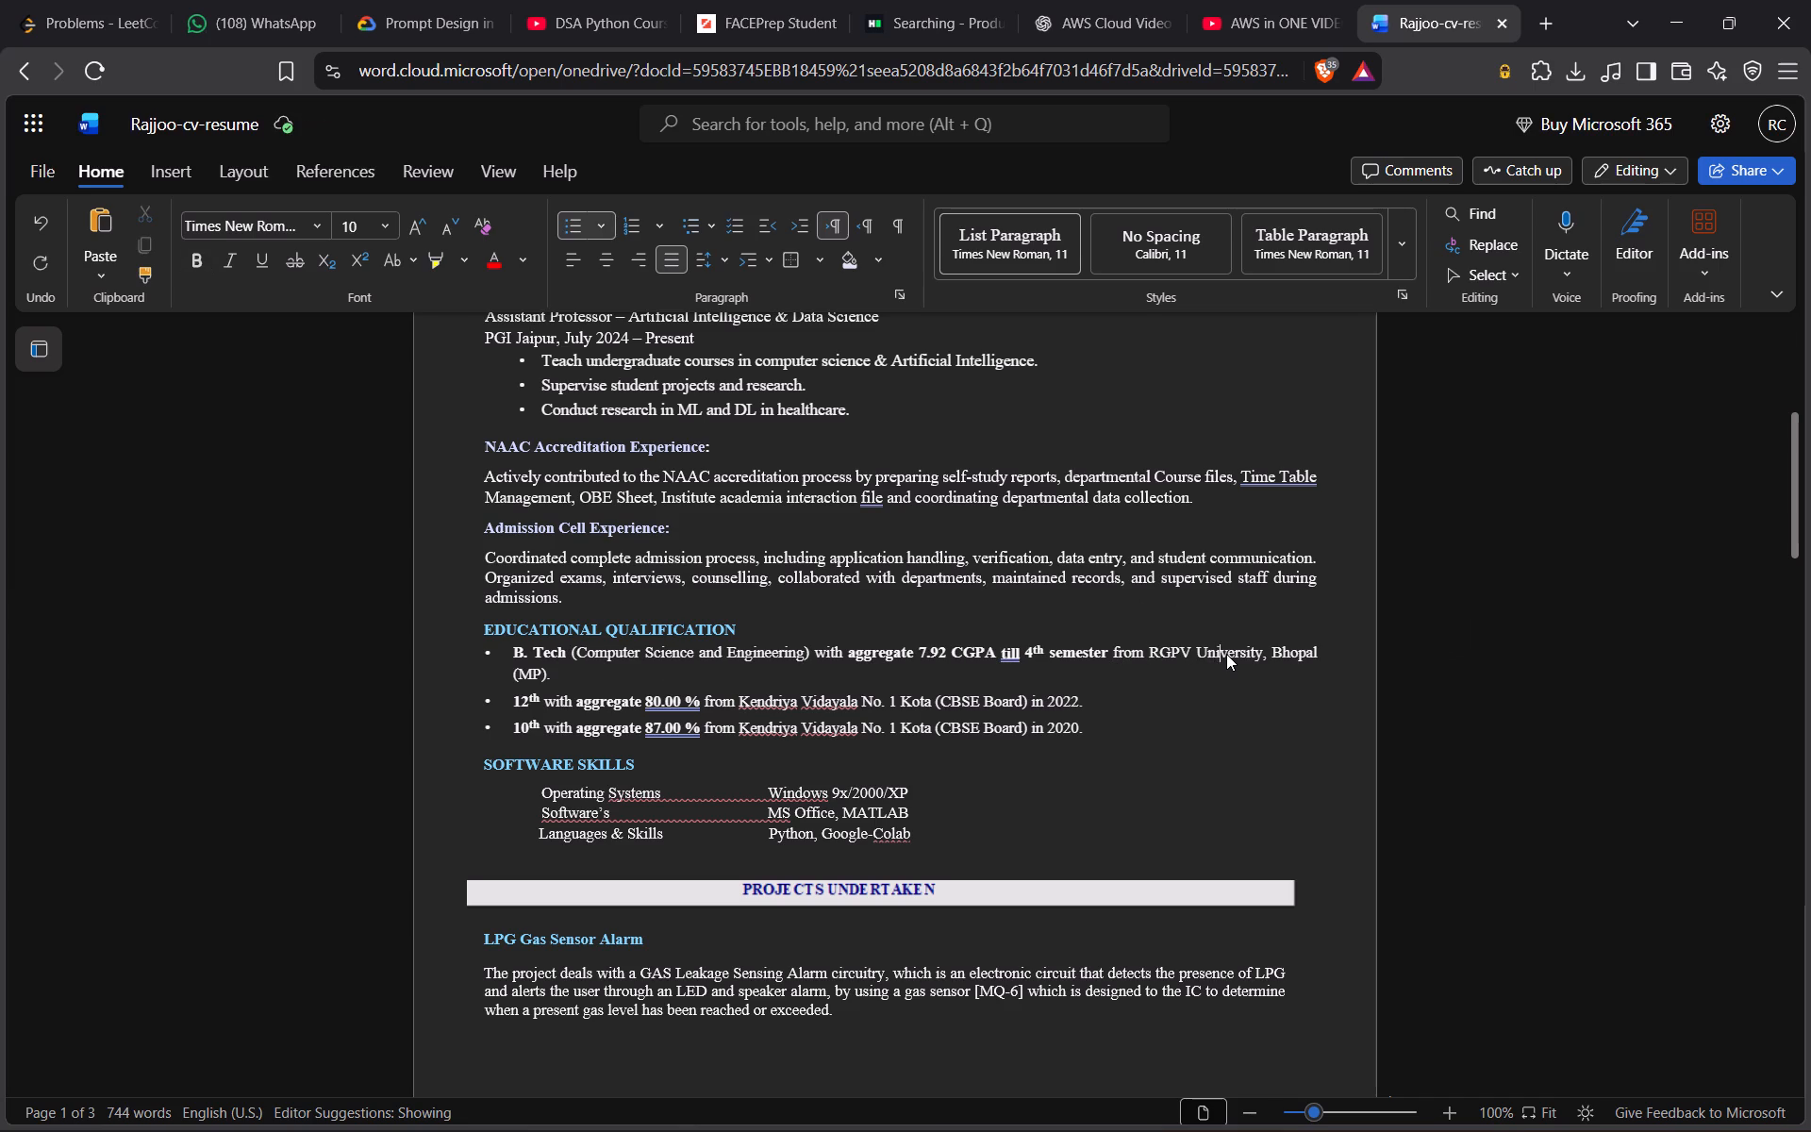
key(Right)
key(Right)
key(Right)
key(Right)
key(Down)
key(ctrl+BackSpace)
key(ctrl+BackSpace)
key(ctrl+BackSpace)
key(ctrl+BackSpace)
key(ctrl+BackSpace)
key(ctrl+BackSpace)
key(ctrl+BackSpace)
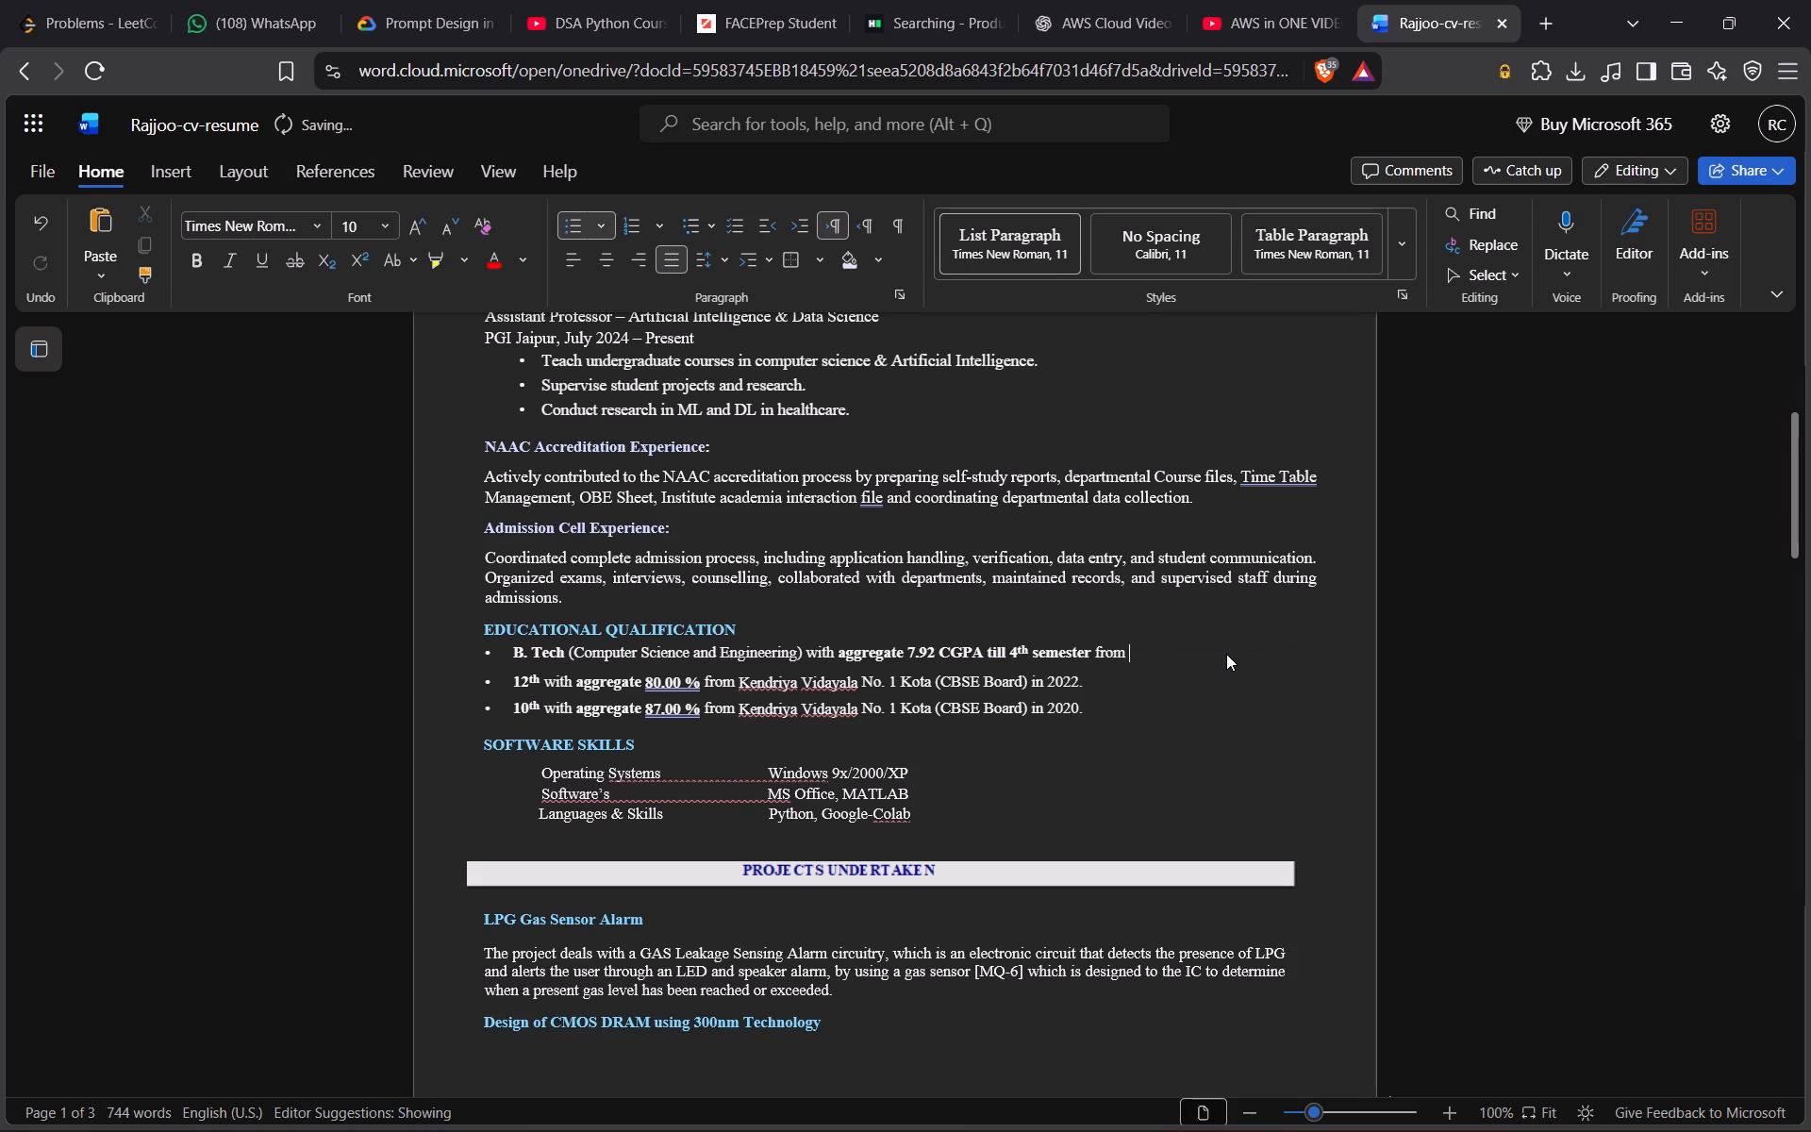
text(Poo)
key(BackSpace)
key(BackSpace)
key(BackSpace)
key(BackSpace)
key(space)
text(Poornima Institute of Engineering)
key(space)
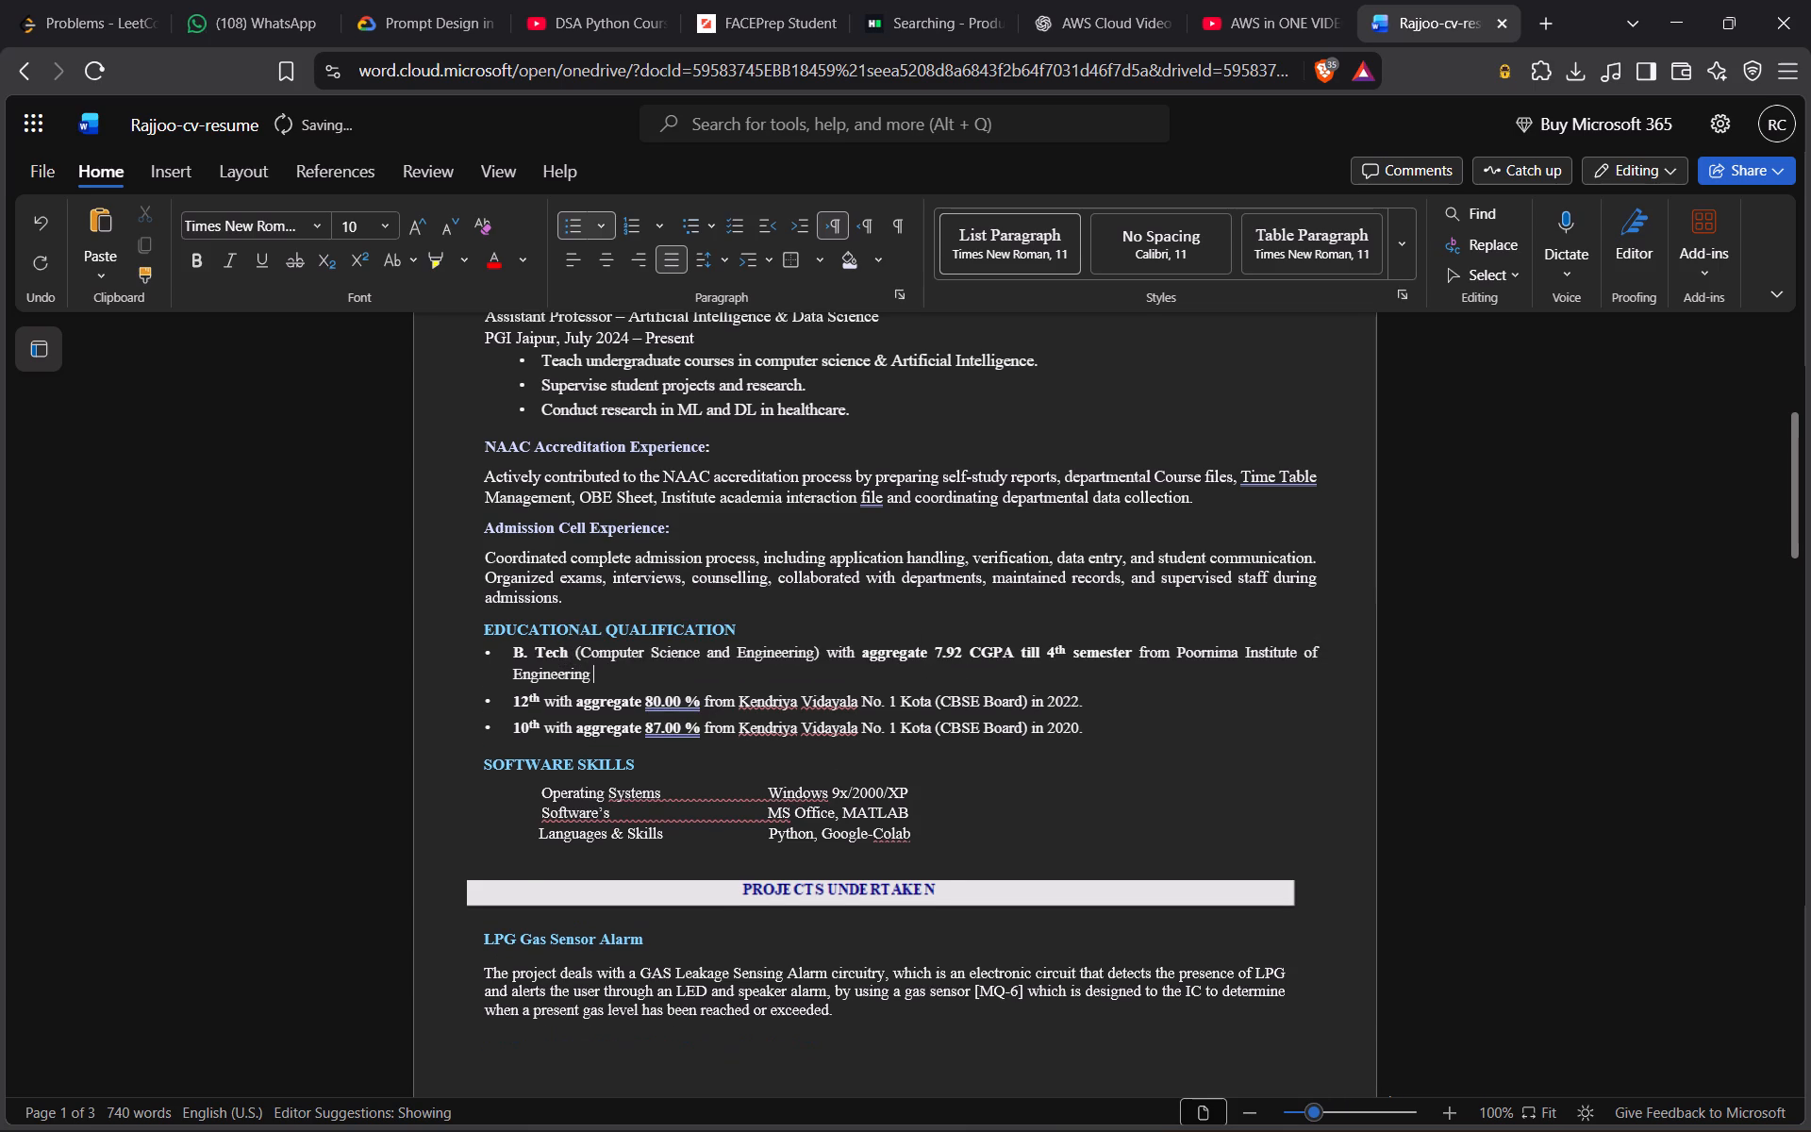
text(and Techonol;ogy)
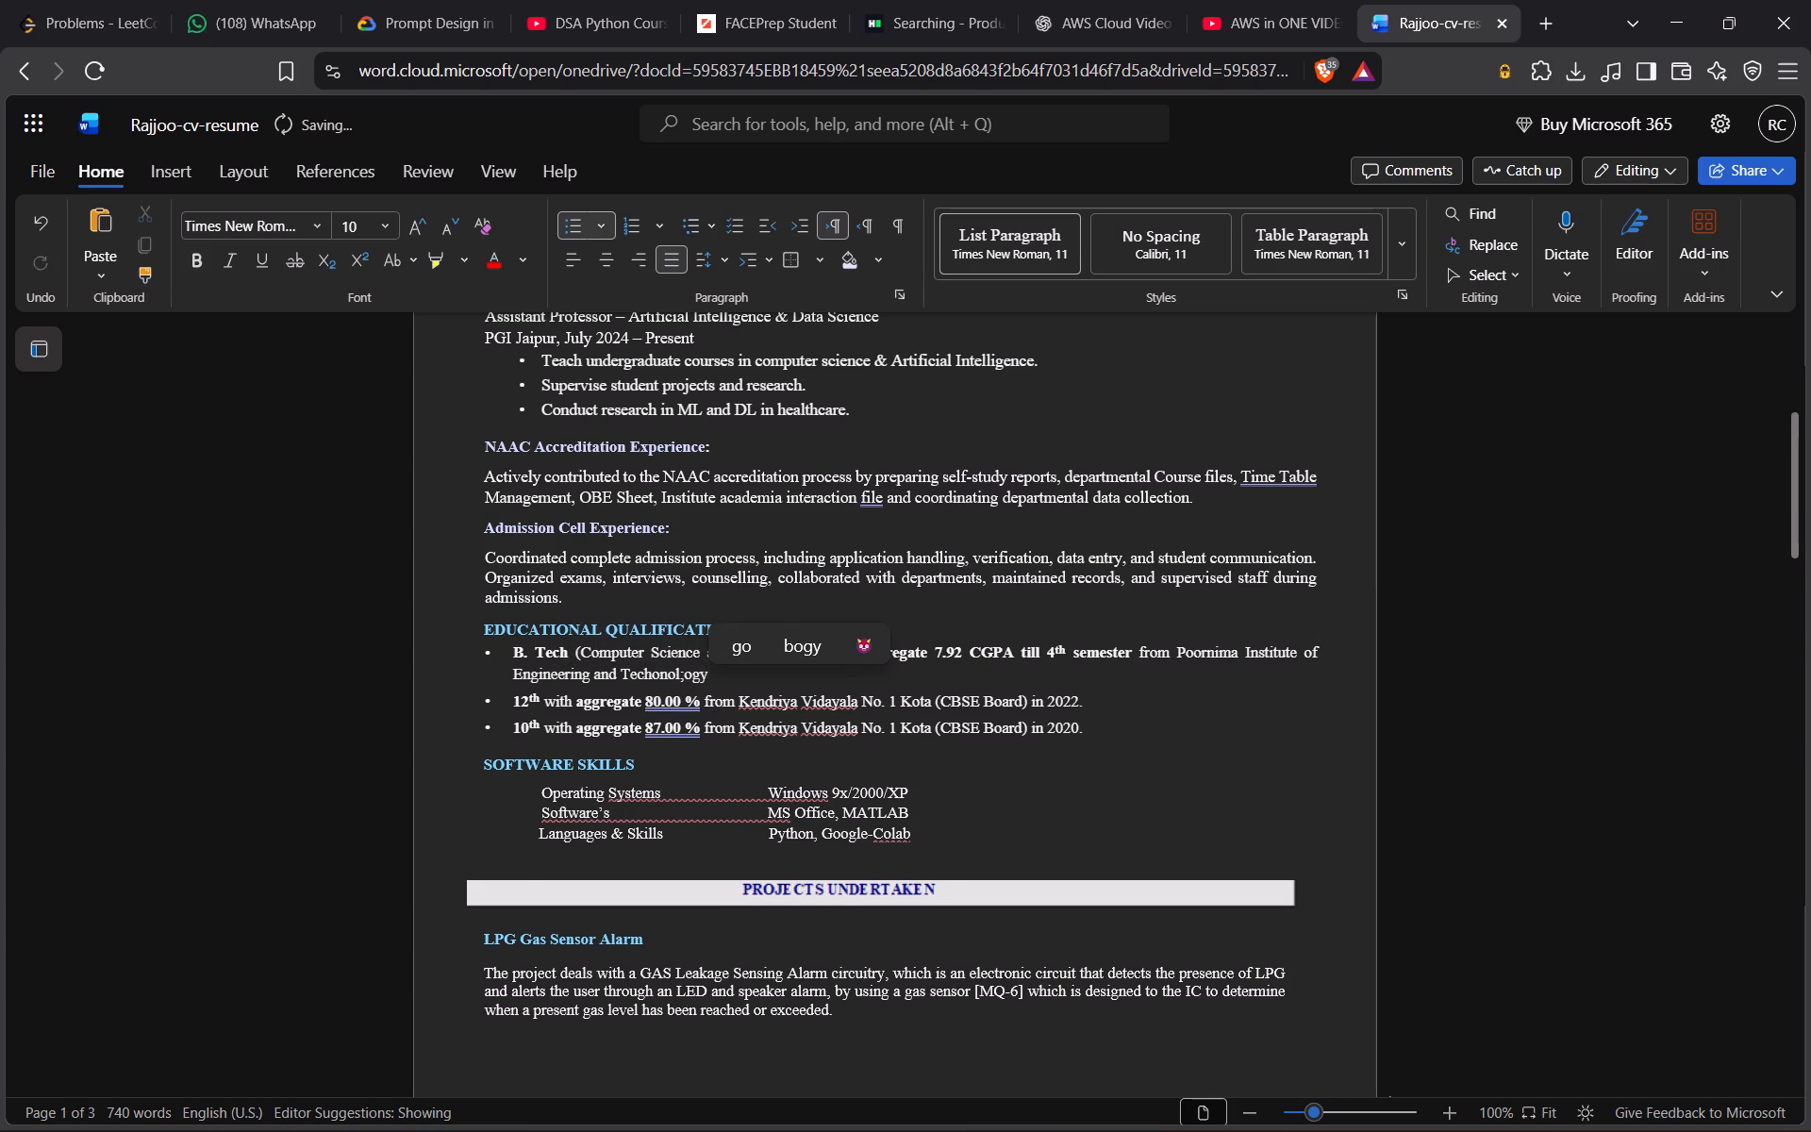
key(BackSpace)
key(BackSpace)
key(BackSpace)
key(BackSpace)
text(ogyuy)
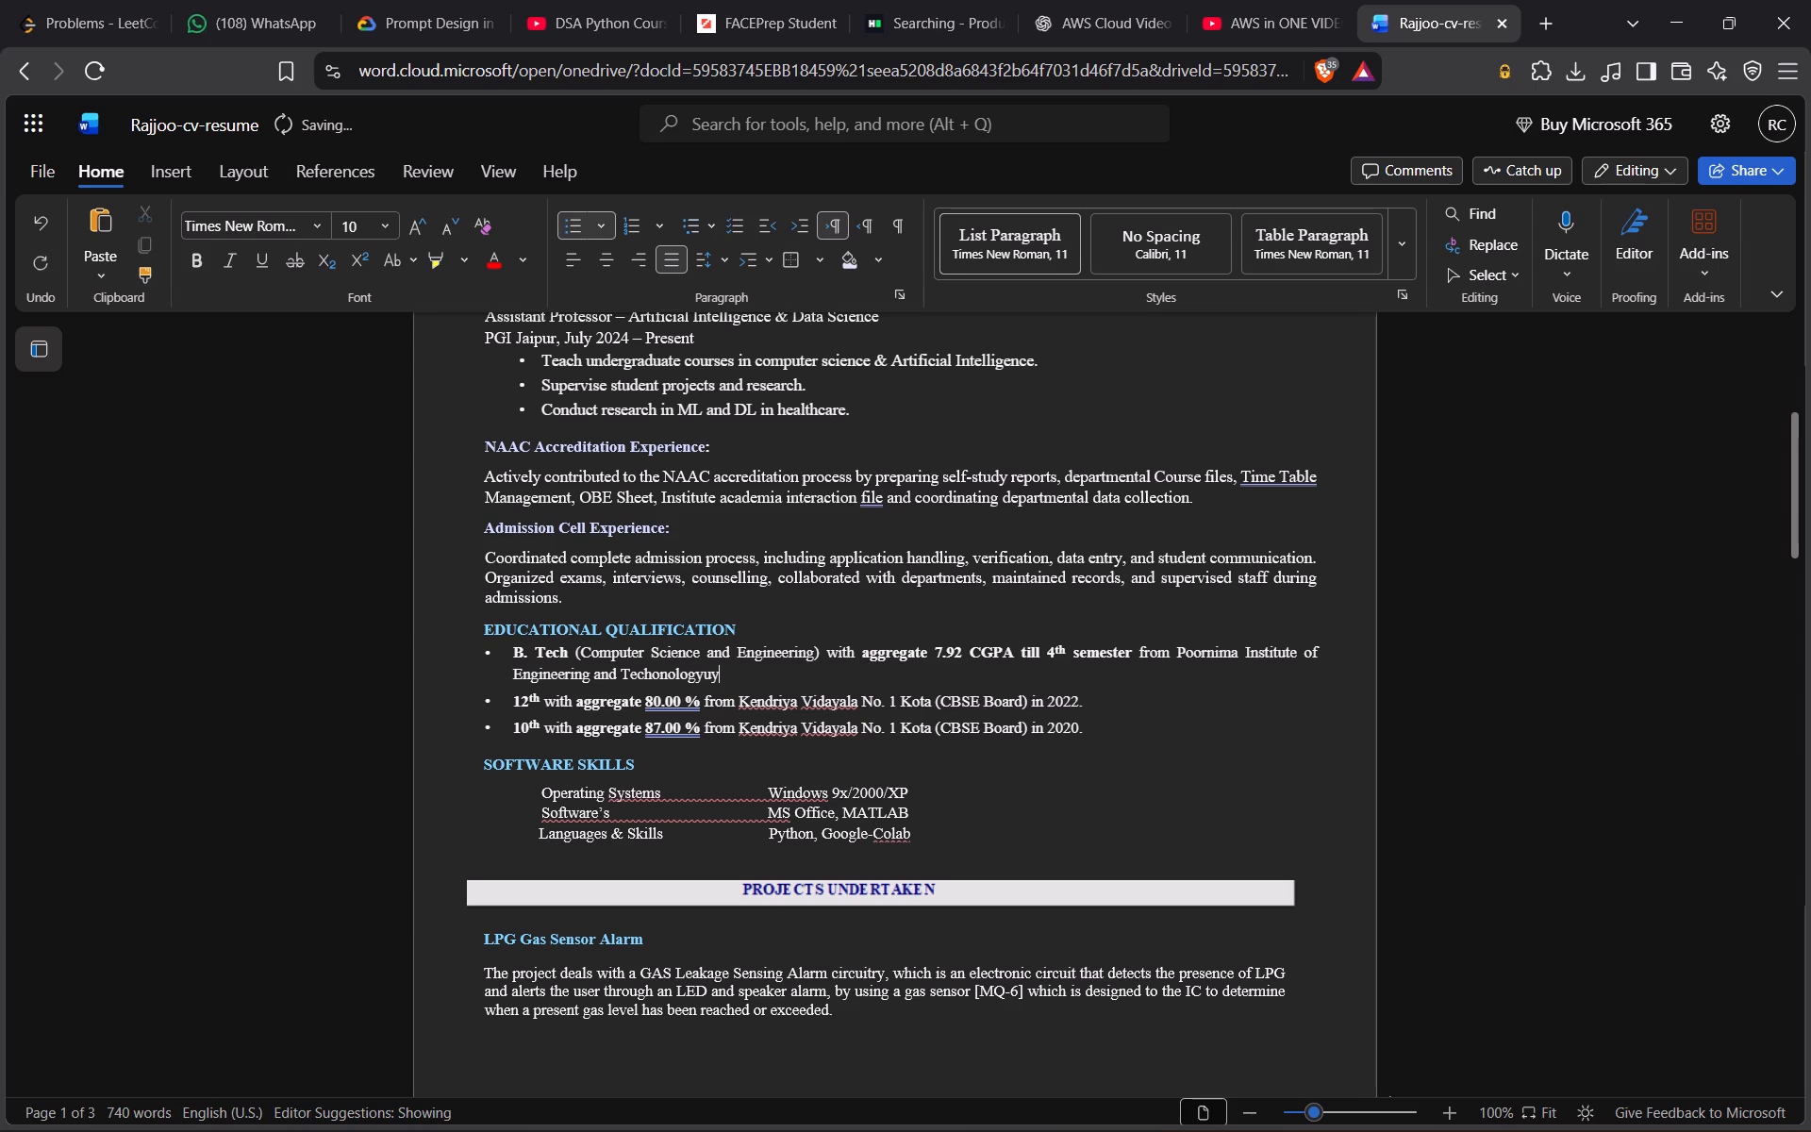
key(BackSpace)
key(BackSpace)
text(, Jai)
text(pur)
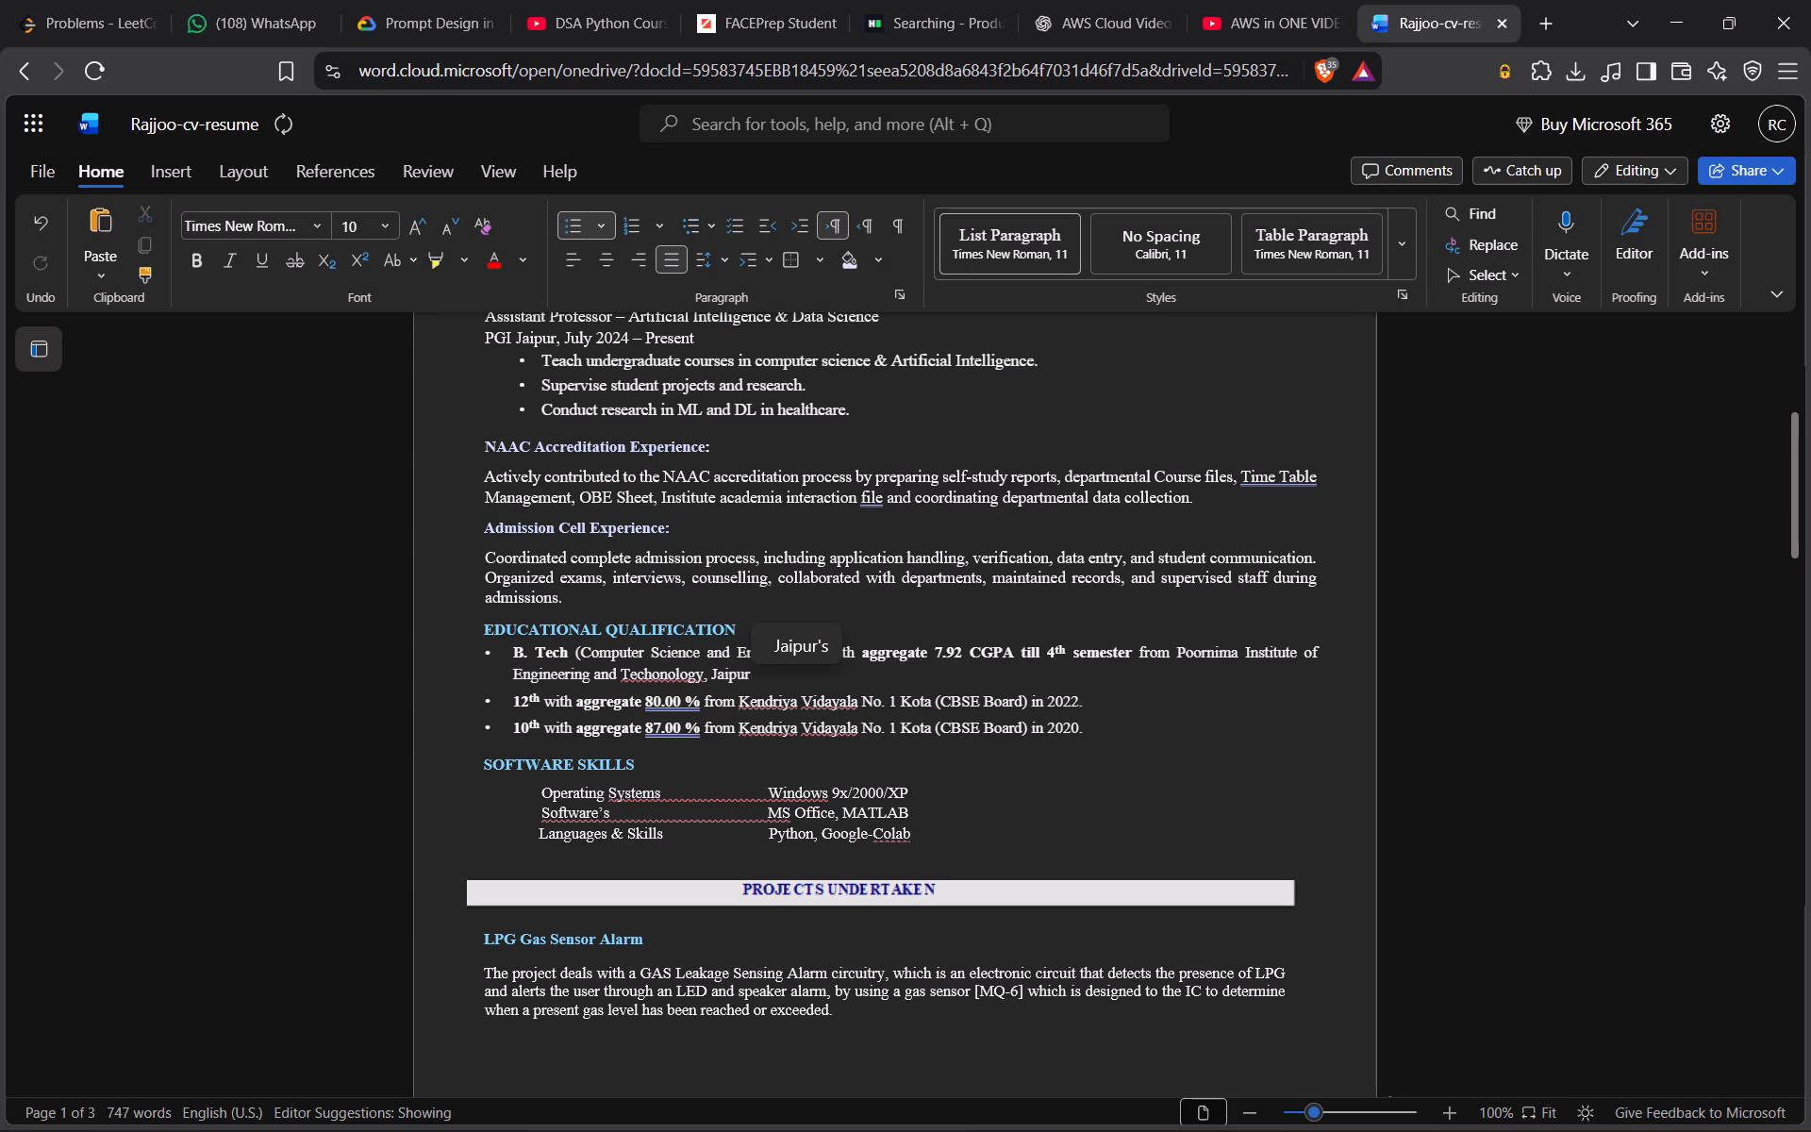
key(comma)
key(BackSpace)
key(period)
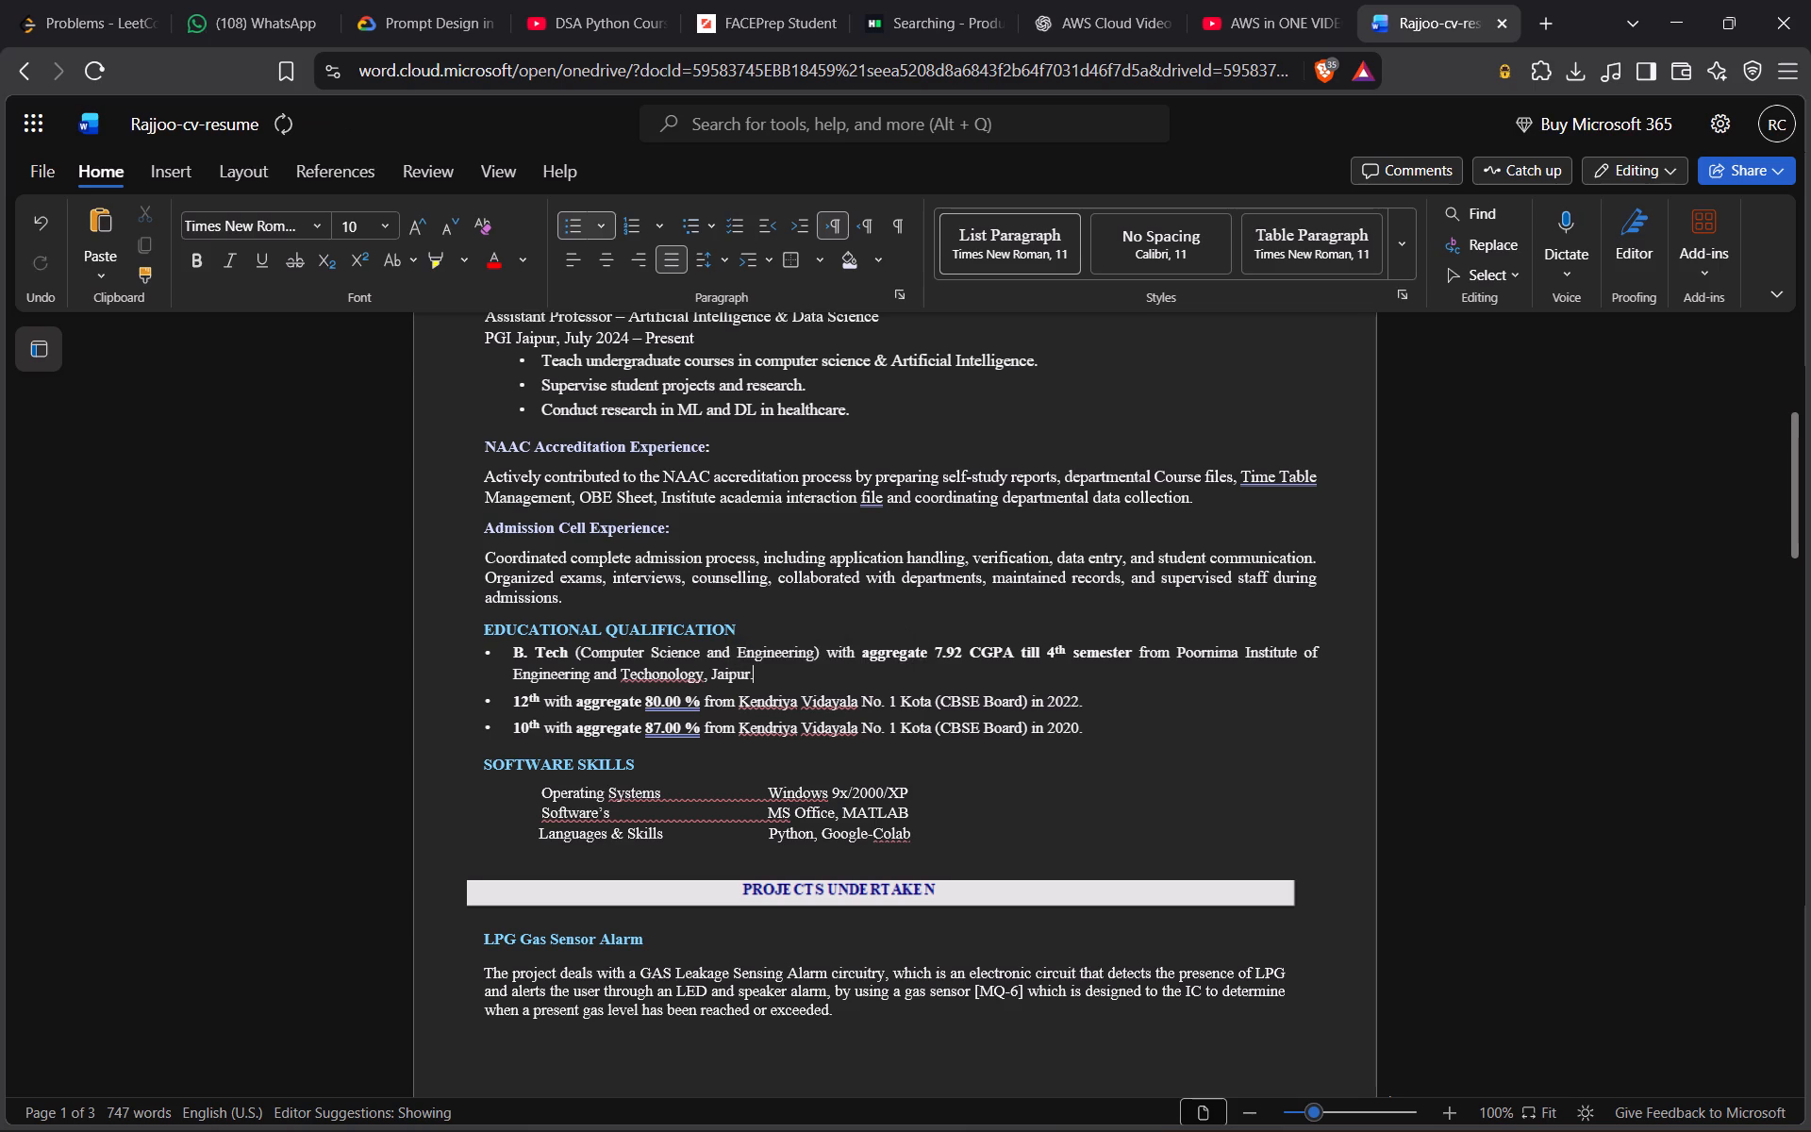